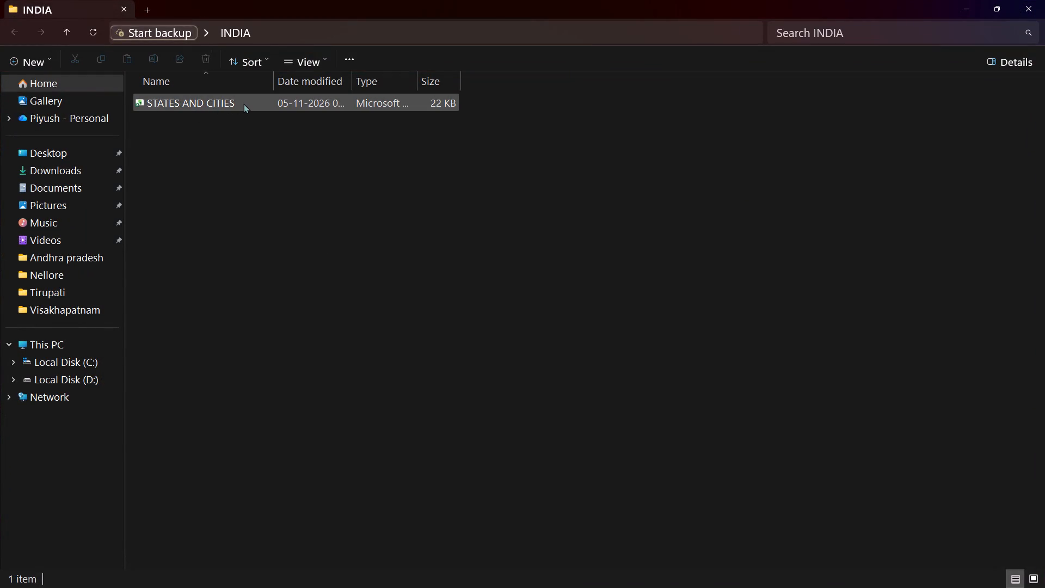
Open the STATES AND CITIES workbook and dismiss the circular reference warning.
{"action": "double_click", "coordinate": [243, 103]}
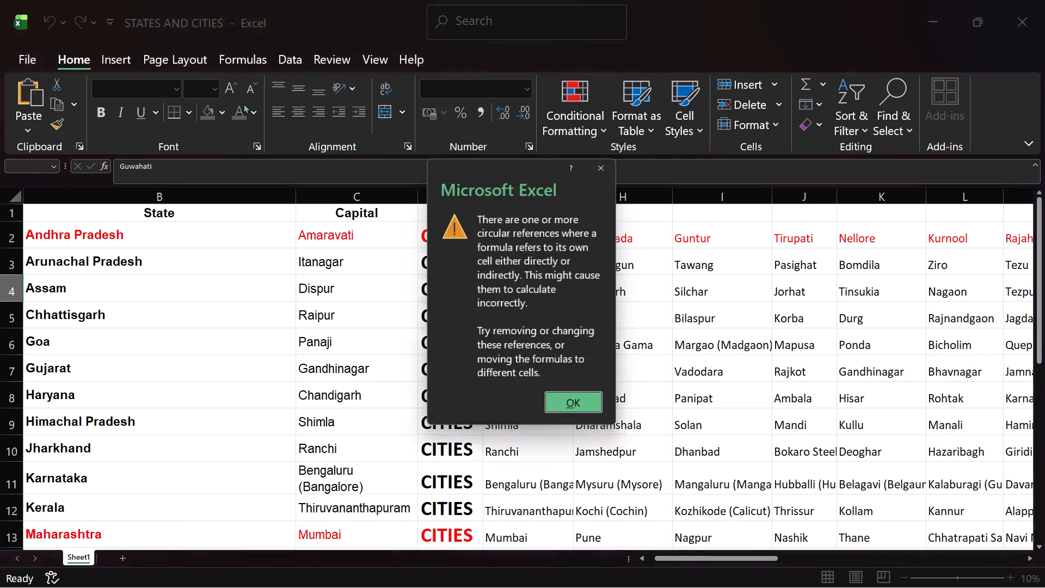
{"action": "key", "text": "Return"}
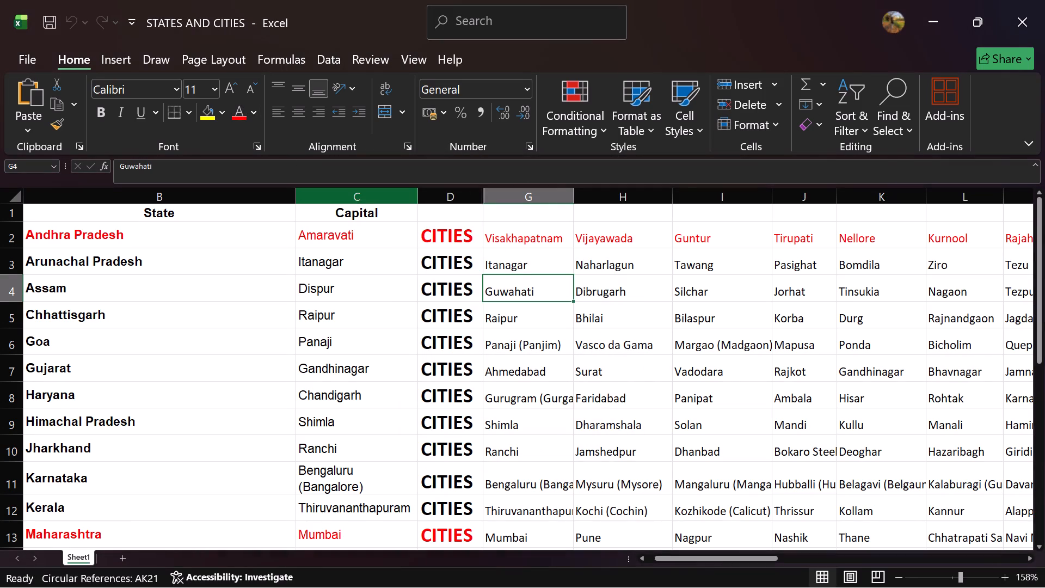
Copy the city name Itanagar from the Arunachal Pradesh row.
{"action": "scroll", "coordinate": [306, 271], "scroll_direction": "right", "scroll_amount": 4}
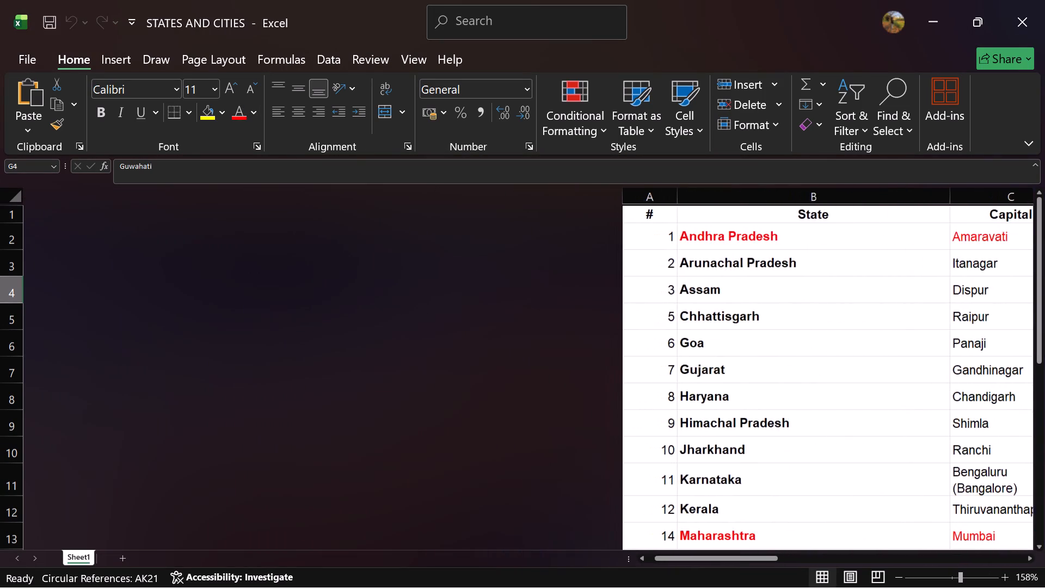
{"action": "triple_click", "coordinate": [608, 261]}
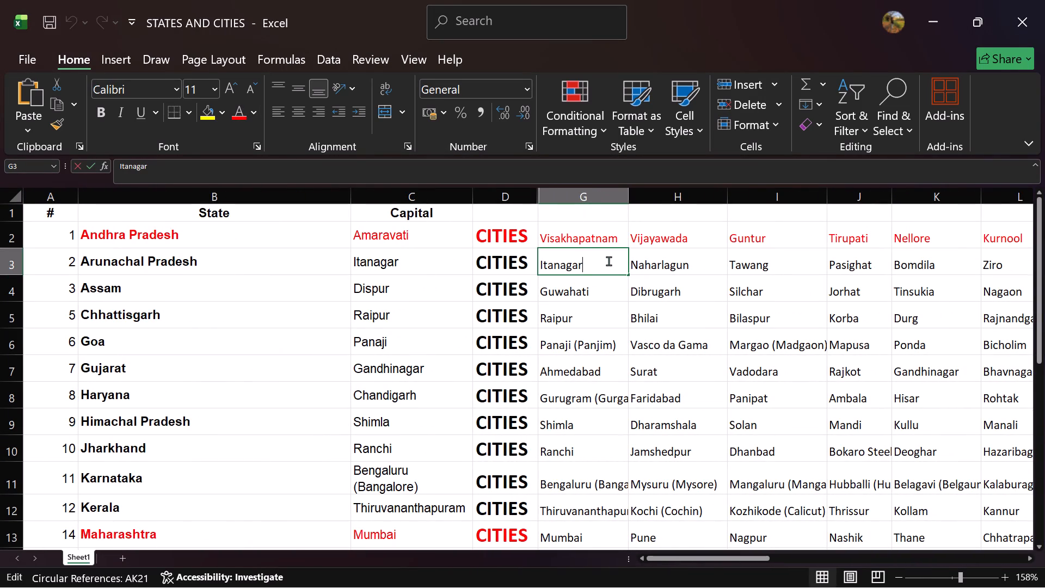
{"action": "key", "text": "ctrl+a"}
{"action": "key", "text": "ctrl+c"}
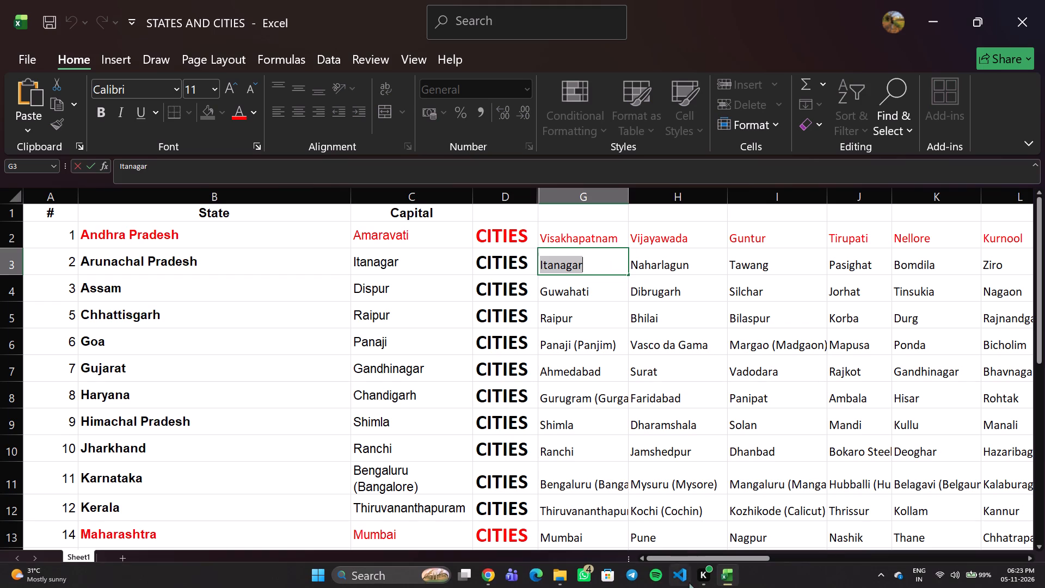
Switch to Google Chrome and close the sony liv search tab.
{"action": "left_click", "coordinate": [563, 575]}
{"action": "left_click", "coordinate": [1044, 0]}
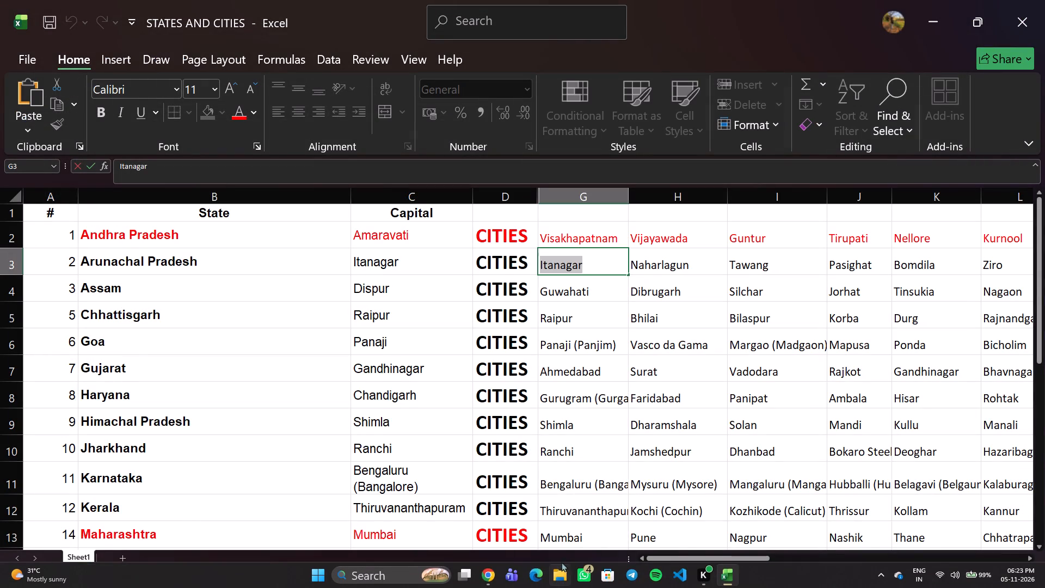
{"action": "left_click", "coordinate": [490, 574]}
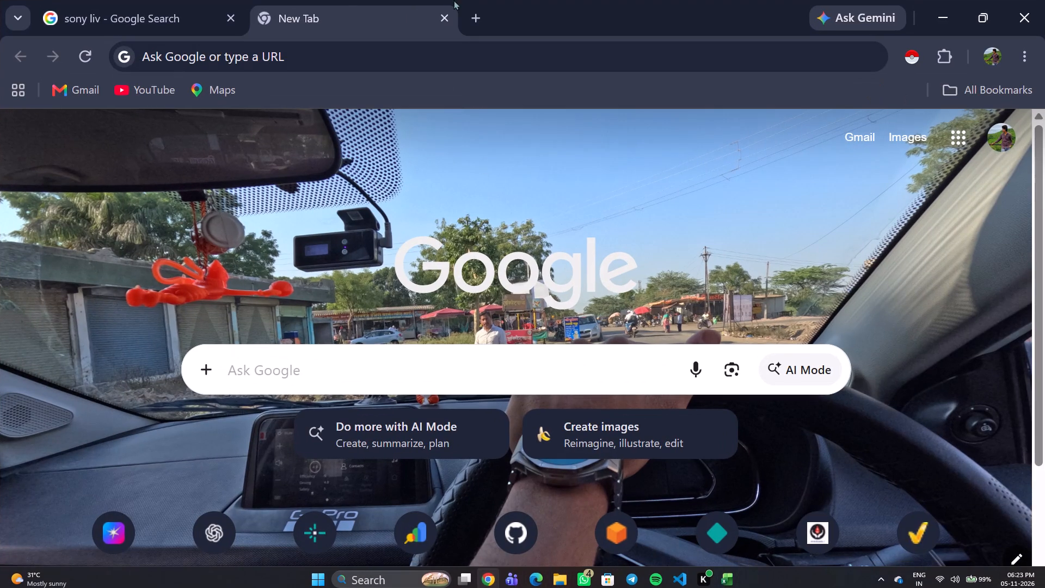
{"action": "left_click", "coordinate": [232, 14]}
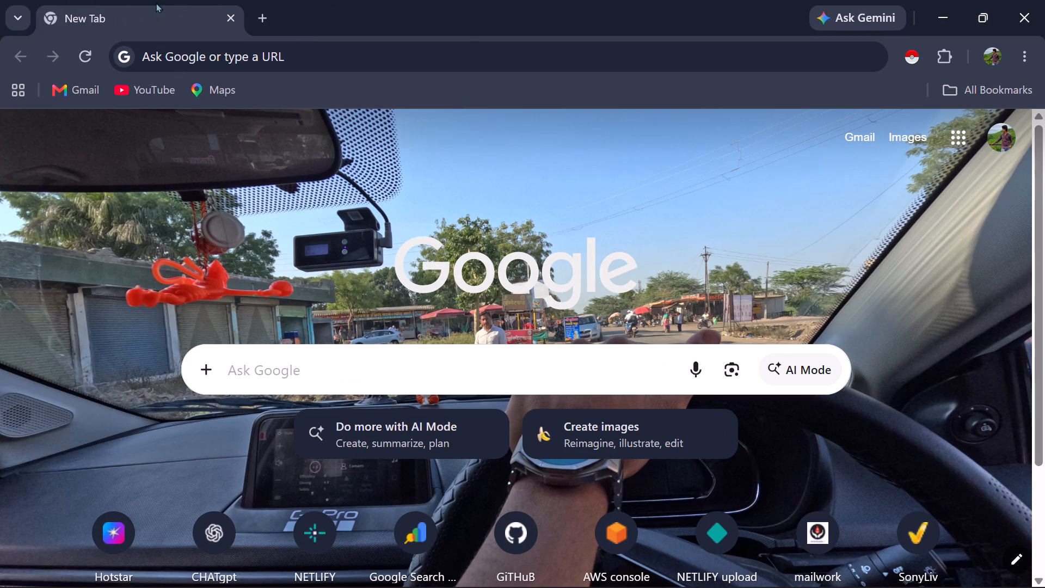
Search Google for "water purifier manufacturers in Itanagar", using the copied city name.
{"action": "left_click", "coordinate": [425, 373]}
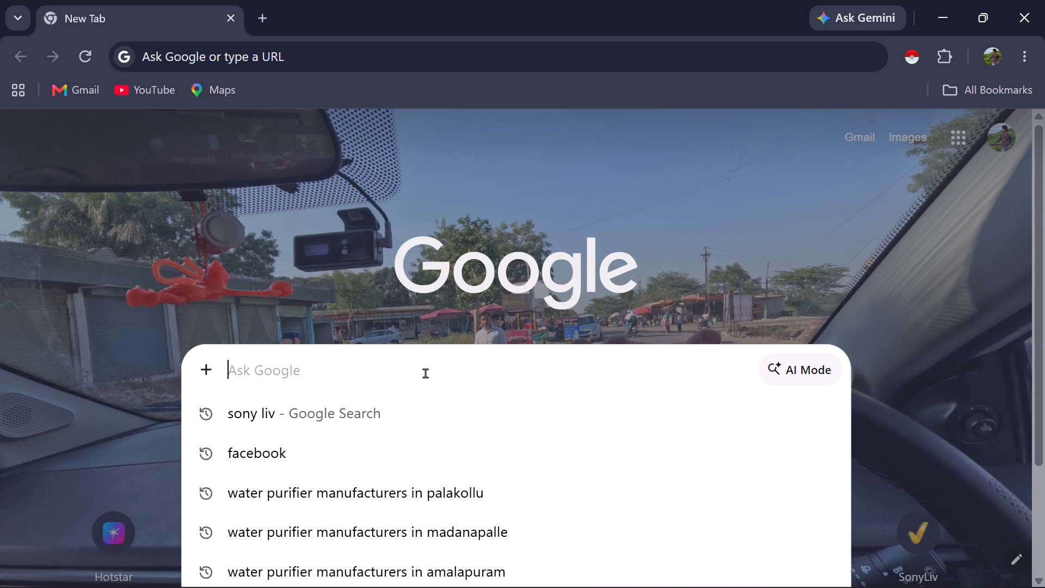
{"action": "type", "text": "wat"}
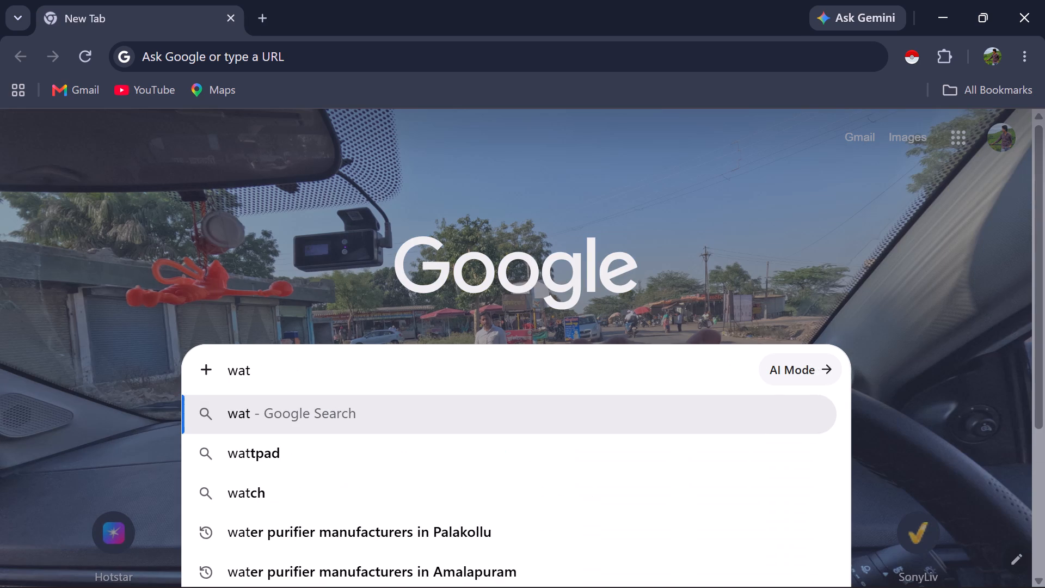
{"action": "type", "text": "er"}
{"action": "key", "text": "space"}
{"action": "key", "text": "p"}
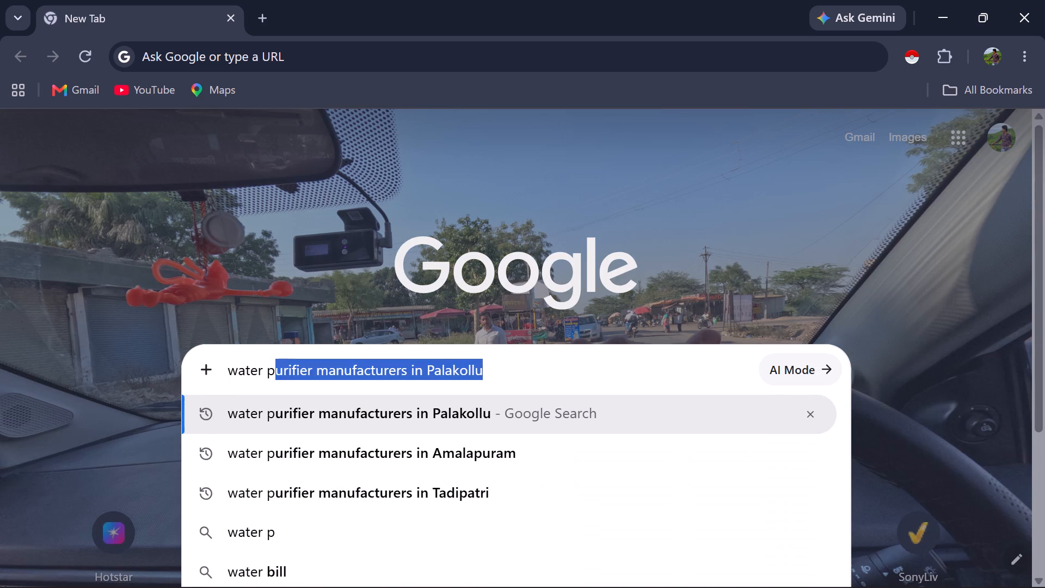
{"action": "key", "text": "Tab"}
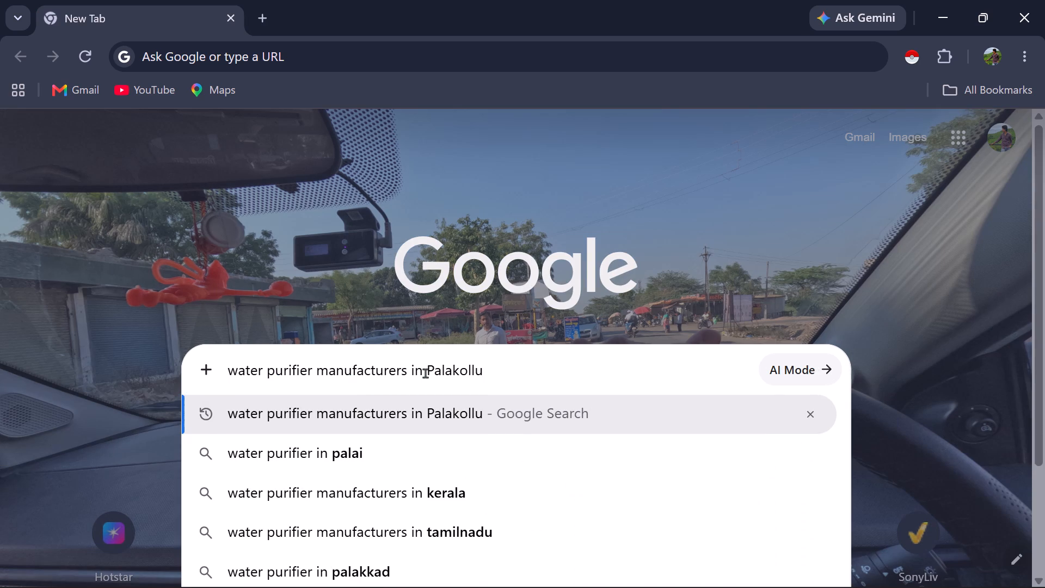
{"action": "key", "text": "shift+Left"}
{"action": "key", "text": "shift+Left"}
{"action": "key", "text": "shift+Left"}
{"action": "key", "text": "shift+Left"}
{"action": "key", "text": "shift+Left"}
{"action": "key", "text": "shift+Left"}
{"action": "key", "text": "shift+Left"}
{"action": "key", "text": "shift+Left"}
{"action": "key", "text": "shift+Left"}
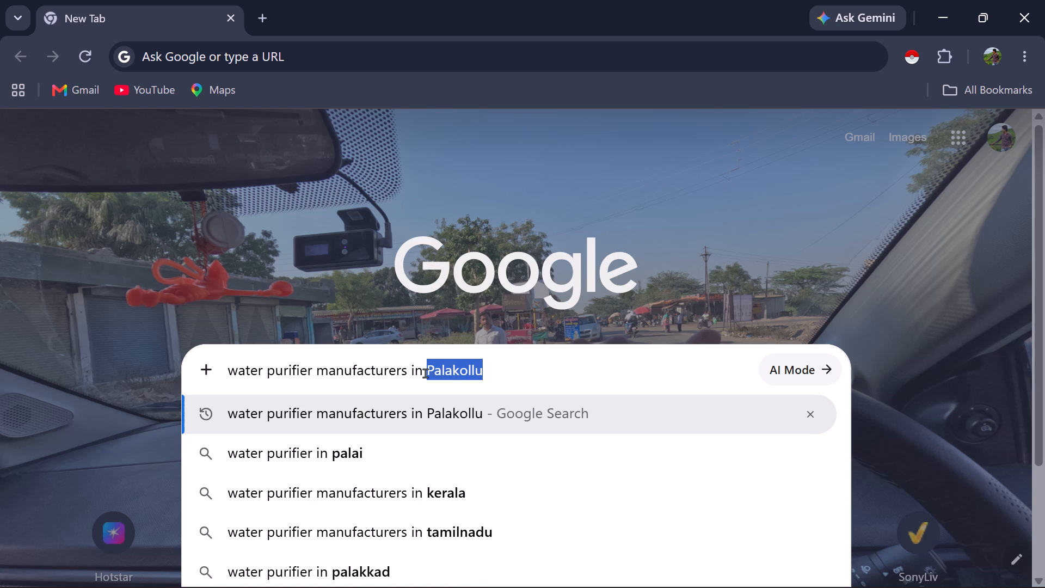
{"action": "key", "text": "ctrl+v"}
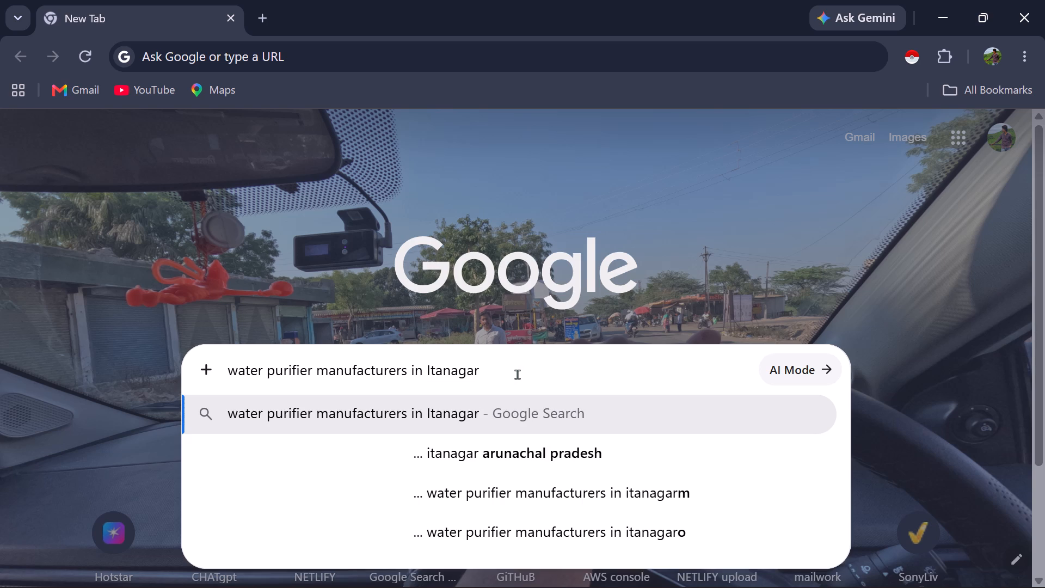
{"action": "key", "text": "Return"}
{"action": "key", "text": "alt+Tab"}
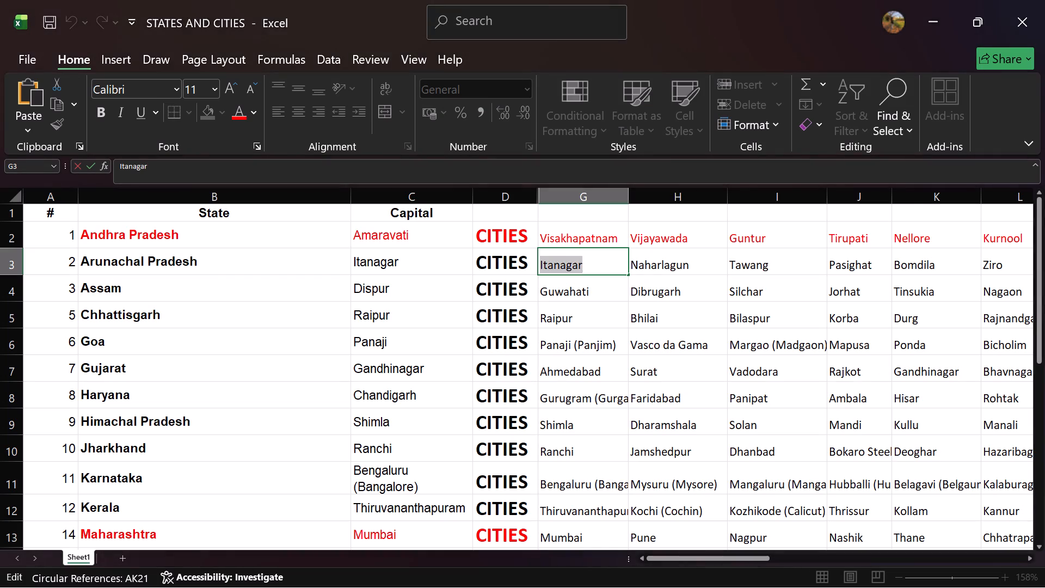
{"action": "key", "text": "alt+Tab"}
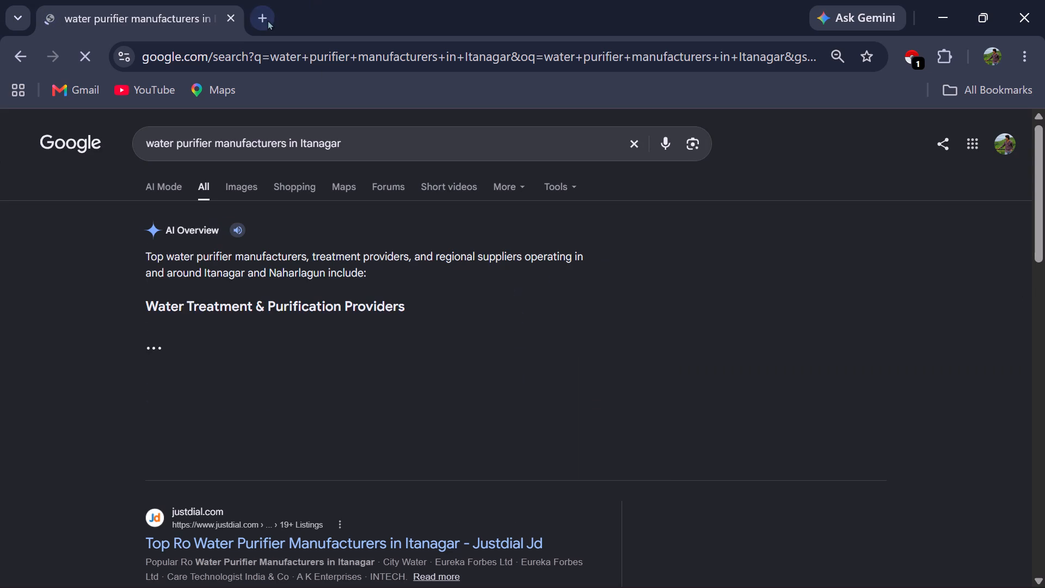
Show the search results in Google Maps and load the business list to its end.
{"action": "left_click", "coordinate": [345, 189]}
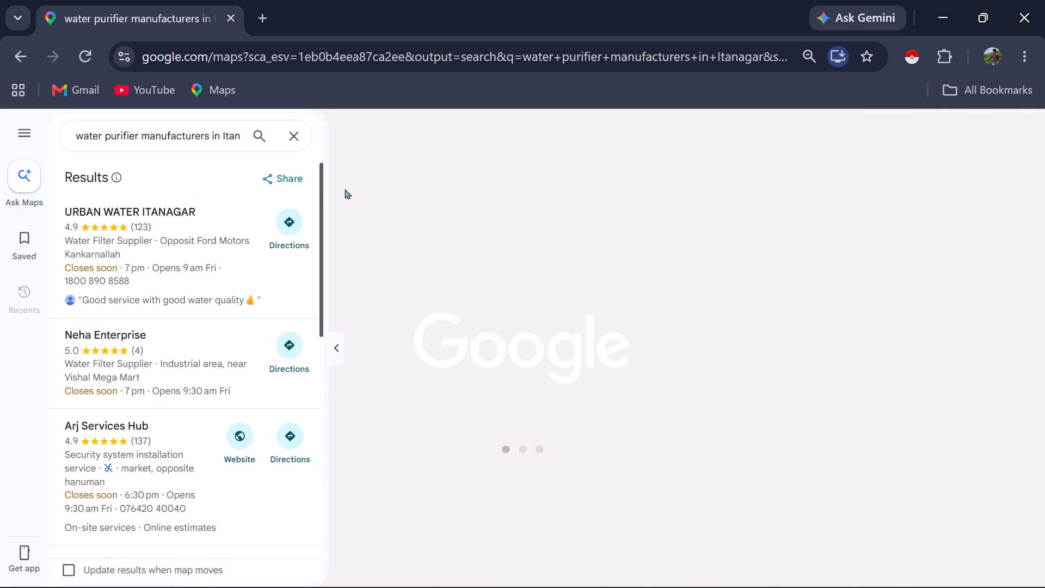
{"action": "left_click", "coordinate": [321, 241]}
{"action": "key", "text": "Down"}
{"action": "key", "text": "Down"}
{"action": "key", "text": "Down"}
{"action": "key", "text": "Down"}
{"action": "key", "text": "Down"}
{"action": "key", "text": "Down"}
{"action": "key", "text": "Down"}
{"action": "key", "text": "Down"}
{"action": "key", "text": "Down"}
{"action": "key", "text": "Down"}
{"action": "key", "text": "Down"}
{"action": "key", "text": "Down"}
{"action": "key", "text": "Down"}
{"action": "key", "text": "Down"}
{"action": "key", "text": "Down"}
{"action": "key", "text": "Down"}
{"action": "key", "text": "Down"}
{"action": "key", "text": "Down"}
{"action": "key", "text": "Down"}
{"action": "key", "text": "Down"}
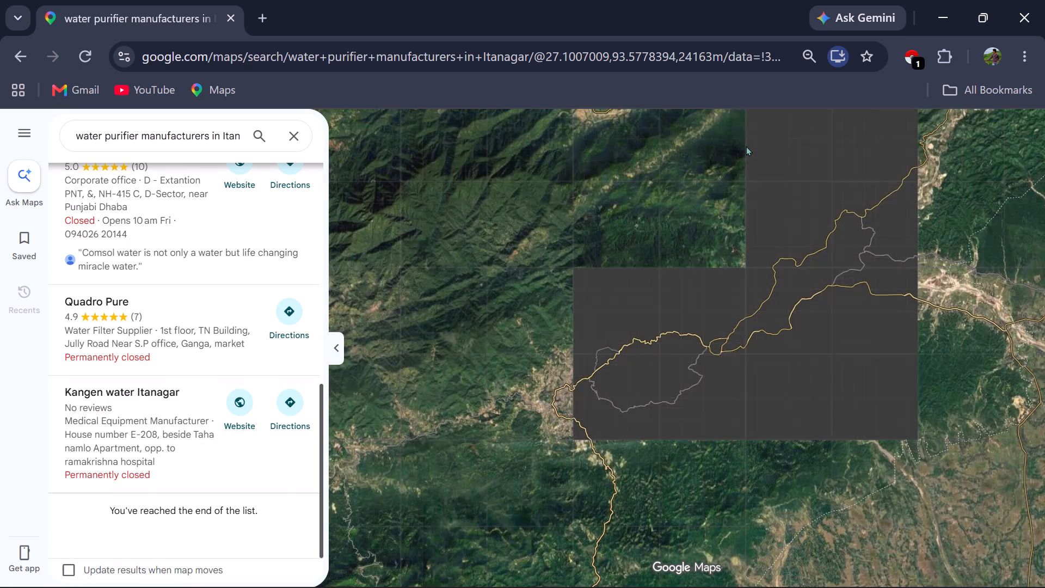
Run Instant Data Scraper on the Maps results and switch it to the table containing the business listings.
{"action": "left_click", "coordinate": [912, 55]}
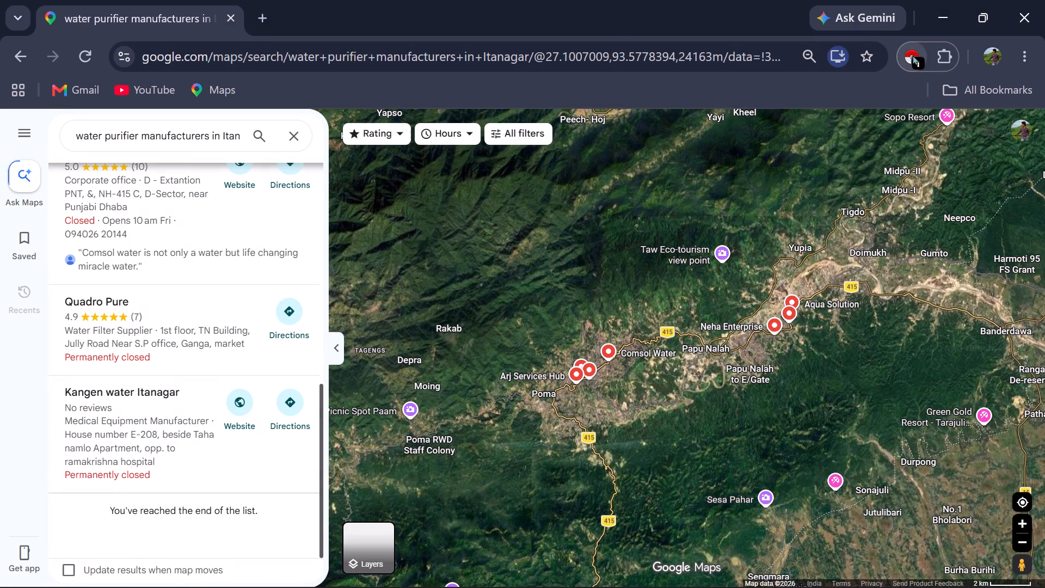
{"action": "left_click_drag", "start_coordinate": [415, 8], "coordinate": [790, 2]}
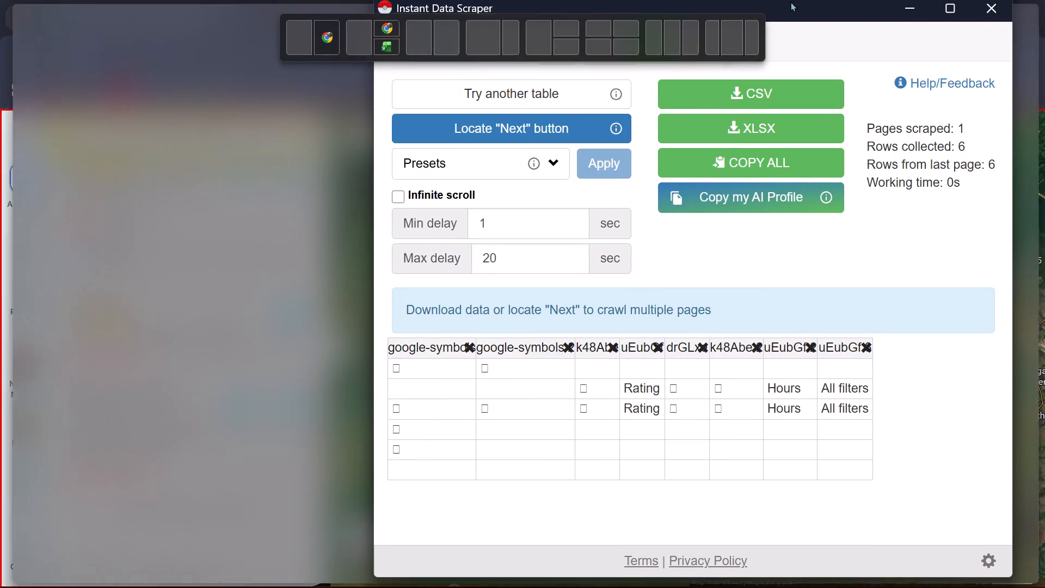
{"action": "left_click_drag", "start_coordinate": [790, 2], "coordinate": [780, 56]}
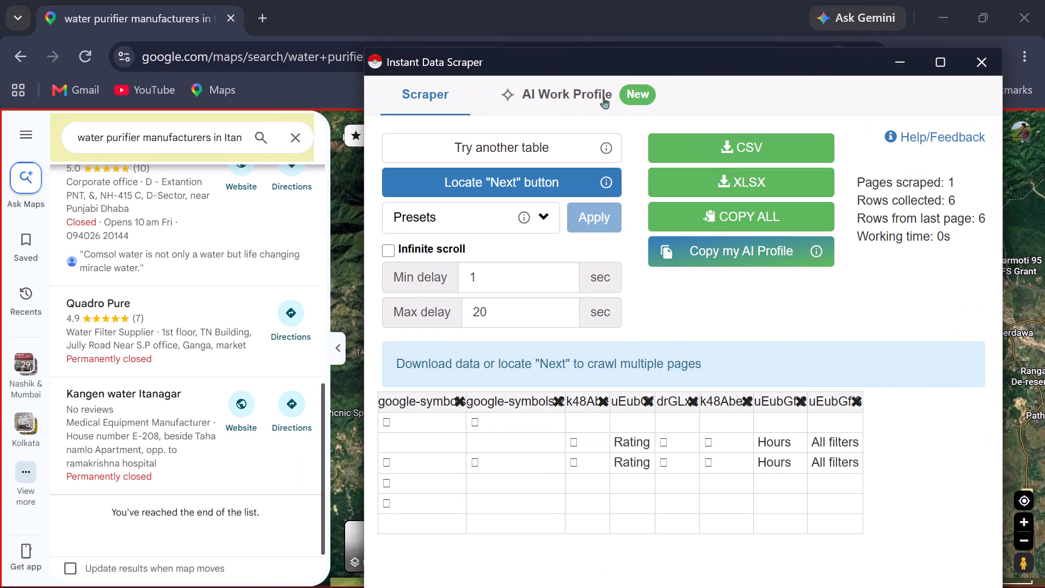
{"action": "left_click", "coordinate": [540, 135]}
Clear all scraped data in the rows of the permanently closed businesses Quadro Pure and Kangen water Itanagar.
{"action": "scroll", "coordinate": [514, 538], "scroll_direction": "down", "scroll_amount": 6}
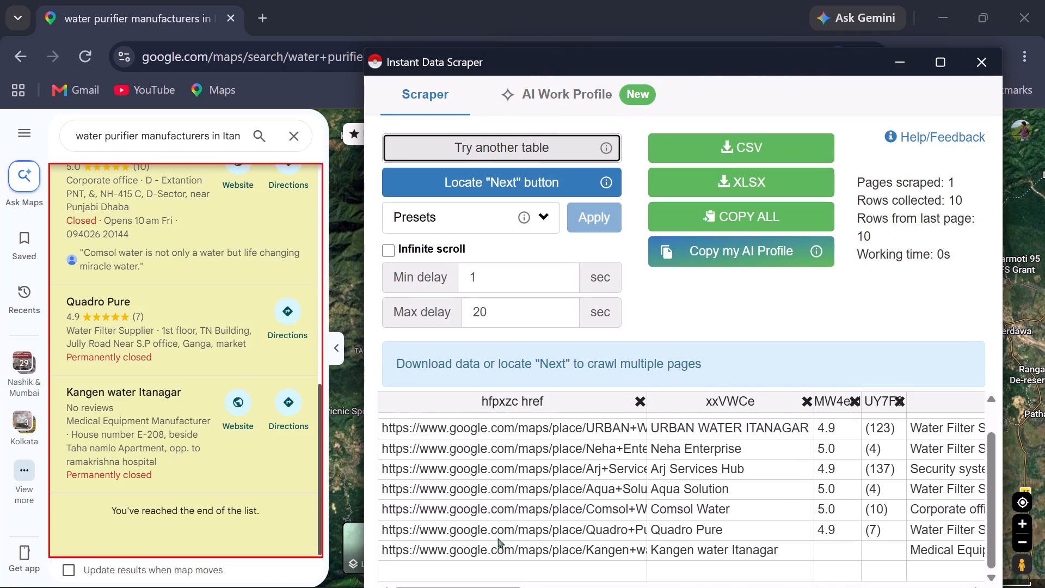
{"action": "left_click_drag", "start_coordinate": [405, 532], "coordinate": [1044, 542]}
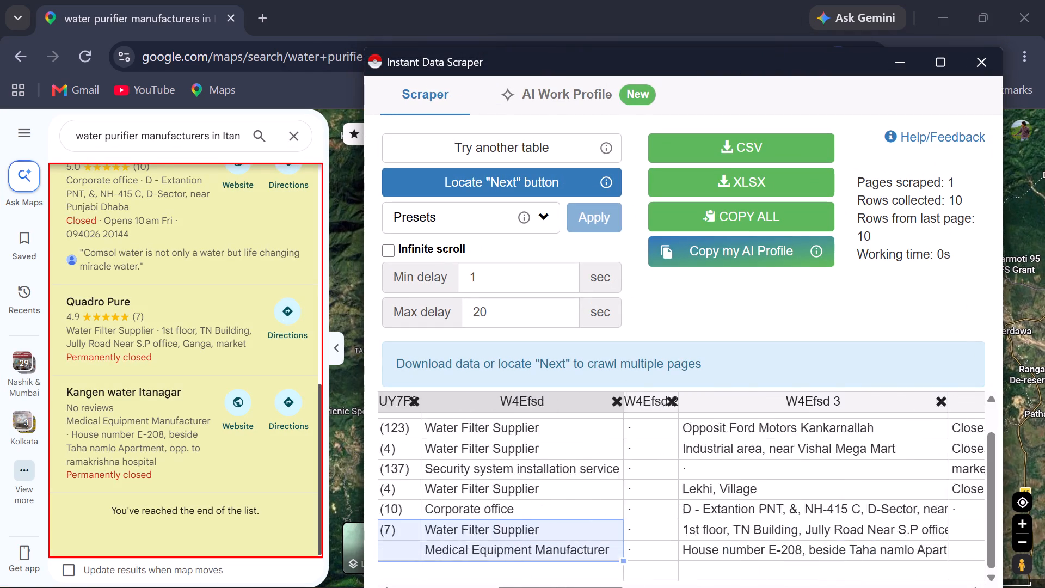
{"action": "left_click_drag", "start_coordinate": [1044, 542], "coordinate": [1033, 474]}
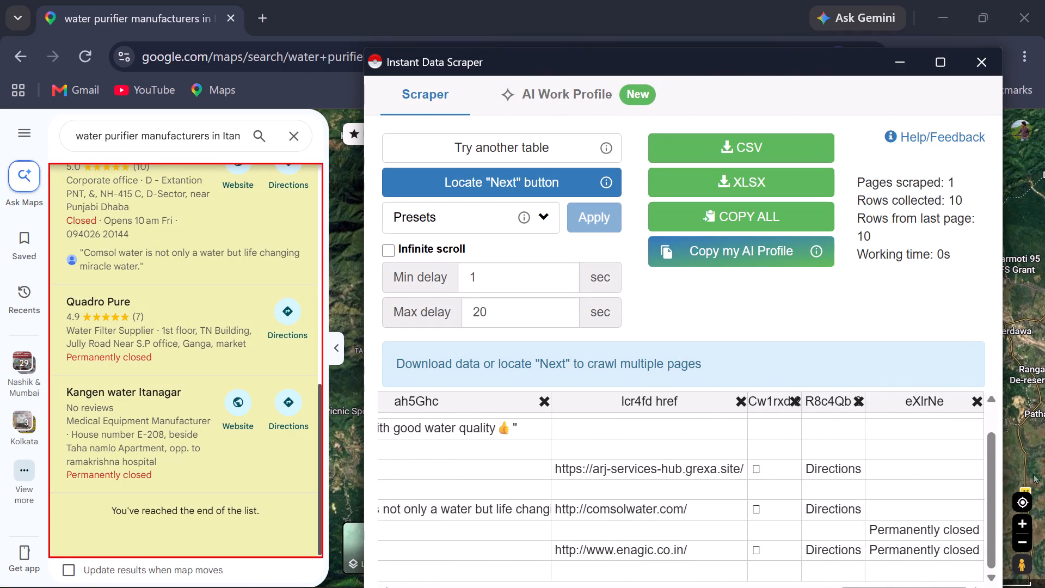
{"action": "left_click_drag", "start_coordinate": [1033, 474], "coordinate": [936, 545]}
{"action": "key", "text": "Delete"}
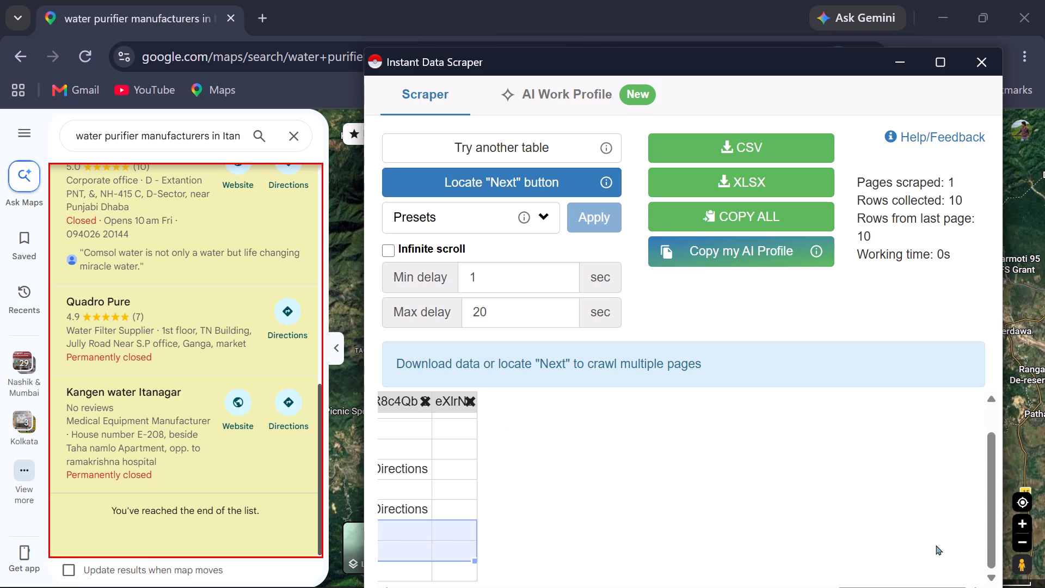
{"action": "scroll", "coordinate": [592, 479], "scroll_direction": "right", "scroll_amount": 8}
Start exporting the scraped table as an XLSX file named Itanagar.
{"action": "left_click", "coordinate": [737, 179]}
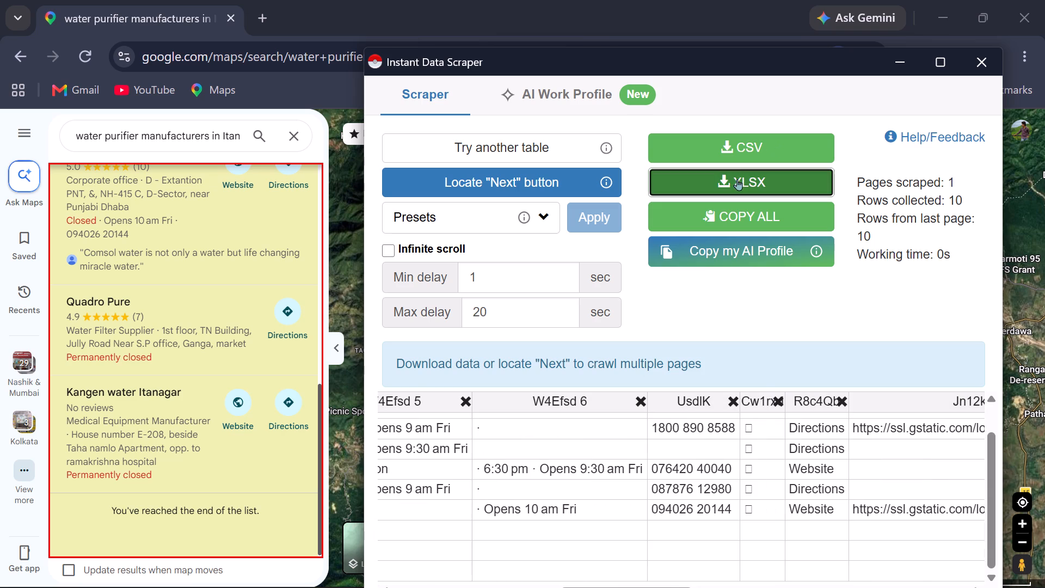
{"action": "key", "text": "ctrl+v"}
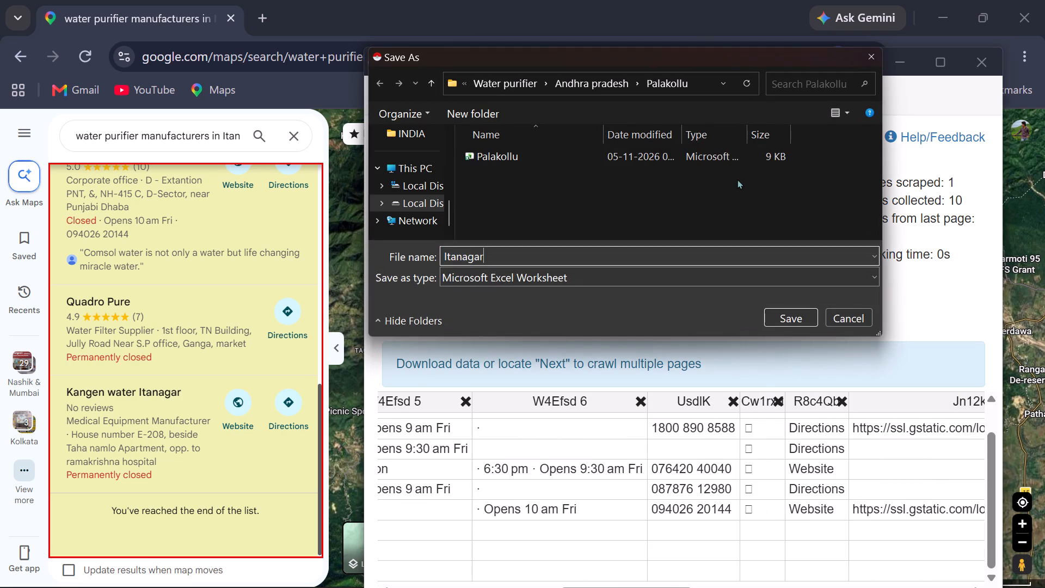
In the Water purifier folder on Local Disk (D:), create a folder named "Arunachal pradesh" and open it.
{"action": "left_click", "coordinate": [409, 198]}
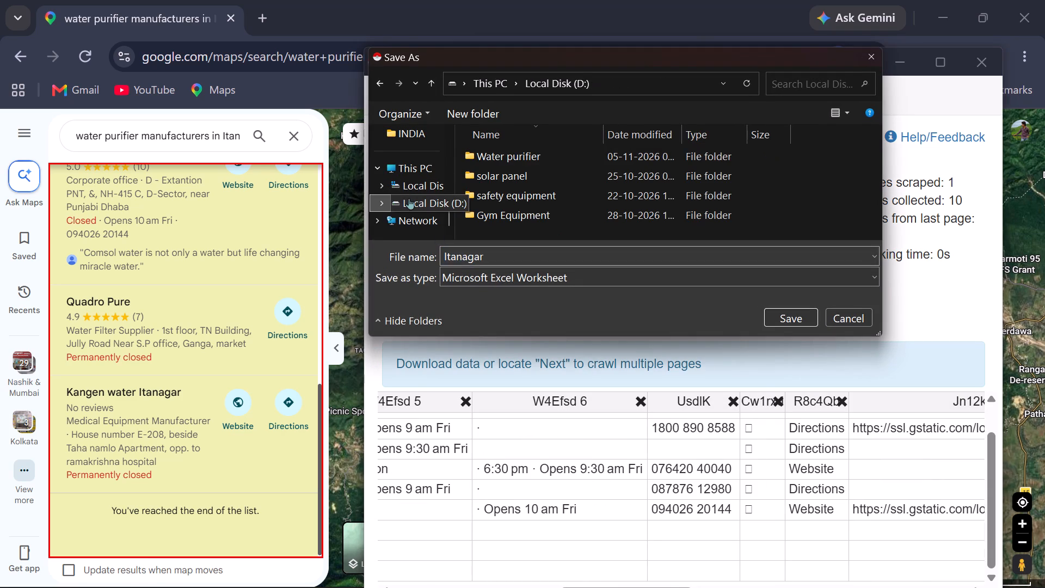
{"action": "double_click", "coordinate": [558, 148]}
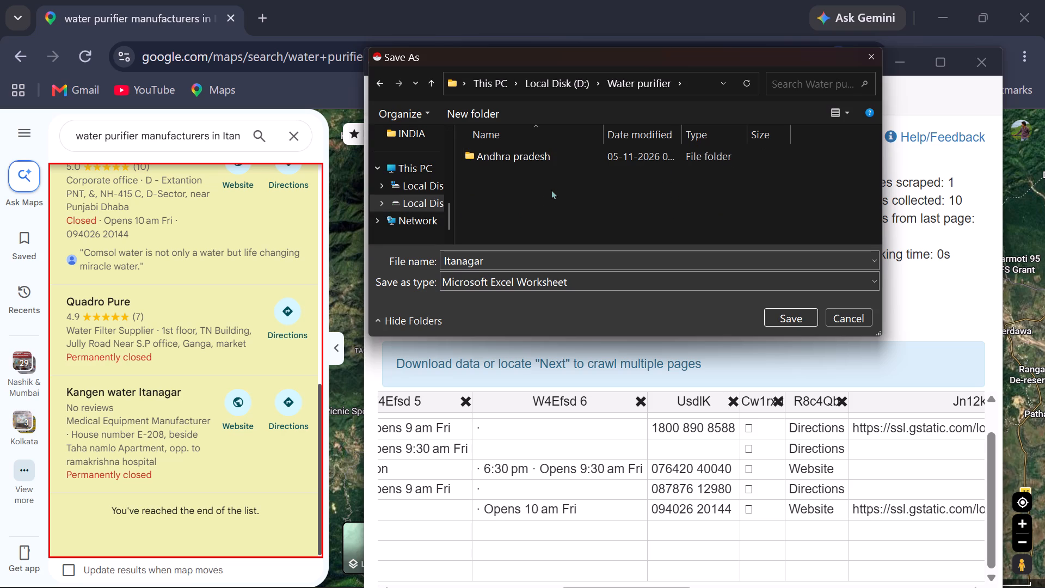
{"action": "left_click", "coordinate": [551, 189]}
{"action": "key", "text": "ctrl+shift+n"}
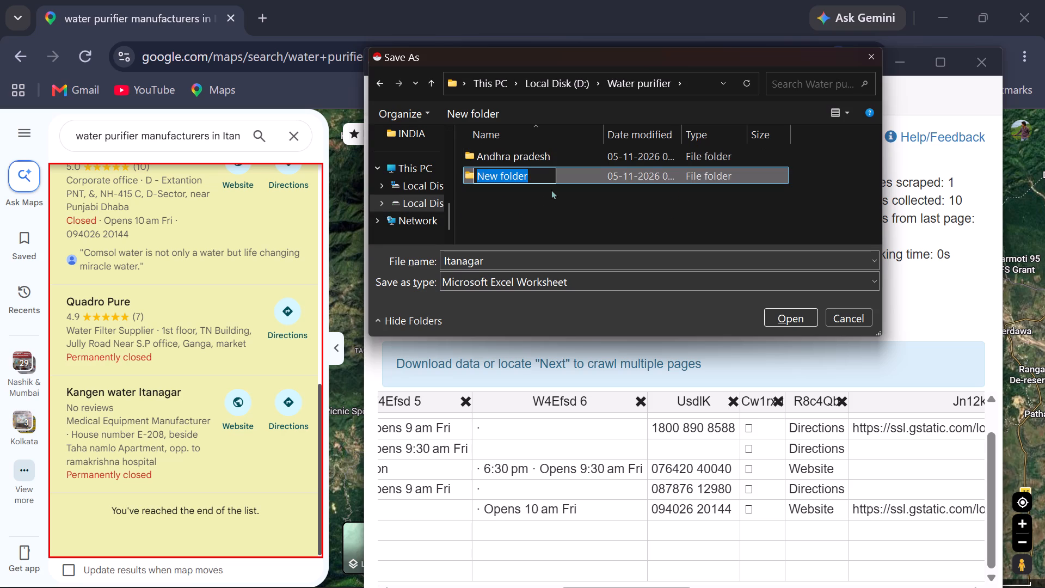
{"action": "key", "text": "shift+a"}
{"action": "type", "text": "runachl"}
{"action": "key", "text": "BackSpace"}
{"action": "type", "text": "al"}
{"action": "key", "text": "space"}
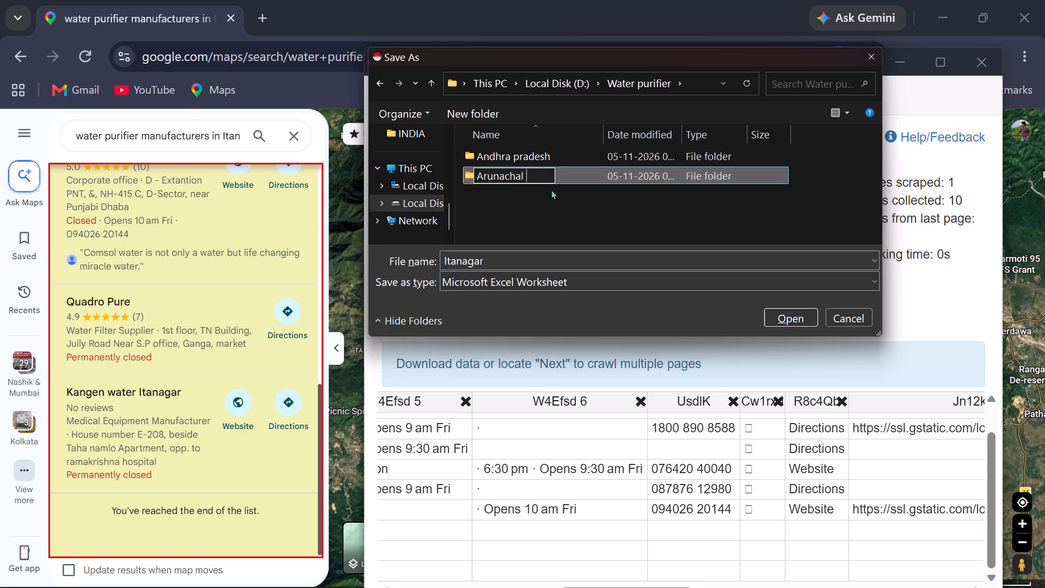
{"action": "type", "text": "pradesh"}
{"action": "key", "text": "space"}
{"action": "key", "text": "Return"}
{"action": "key", "text": "Return"}
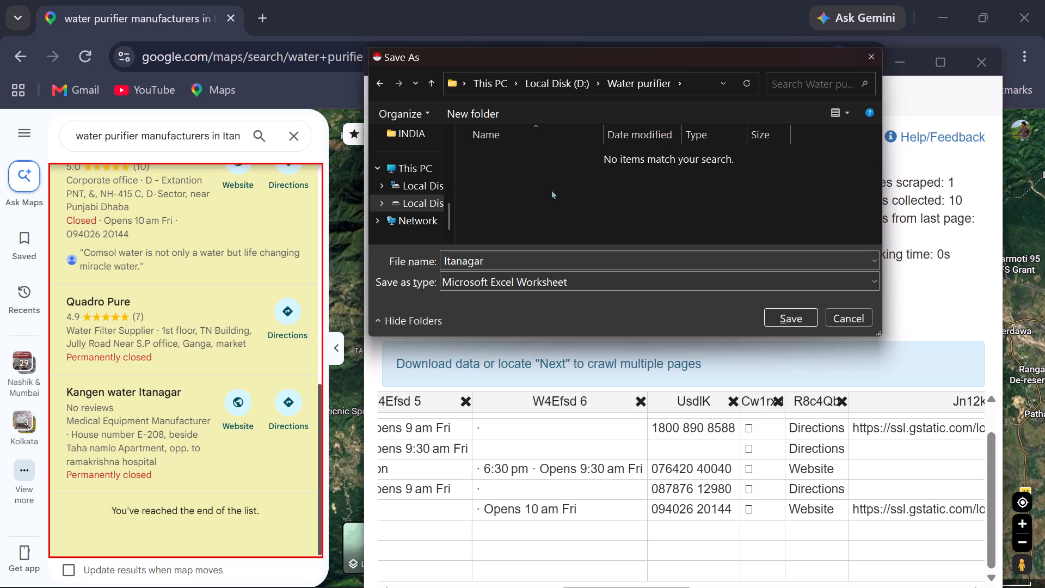
Create an Itanagar subfolder inside Arunachal pradesh and save the exported Itanagar worksheet in it.
{"action": "key", "text": "ctrl+v"}
{"action": "key", "text": "ctrl+shift+n"}
{"action": "key", "text": "ctrl+v"}
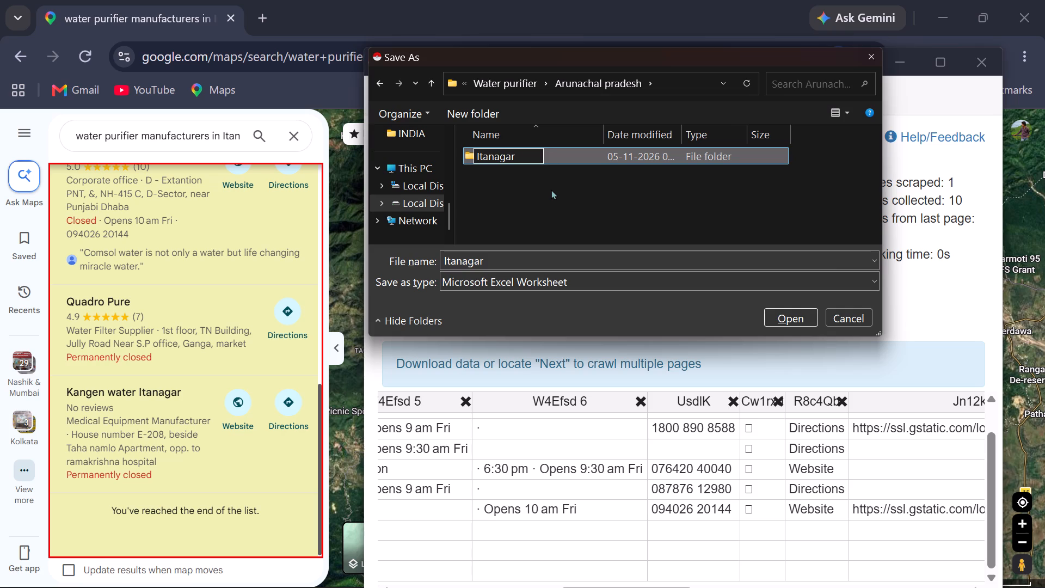
{"action": "triple_click", "coordinate": [782, 318]}
{"action": "left_click", "coordinate": [782, 318]}
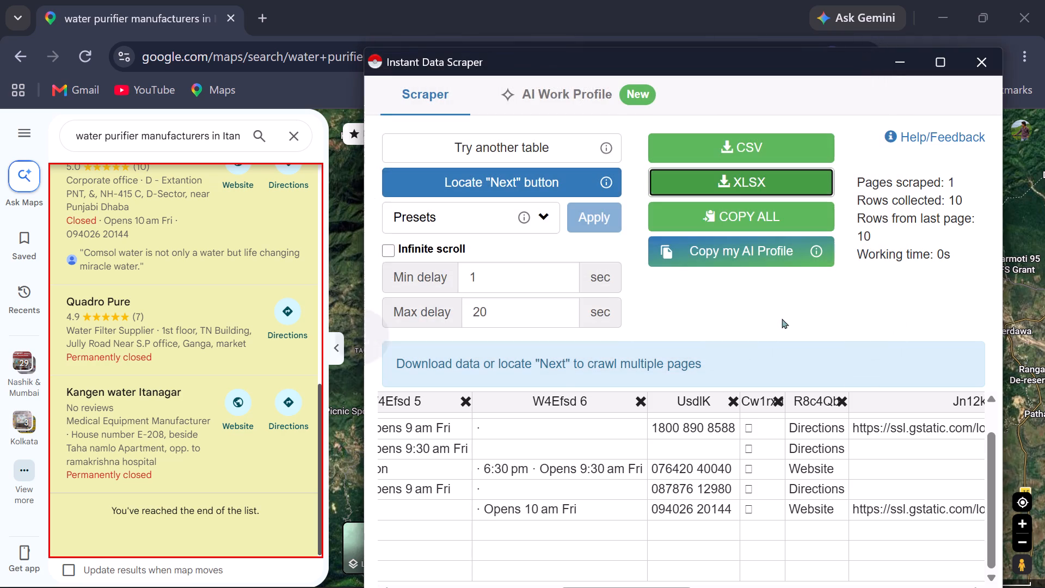
Close the scraper and copy the city name Naharlagun from the STATES AND CITIES workbook for a search in a new browser tab.
{"action": "left_click", "coordinate": [979, 68]}
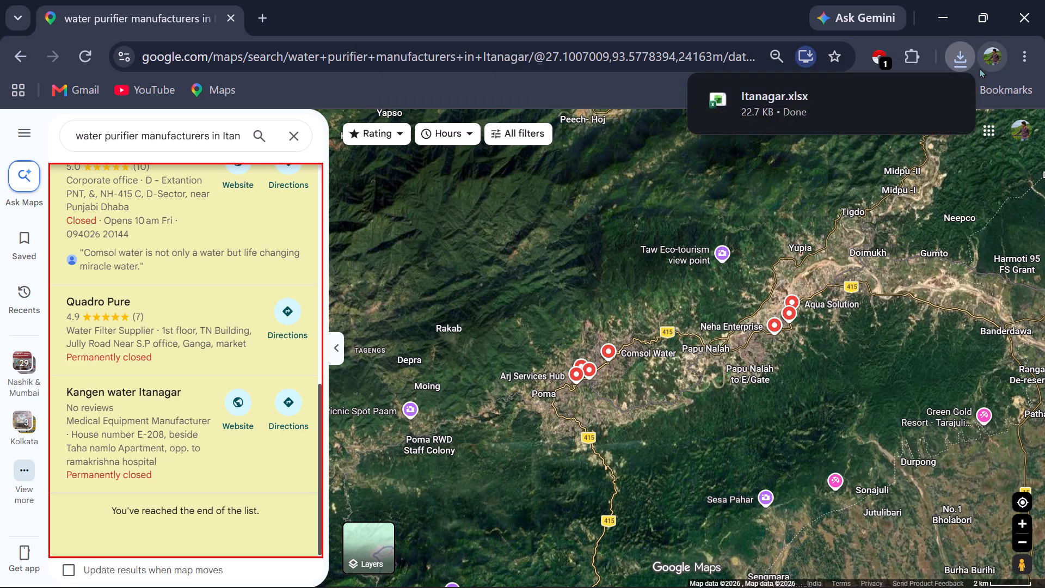
{"action": "left_click", "coordinate": [266, 16]}
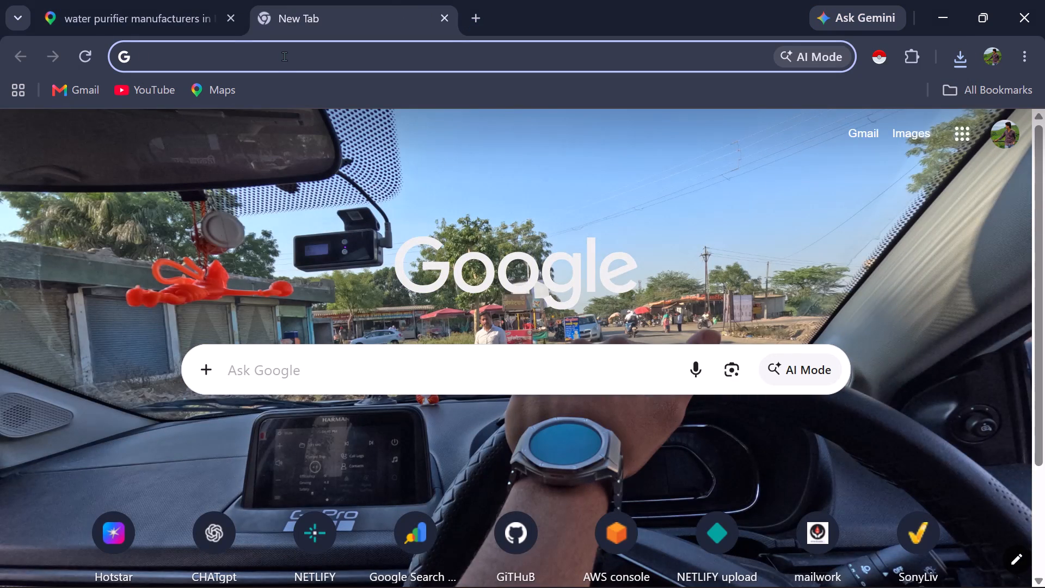
{"action": "key", "text": "alt+Tab"}
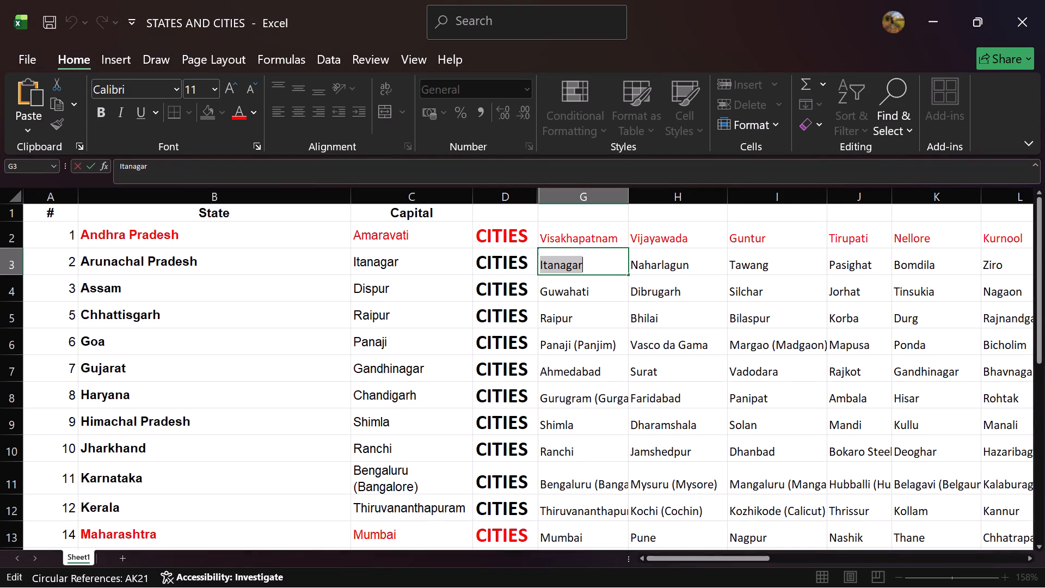
{"action": "triple_click", "coordinate": [698, 265]}
{"action": "key", "text": "ctrl+a"}
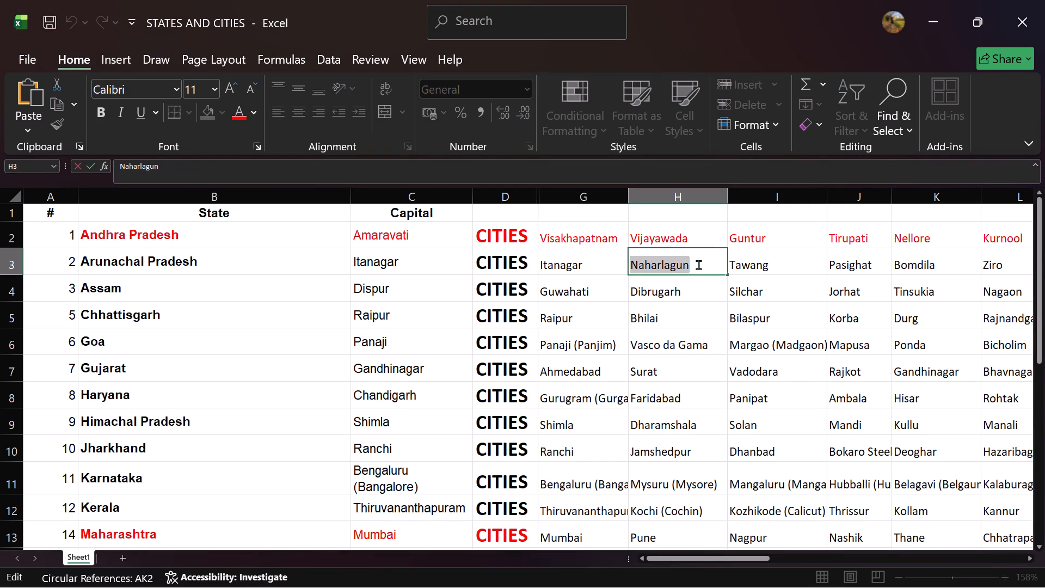
{"action": "key", "text": "ctrl+c"}
{"action": "key", "text": "alt+Tab"}
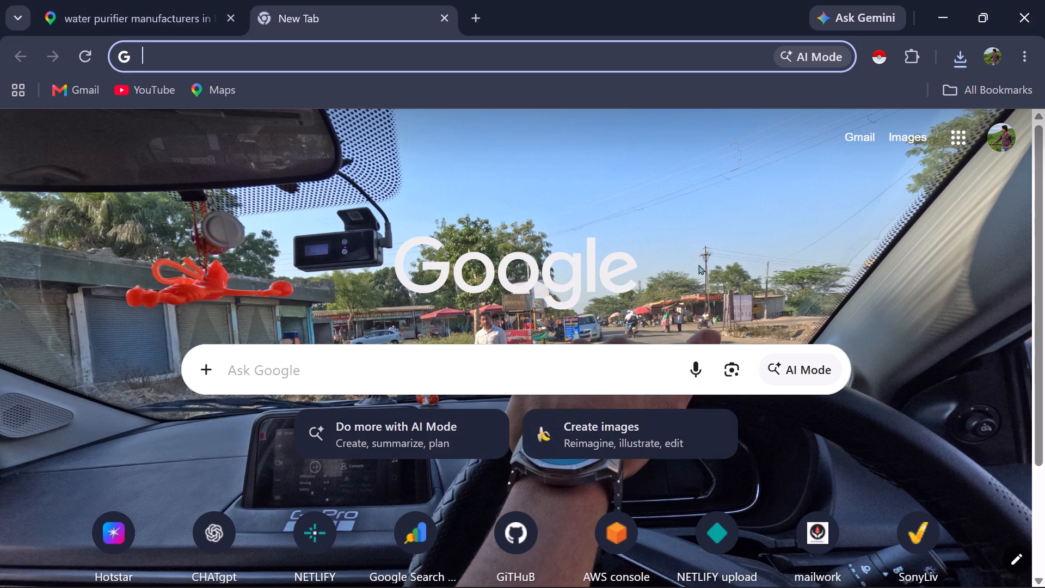
Search Google for "water purifier manufacturers in Naharlagun".
{"action": "left_click", "coordinate": [530, 376]}
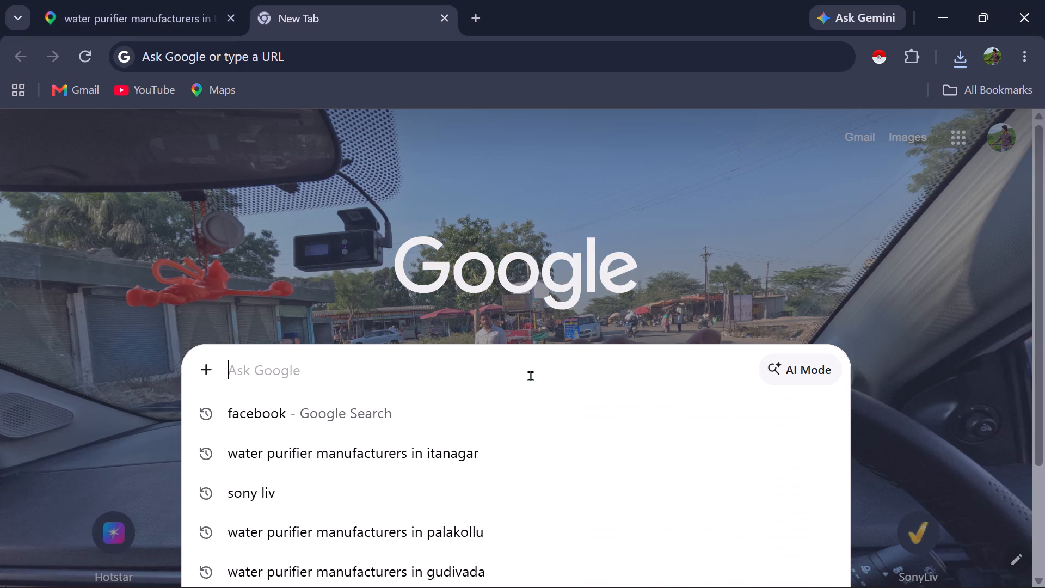
{"action": "type", "text": "wa"}
{"action": "key", "text": "Tab"}
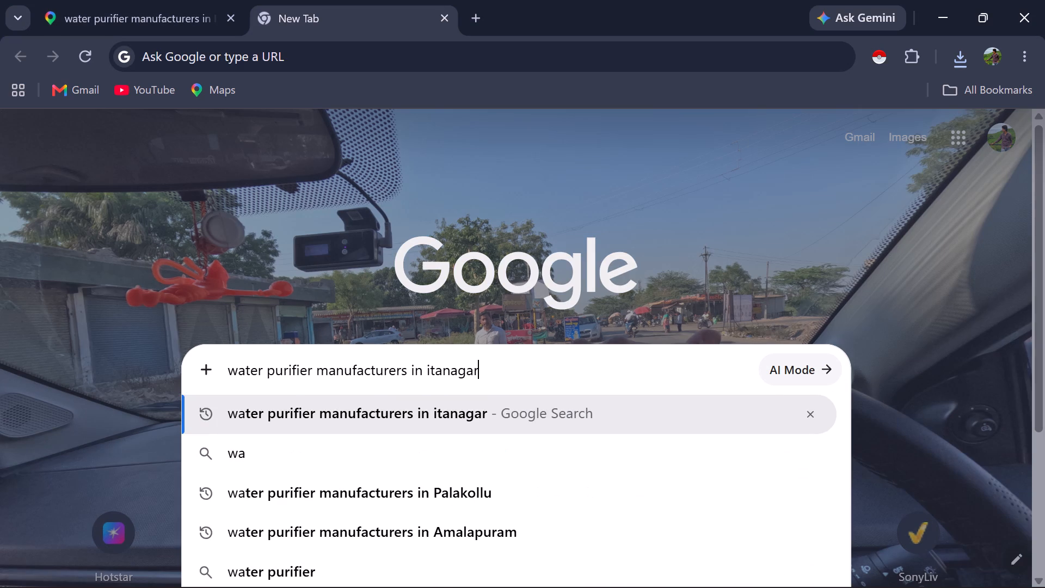
{"action": "key", "text": "shift+Left"}
{"action": "key", "text": "shift+Left"}
{"action": "key", "text": "shift+Left"}
{"action": "key", "text": "shift+Left"}
{"action": "key", "text": "shift+Left"}
{"action": "key", "text": "shift+Left"}
{"action": "key", "text": "shift+Left"}
{"action": "key", "text": "shift+Left"}
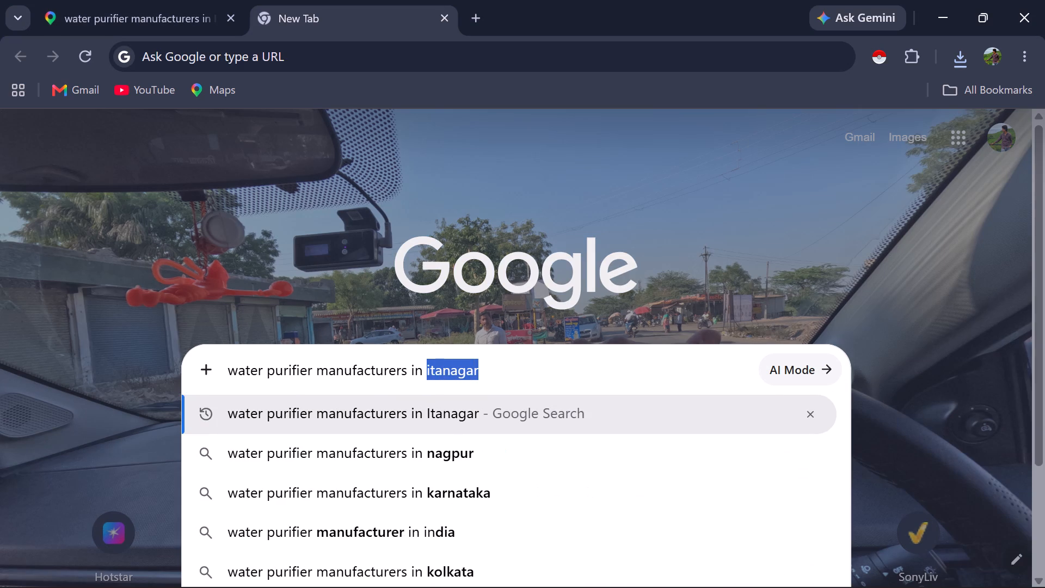
{"action": "key", "text": "ctrl+v"}
{"action": "key", "text": "Return"}
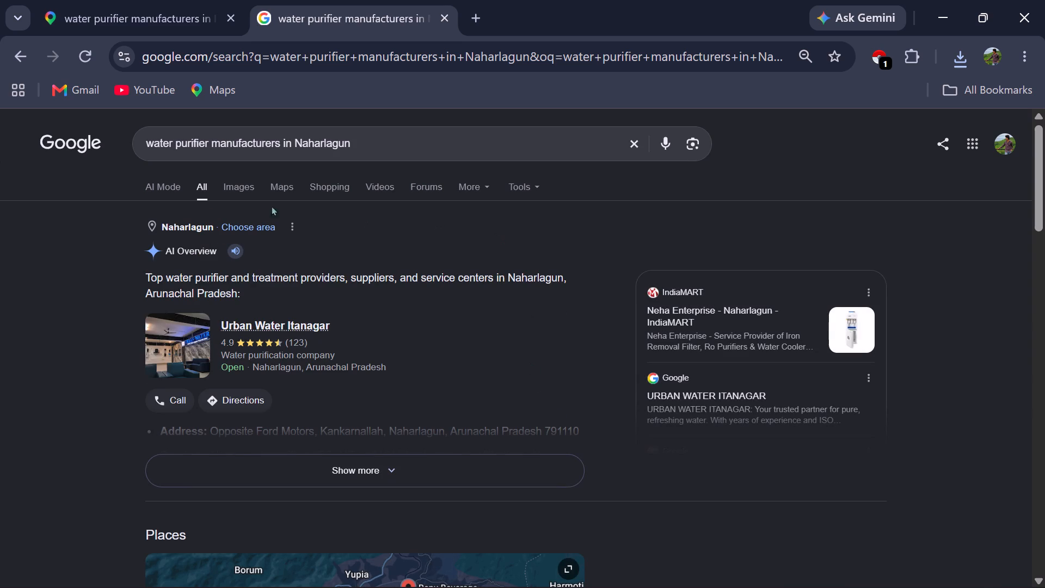
Open the Naharlagun search results in Google Maps and load the business list to its end.
{"action": "left_click", "coordinate": [283, 180]}
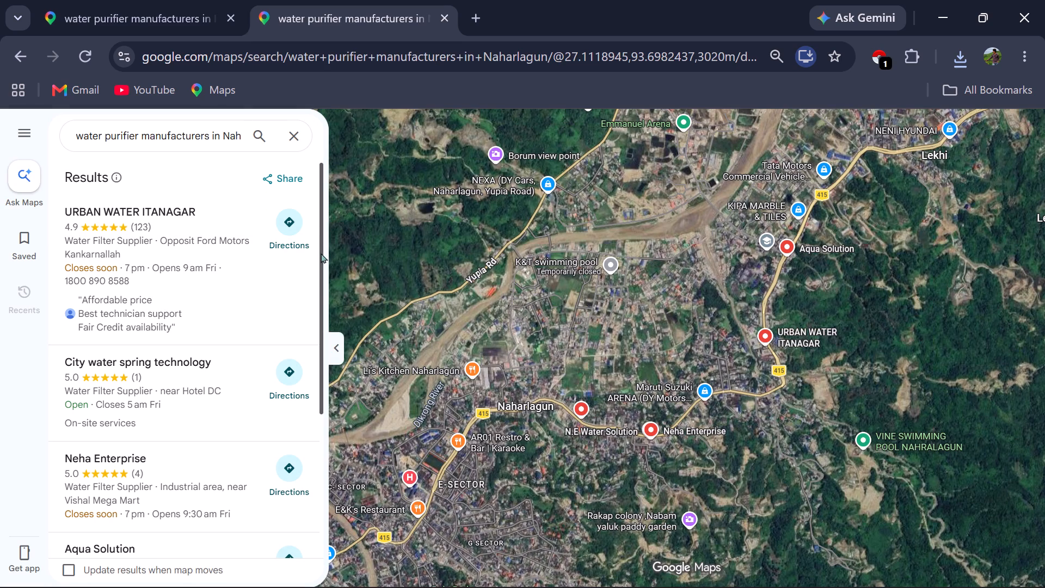
{"action": "left_click", "coordinate": [321, 253]}
{"action": "key", "text": "Down"}
{"action": "key", "text": "Down"}
{"action": "key", "text": "Down"}
{"action": "key", "text": "Down"}
{"action": "key", "text": "Down"}
{"action": "key", "text": "Down"}
{"action": "key", "text": "Down"}
{"action": "key", "text": "Down"}
{"action": "key", "text": "Down"}
{"action": "key", "text": "Down"}
{"action": "key", "text": "Down"}
{"action": "key", "text": "Down"}
{"action": "key", "text": "Down"}
{"action": "key", "text": "Down"}
{"action": "key", "text": "Down"}
{"action": "key", "text": "Down"}
{"action": "key", "text": "Down"}
{"action": "key", "text": "Down"}
{"action": "key", "text": "Down"}
{"action": "key", "text": "Down"}
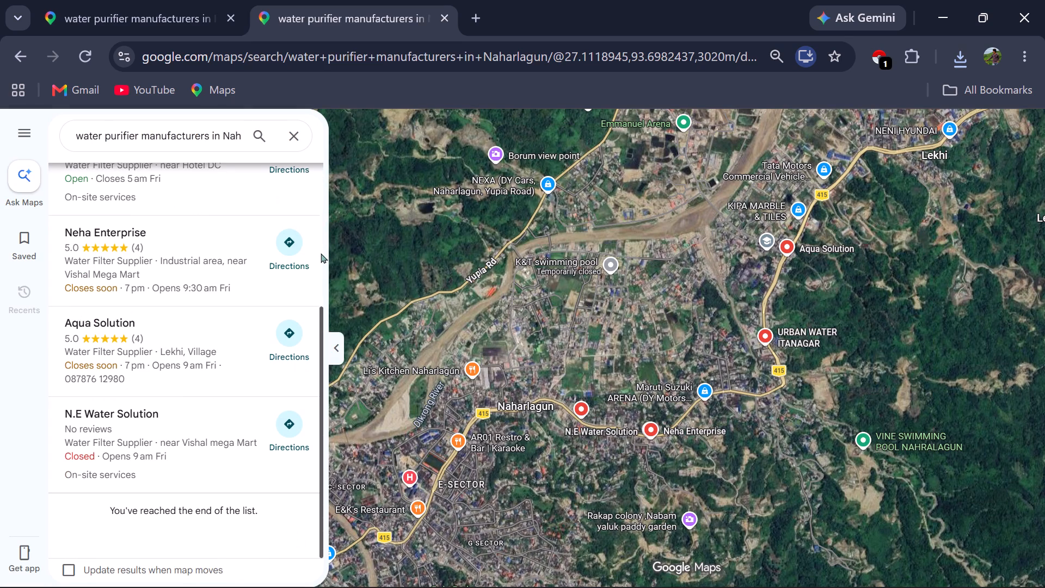
Check the Itanagar results list for businesses that also appear in the Naharlagun results.
{"action": "left_click", "coordinate": [170, 0]}
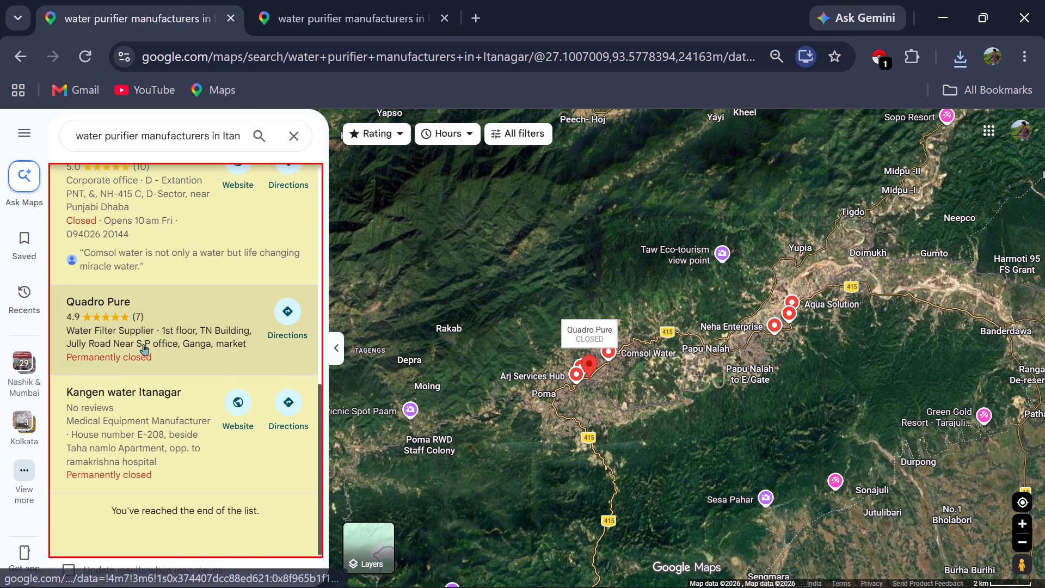
{"action": "scroll", "coordinate": [143, 344], "scroll_direction": "up", "scroll_amount": 10}
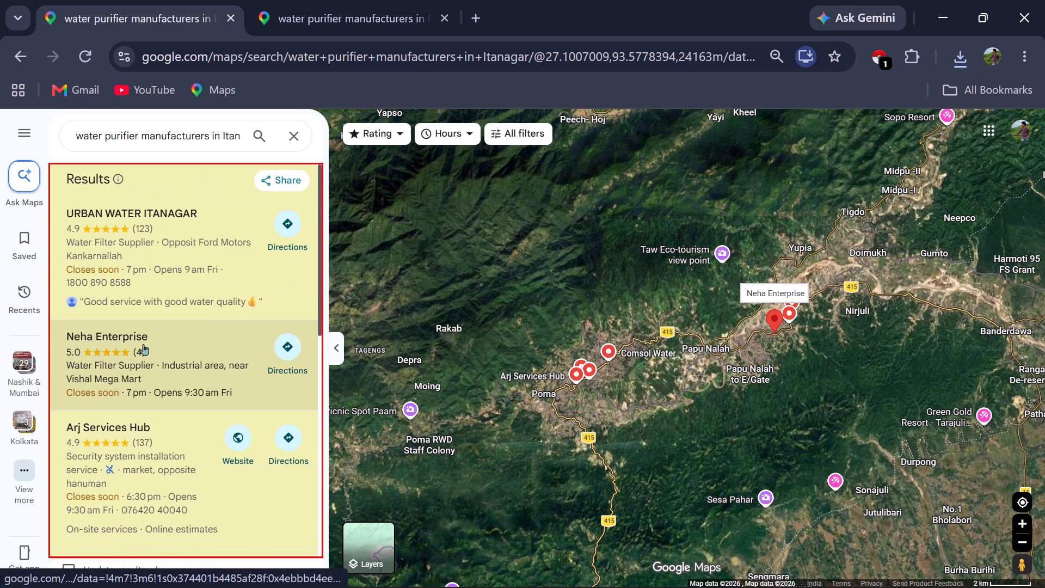
{"action": "left_click", "coordinate": [375, 0]}
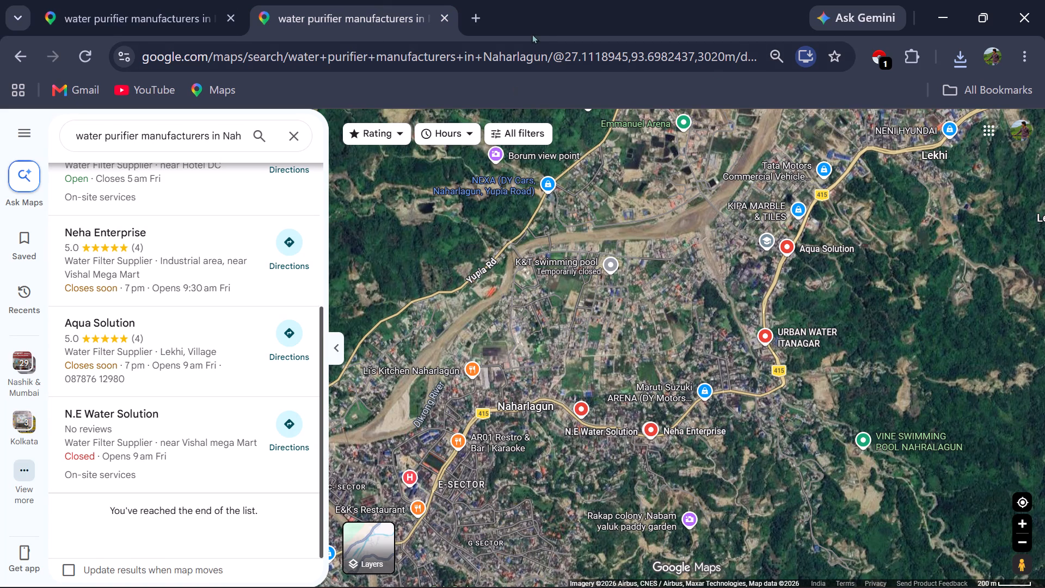
Run Instant Data Scraper on the Naharlagun results and switch to the table containing the business listings.
{"action": "left_click", "coordinate": [878, 56]}
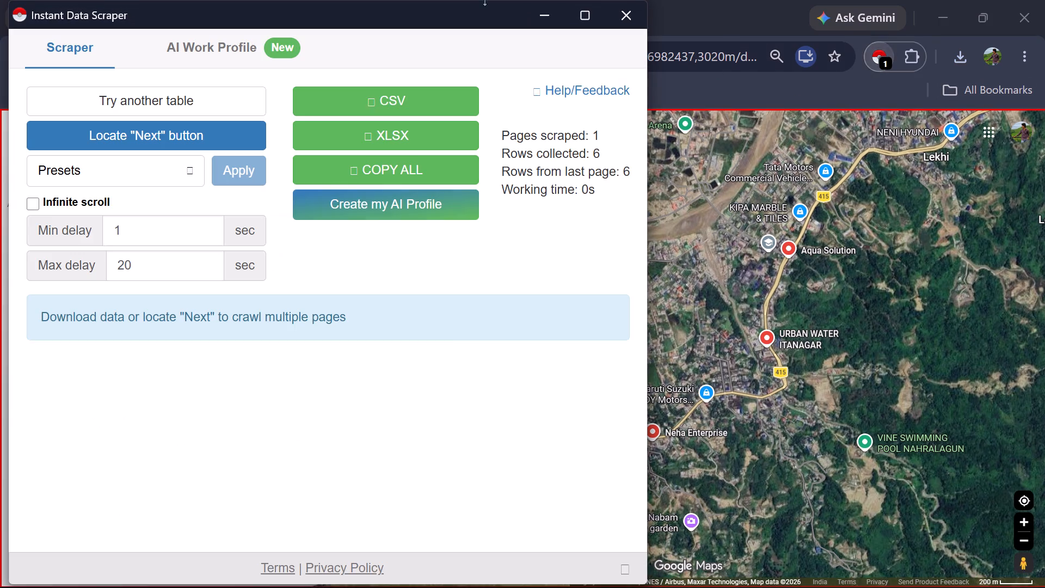
{"action": "left_click_drag", "start_coordinate": [417, 7], "coordinate": [771, 30]}
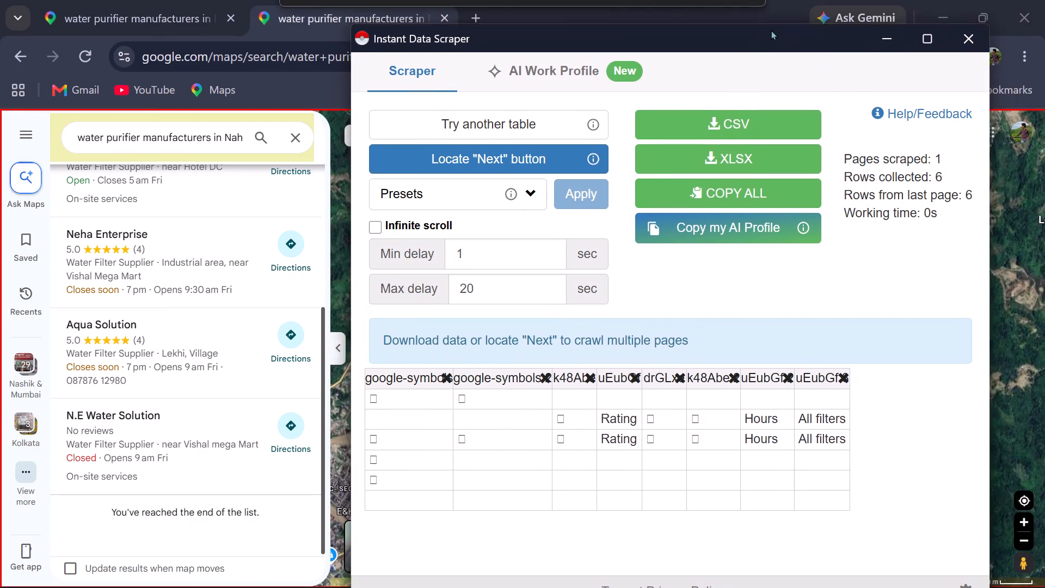
{"action": "left_click_drag", "start_coordinate": [771, 30], "coordinate": [778, 22]}
{"action": "left_click", "coordinate": [513, 111]}
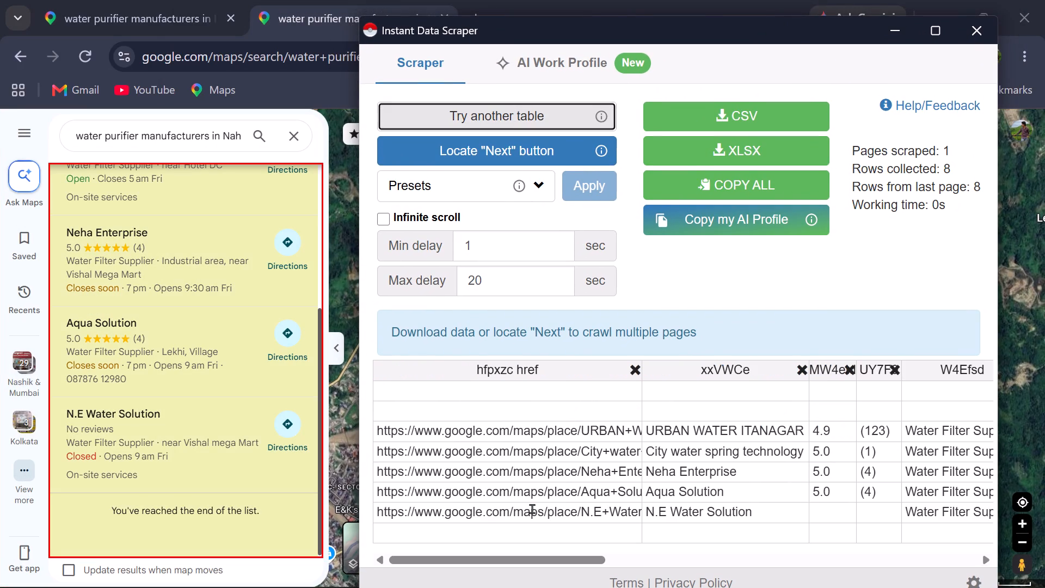
Clear all scraped data in the URBAN WATER ITANAGAR row of the Naharlagun table.
{"action": "scroll", "coordinate": [532, 509], "scroll_direction": "up", "scroll_amount": 2}
{"action": "left_click_drag", "start_coordinate": [395, 426], "coordinate": [740, 438]}
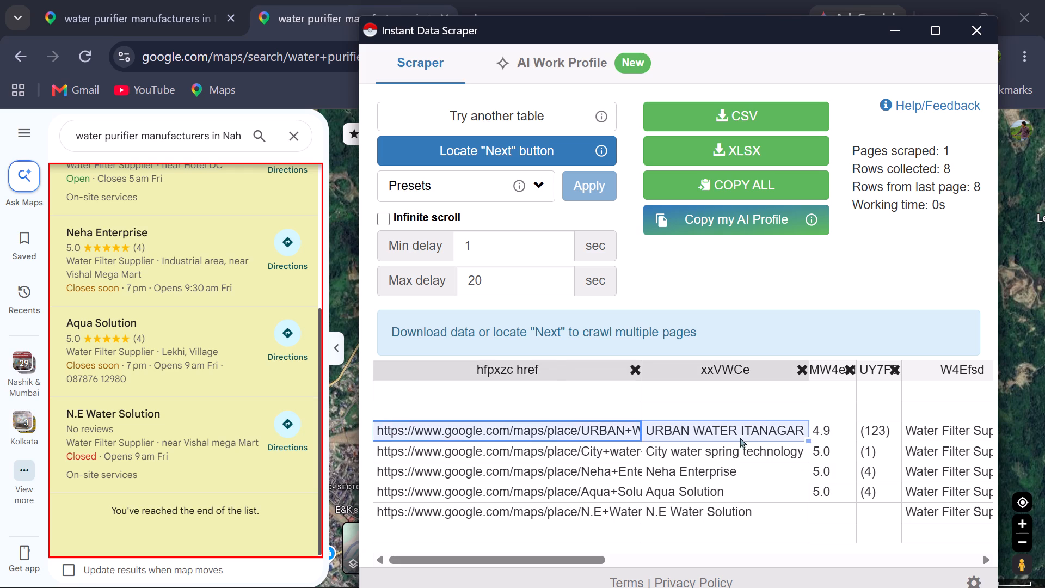
{"action": "left_click_drag", "start_coordinate": [740, 438], "coordinate": [938, 328]}
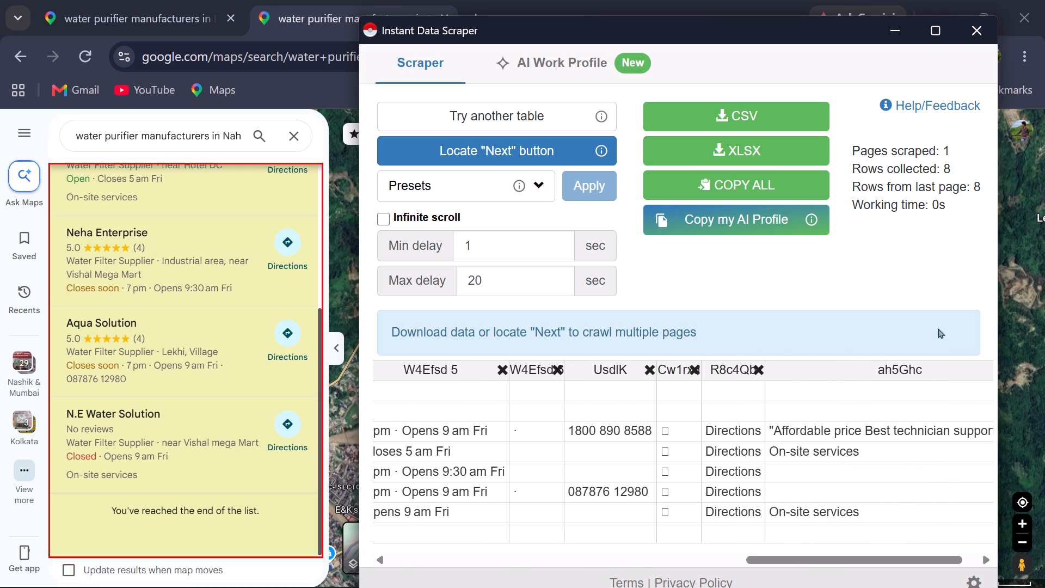
{"action": "left_click_drag", "start_coordinate": [938, 328], "coordinate": [974, 422]}
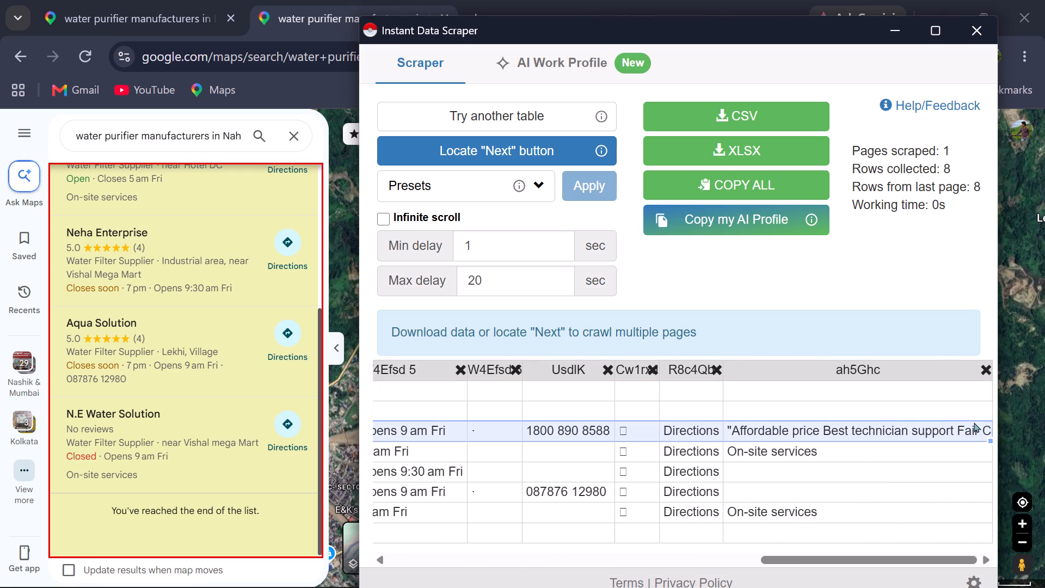
{"action": "key", "text": "Delete"}
{"action": "scroll", "coordinate": [705, 433], "scroll_direction": "right", "scroll_amount": 11}
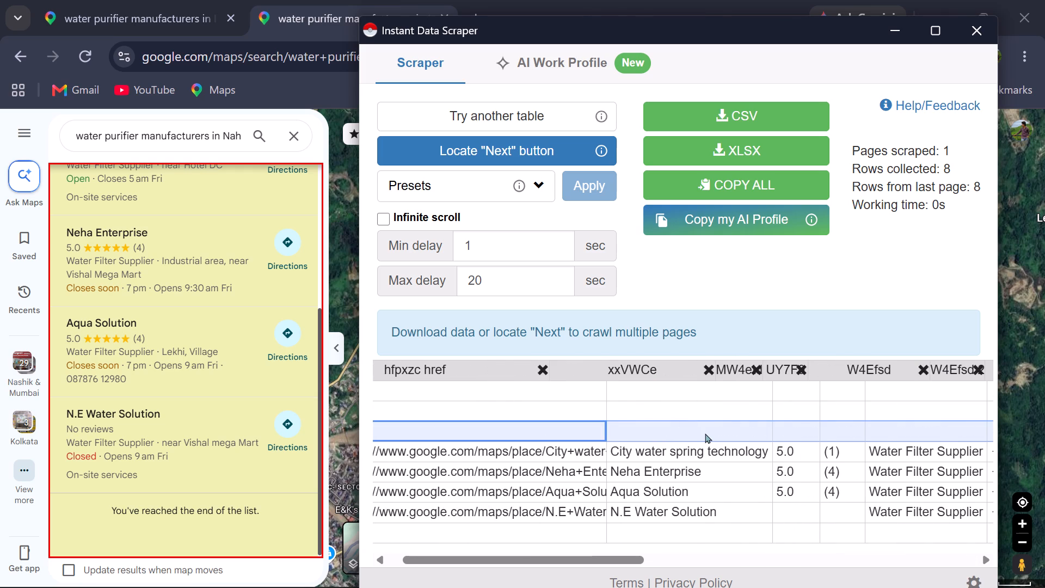
{"action": "left_click", "coordinate": [623, 405]}
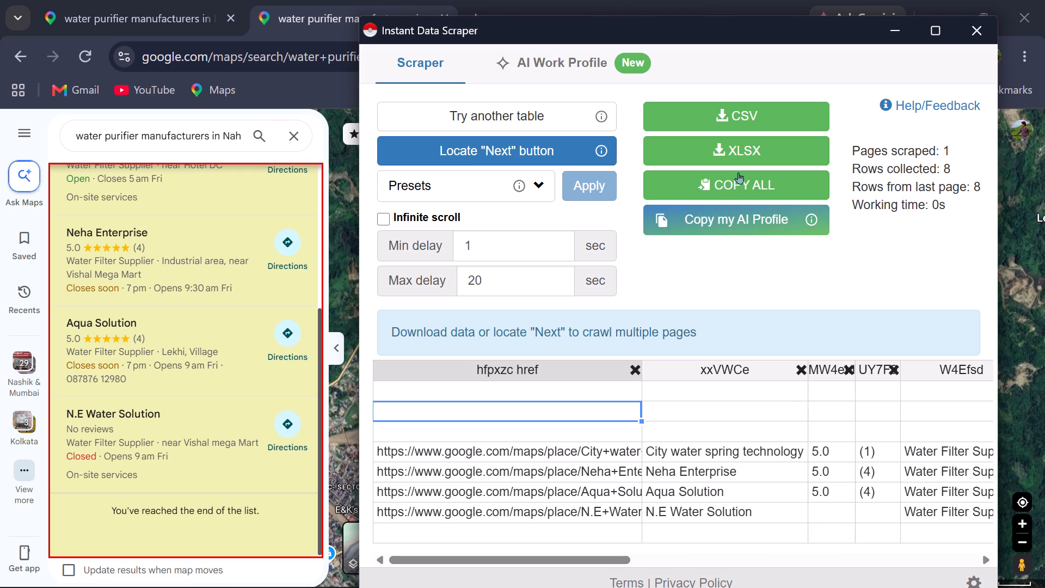
Export the table as an XLSX file named Naharlagun into a new Naharlagun folder inside Water purifier > Arunachal pradesh on Local Disk (D:).
{"action": "left_click", "coordinate": [723, 157]}
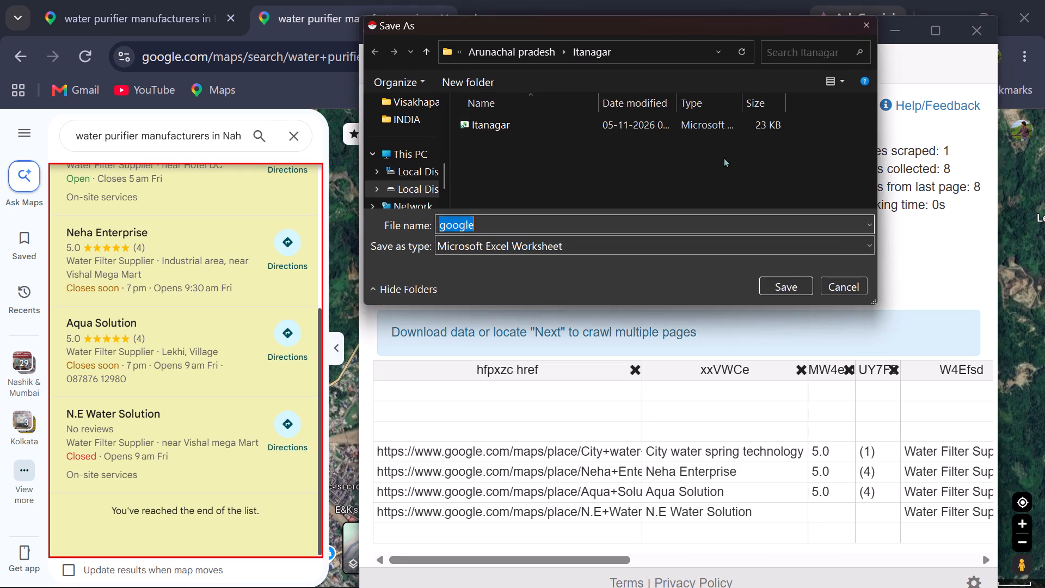
{"action": "key", "text": "ctrl+v"}
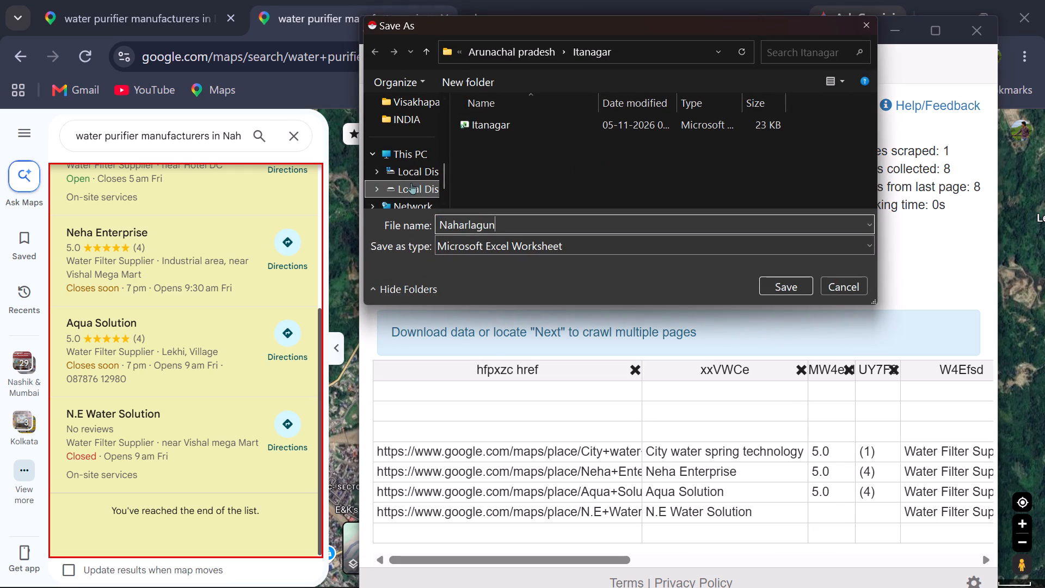
{"action": "left_click", "coordinate": [412, 184]}
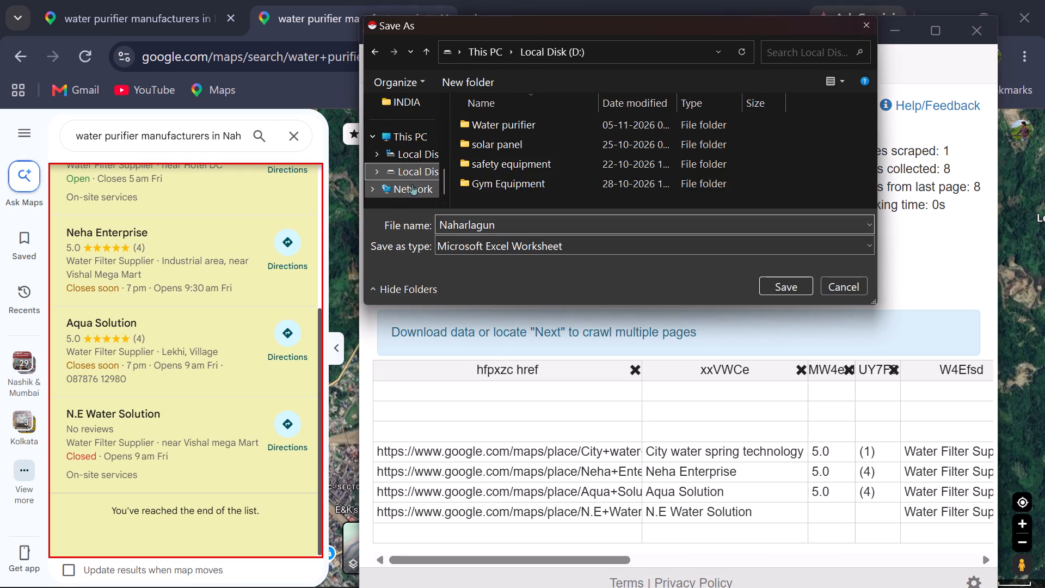
{"action": "double_click", "coordinate": [537, 117]}
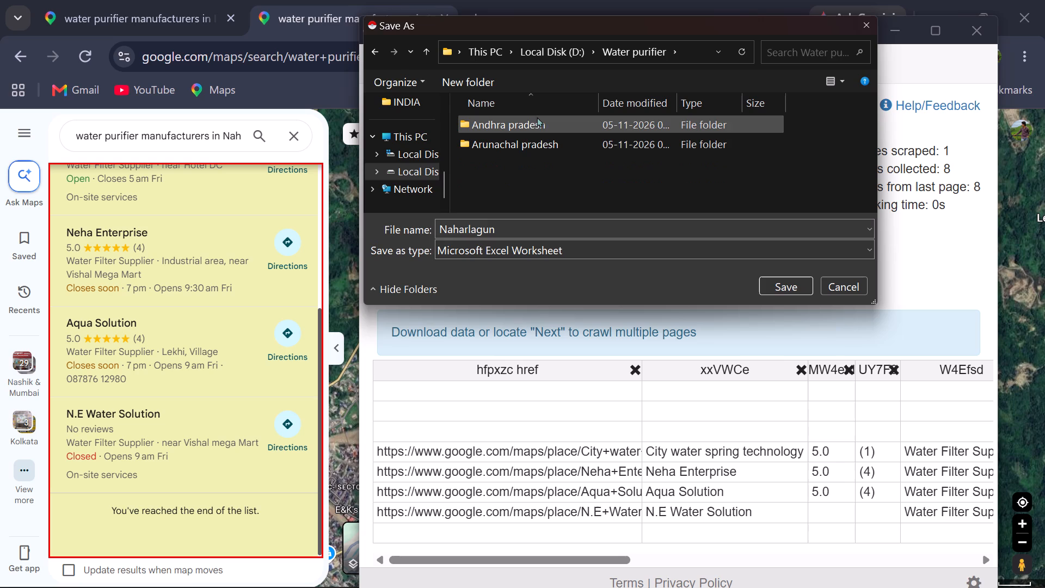
{"action": "double_click", "coordinate": [556, 149]}
{"action": "left_click", "coordinate": [548, 162]}
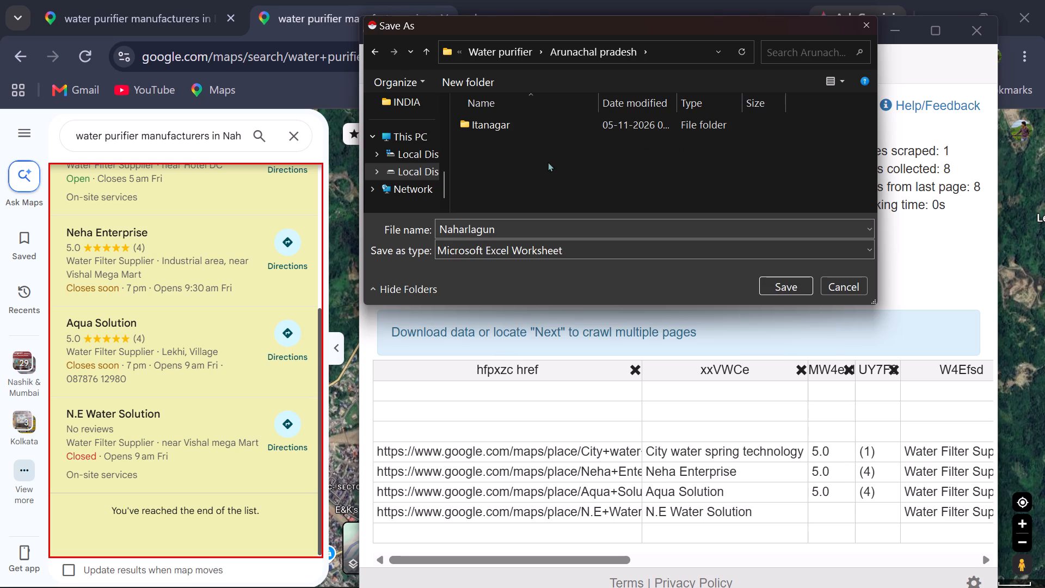
{"action": "key", "text": "ctrl+shift+n"}
{"action": "key", "text": "ctrl+v"}
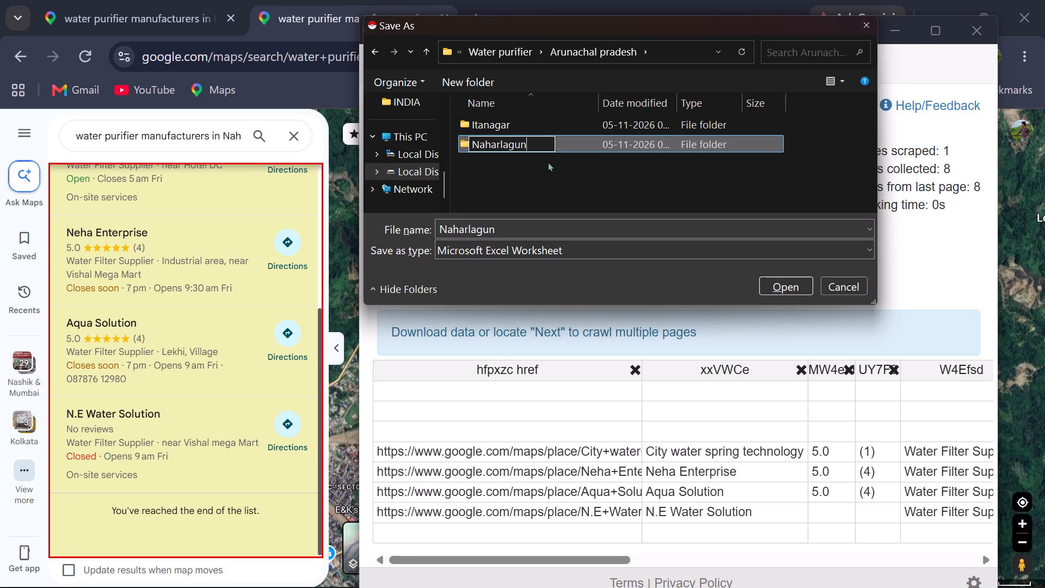
{"action": "triple_click", "coordinate": [789, 284]}
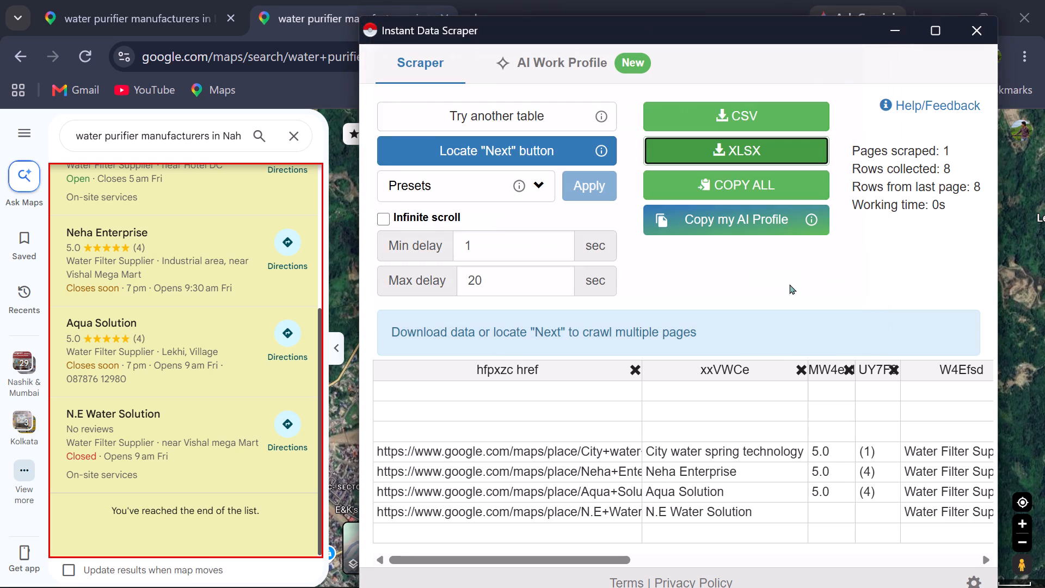
{"action": "left_click", "coordinate": [964, 29]}
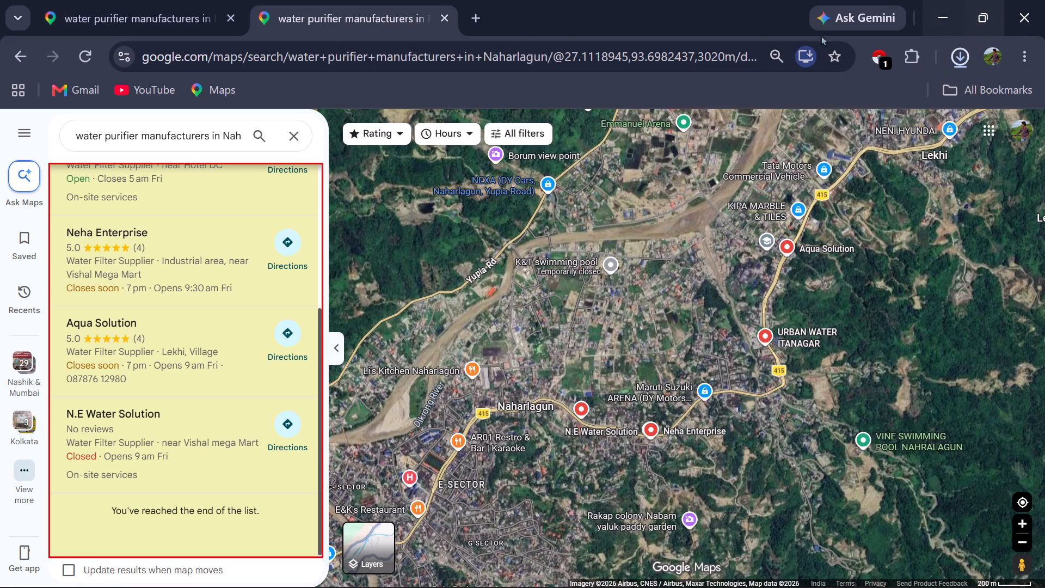
Open a new browser tab and copy the next Arunachal Pradesh city name, Tawang, from the STATES AND CITIES workbook.
{"action": "left_click", "coordinate": [476, 15]}
{"action": "key", "text": "alt+Tab"}
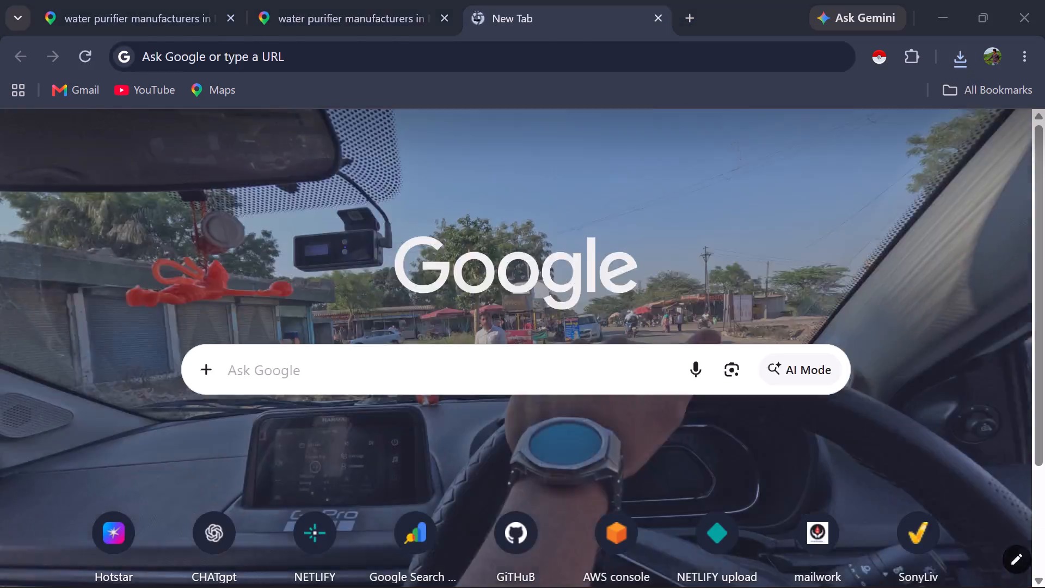
{"action": "triple_click", "coordinate": [788, 258]}
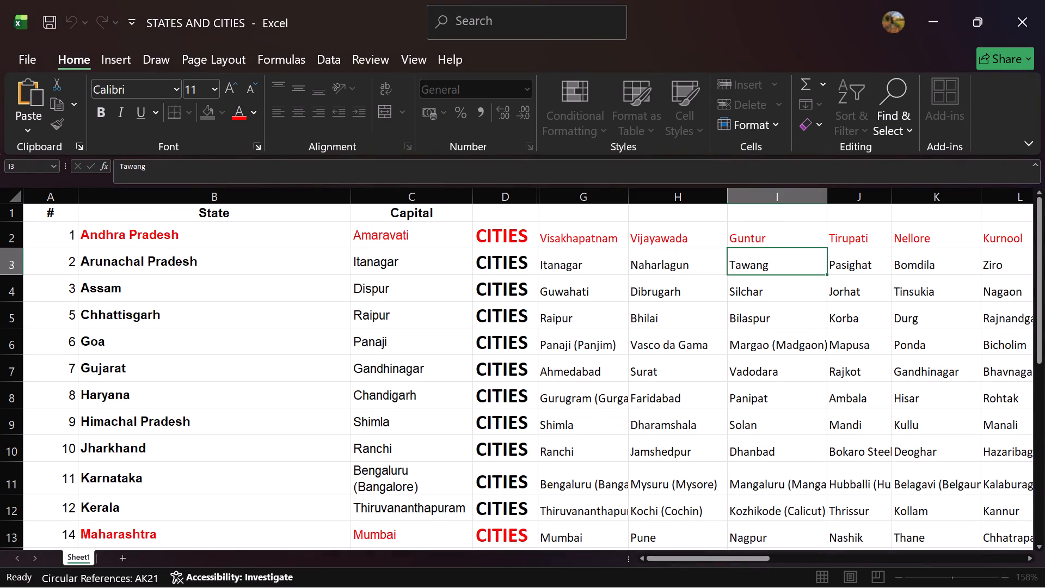
{"action": "key", "text": "ctrl+a"}
{"action": "key", "text": "ctrl+c"}
{"action": "key", "text": "alt+Tab"}
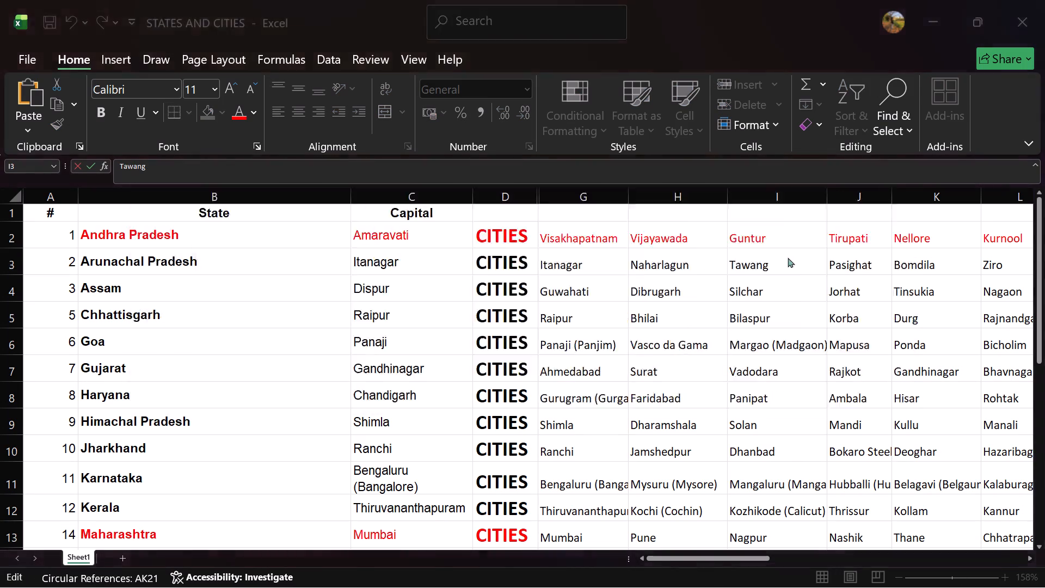
Search Google for "water purifier manufacturers in Tawang" and show the results in Google Maps.
{"action": "left_click", "coordinate": [495, 382]}
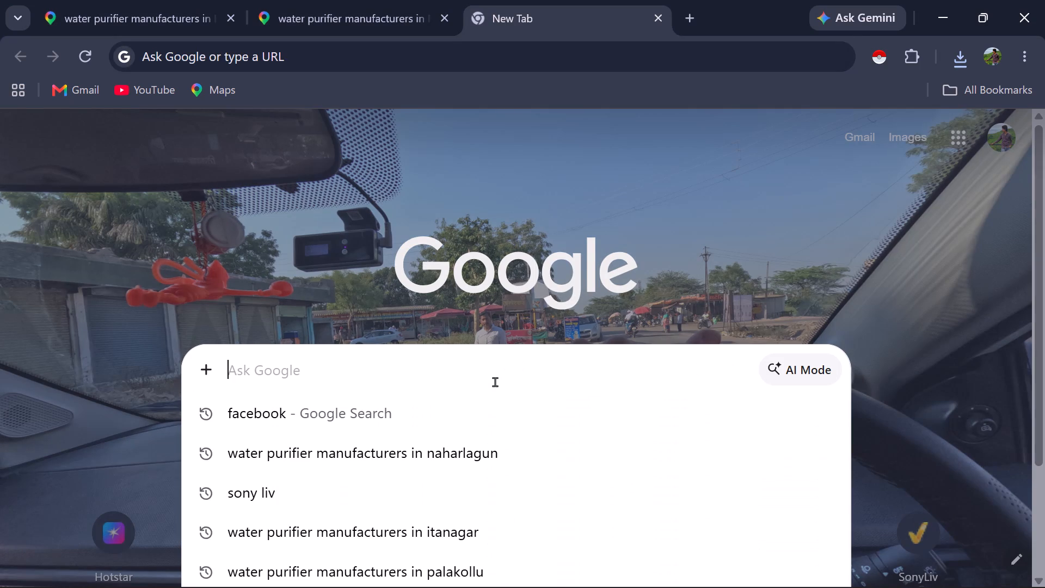
{"action": "type", "text": "wa"}
{"action": "key", "text": "t"}
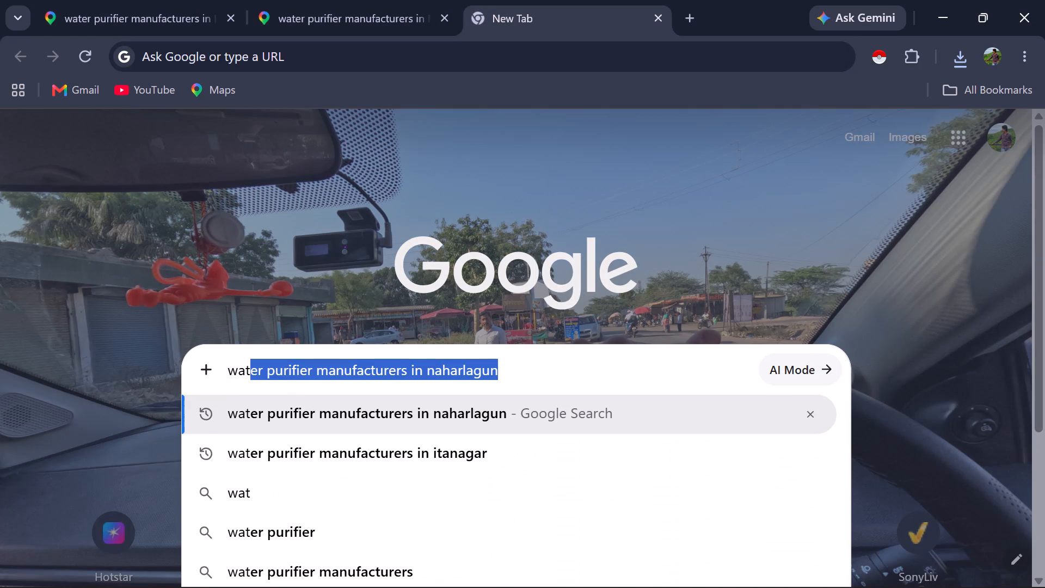
{"action": "key", "text": "Tab"}
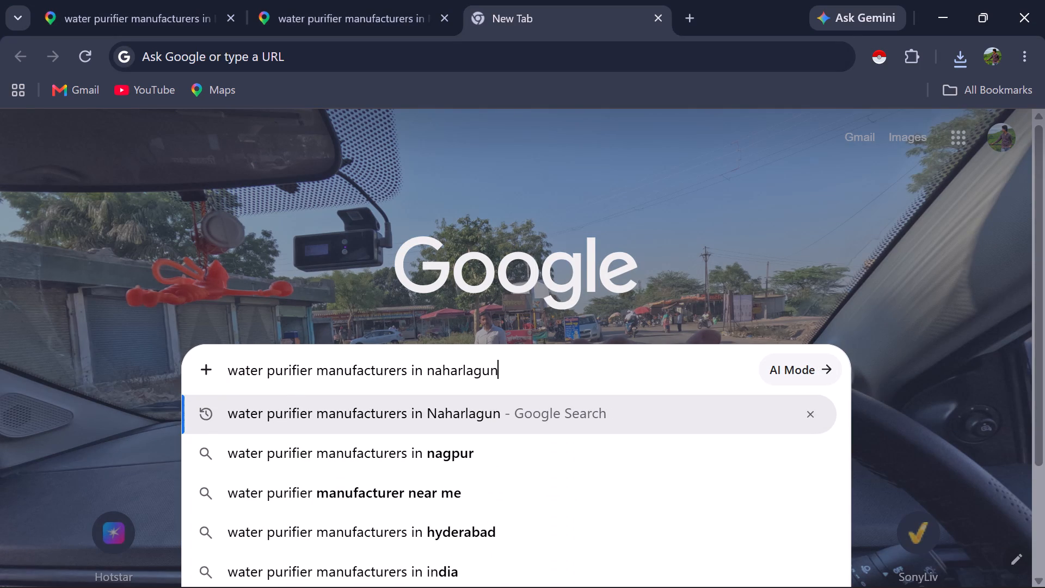
{"action": "key", "text": "shift+Left"}
{"action": "key", "text": "shift+Left"}
{"action": "key", "text": "shift+Left"}
{"action": "key", "text": "shift+Left"}
{"action": "key", "text": "shift+Left"}
{"action": "key", "text": "shift+Left"}
{"action": "key", "text": "shift+Left"}
{"action": "key", "text": "shift+Left"}
{"action": "key", "text": "shift+Left"}
{"action": "key", "text": "shift+Left"}
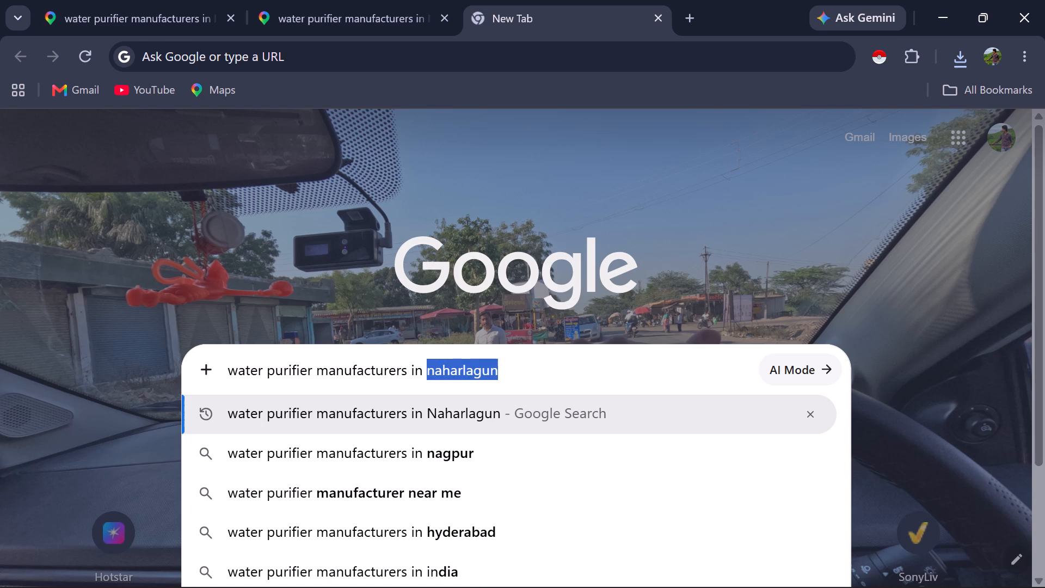
{"action": "key", "text": "ctrl+v"}
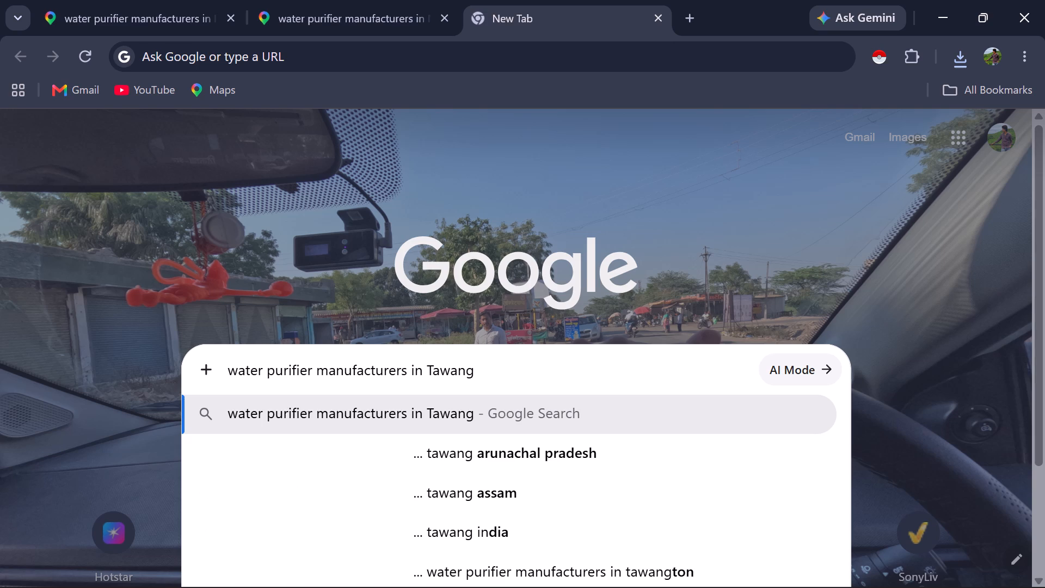
{"action": "key", "text": "Return"}
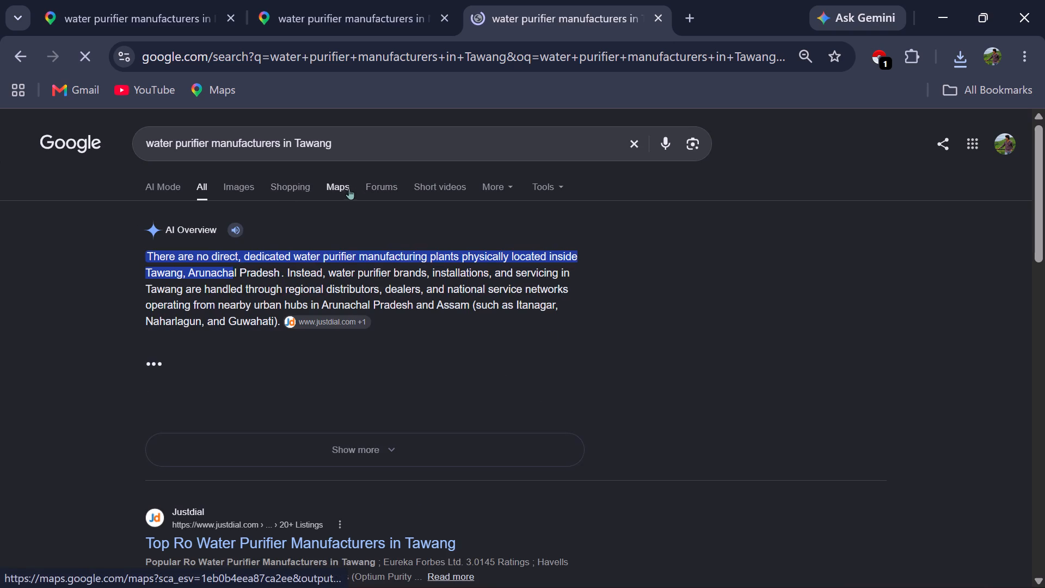
{"action": "left_click", "coordinate": [343, 188]}
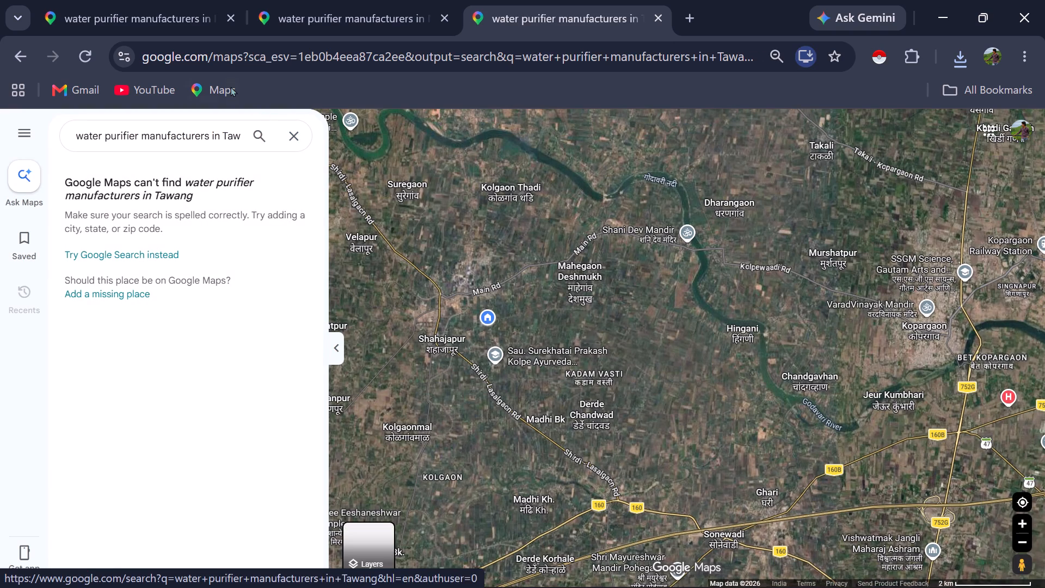
Open a new browser tab and copy the next Arunachal Pradesh city name, Pasighat, from the STATES AND CITIES workbook in Excel.
{"action": "left_click", "coordinate": [690, 9]}
{"action": "key", "text": "alt+Tab"}
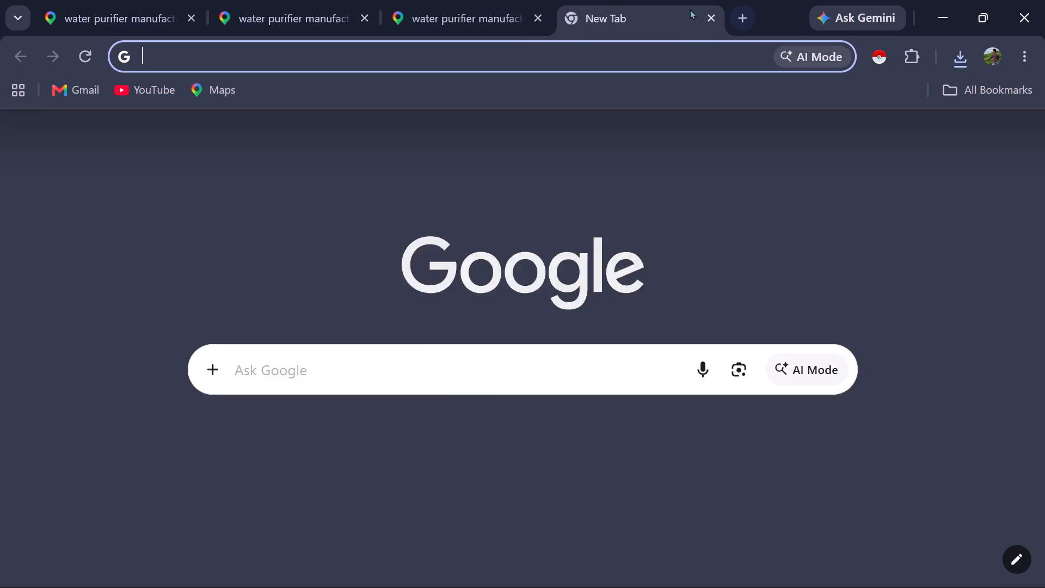
{"action": "scroll", "coordinate": [798, 248], "scroll_direction": "left", "scroll_amount": 4}
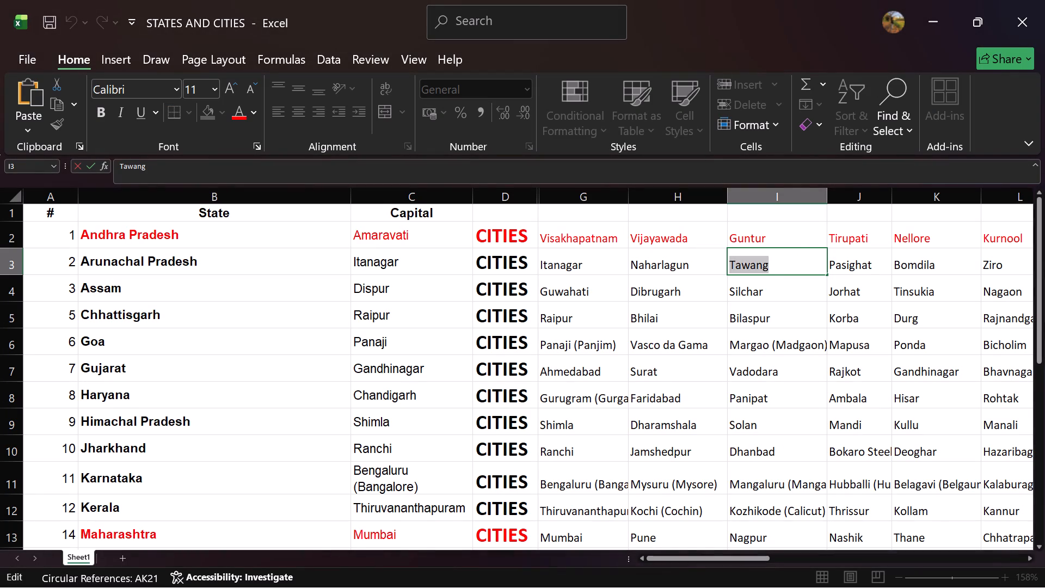
{"action": "left_click", "coordinate": [861, 248]}
{"action": "left_click", "coordinate": [861, 258]}
{"action": "scroll", "coordinate": [861, 258], "scroll_direction": "left", "scroll_amount": 8}
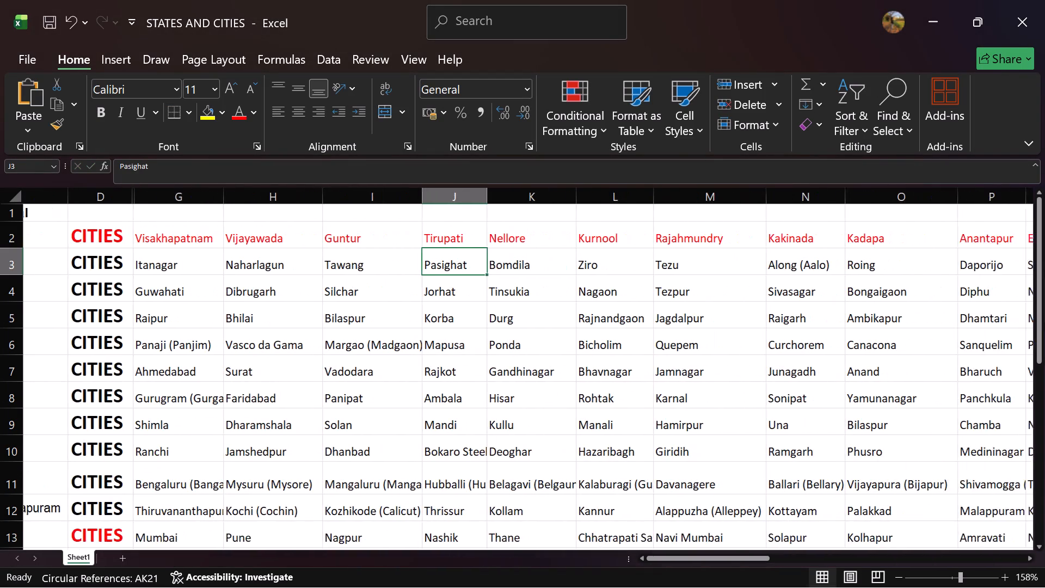
{"action": "double_click", "coordinate": [364, 263]}
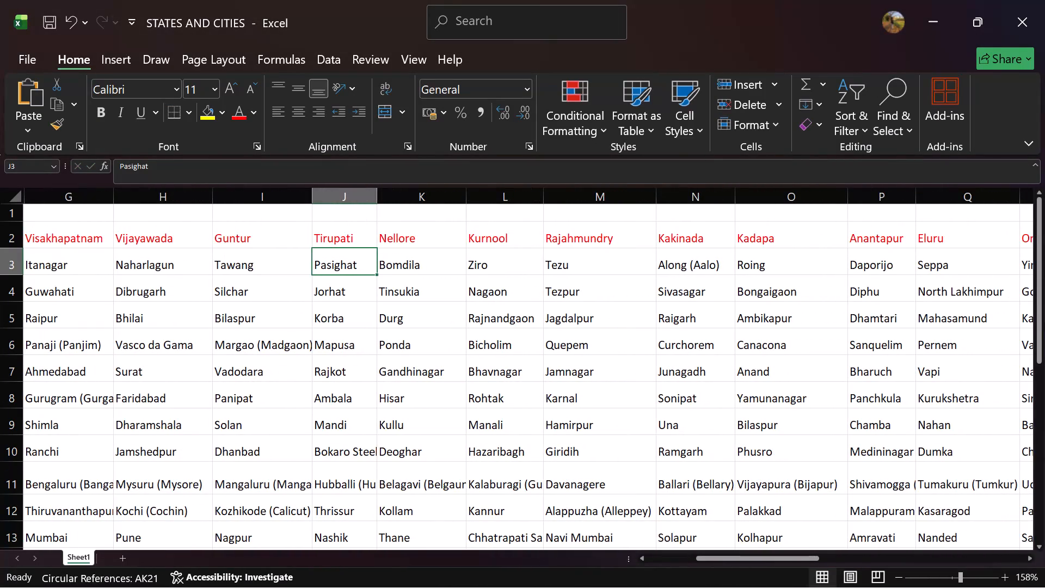
{"action": "key", "text": "ctrl+a"}
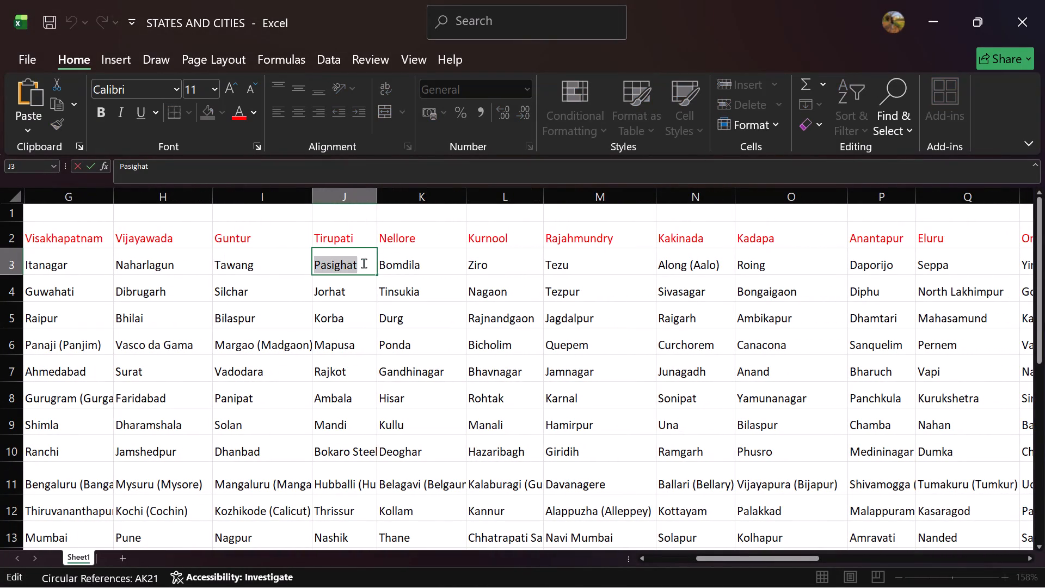
{"action": "key", "text": "ctrl+c"}
Return to Chrome, search Google for "water purifier manufacturers in Pasighat" and show the results in Google Maps.
{"action": "key", "text": "alt+Tab"}
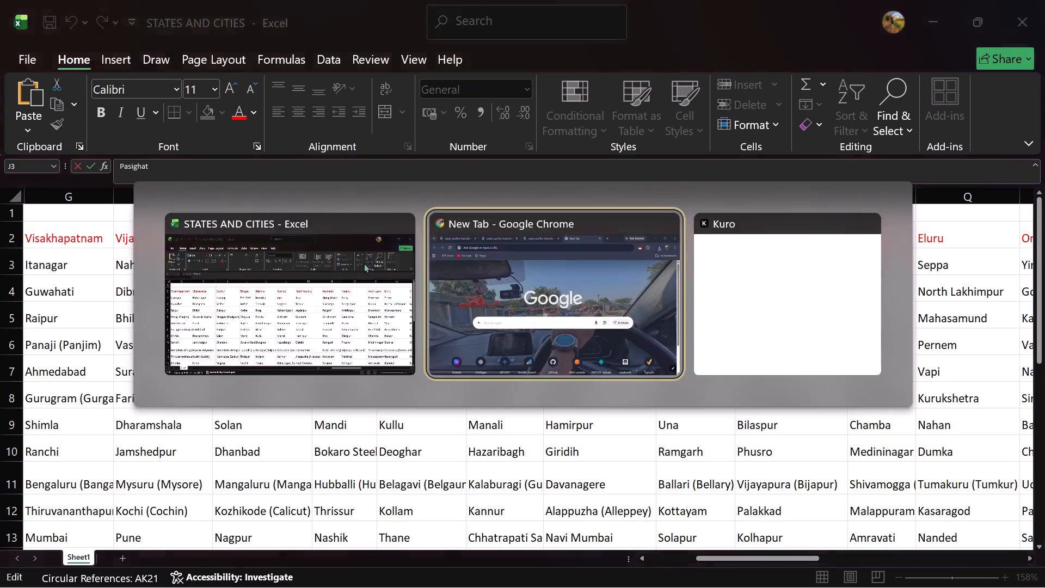
{"action": "left_click", "coordinate": [403, 373]}
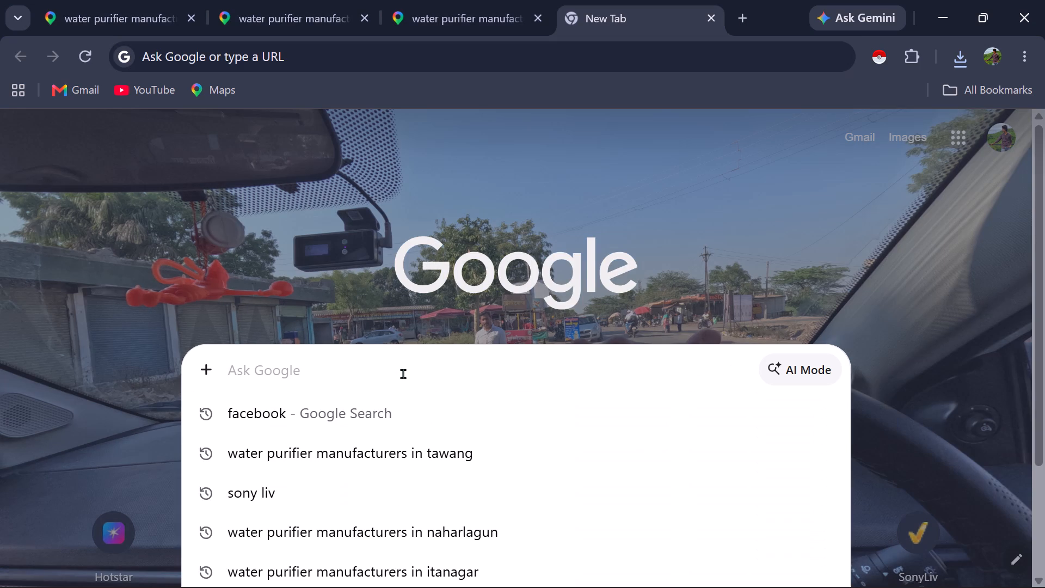
{"action": "type", "text": "wat"}
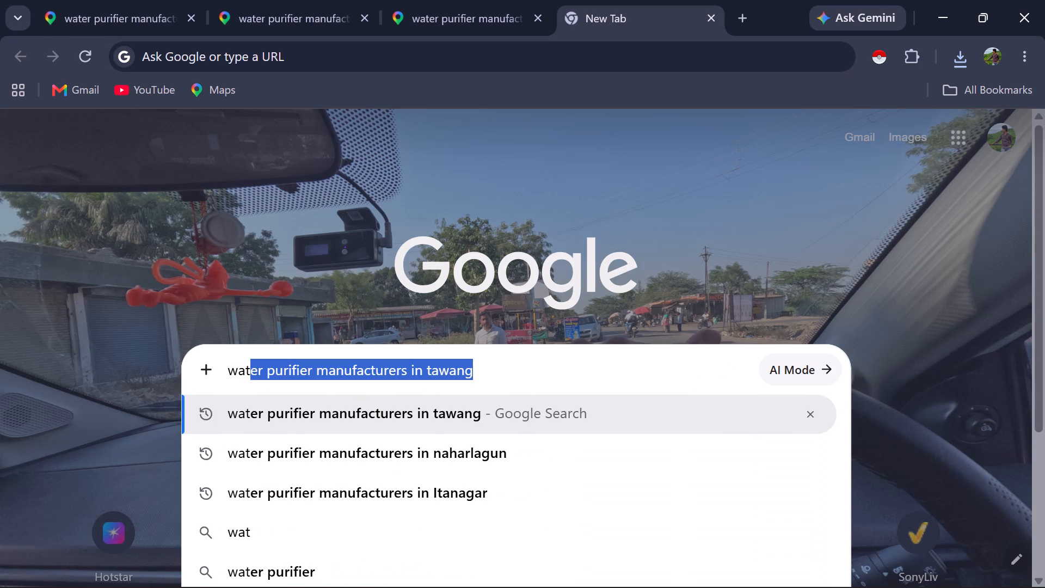
{"action": "key", "text": "Tab"}
{"action": "key", "text": "shift+Left"}
{"action": "key", "text": "shift+Left"}
{"action": "key", "text": "shift+Left"}
{"action": "key", "text": "shift+Left"}
{"action": "key", "text": "shift+Left"}
{"action": "key", "text": "shift+Left"}
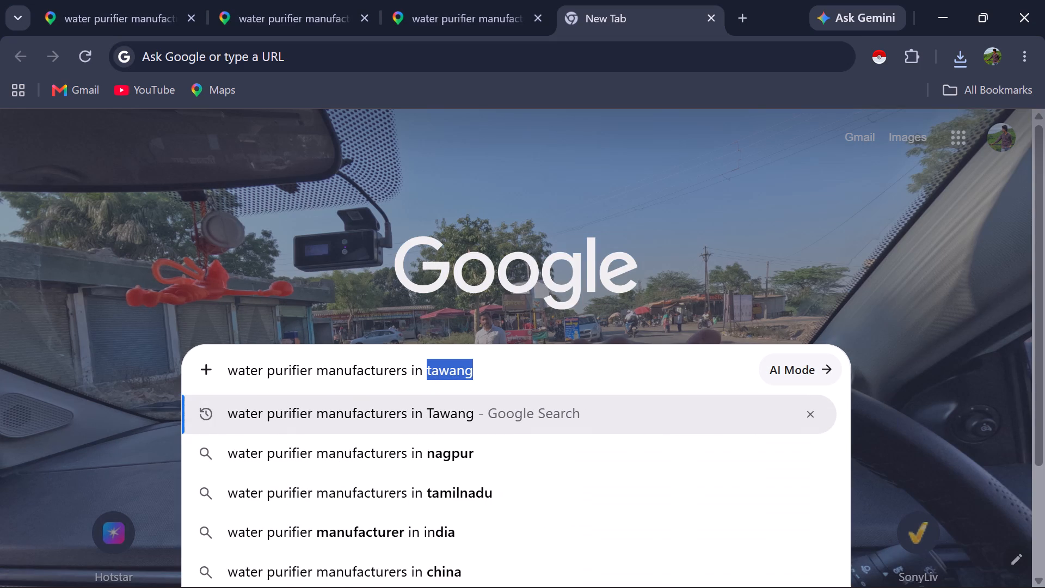
{"action": "key", "text": "ctrl+v"}
{"action": "key", "text": "Return"}
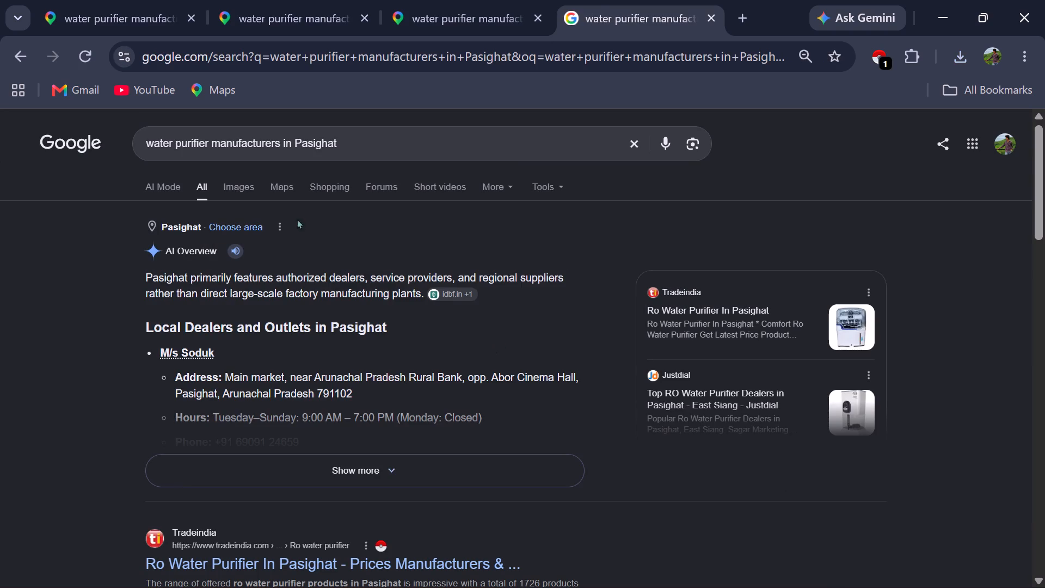
{"action": "left_click", "coordinate": [266, 178]}
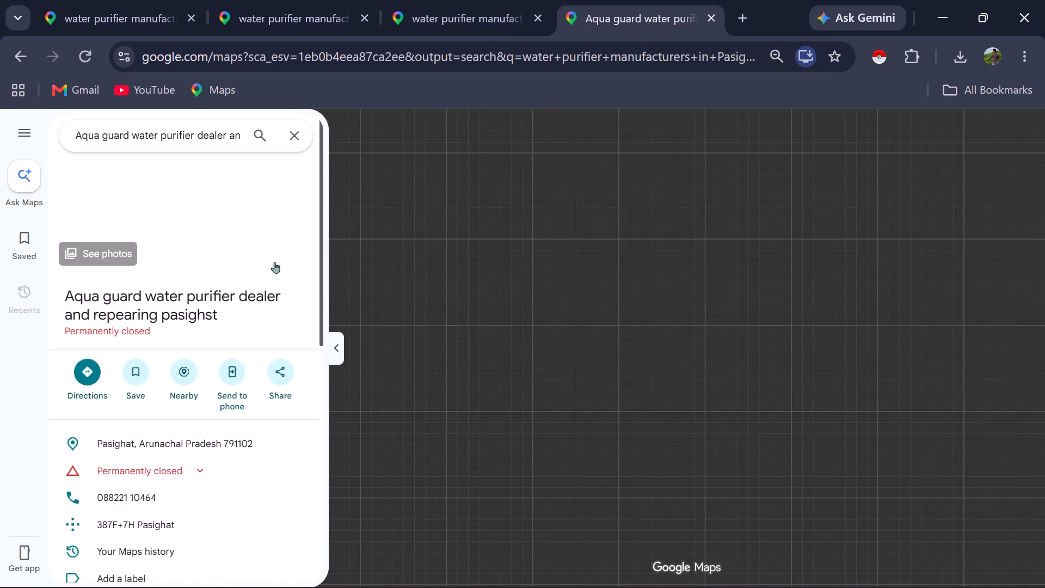
Open a new browser tab and copy the next Arunachal Pradesh city name, Bomdila, from the STATES AND CITIES workbook in Excel.
{"action": "left_click", "coordinate": [737, 13]}
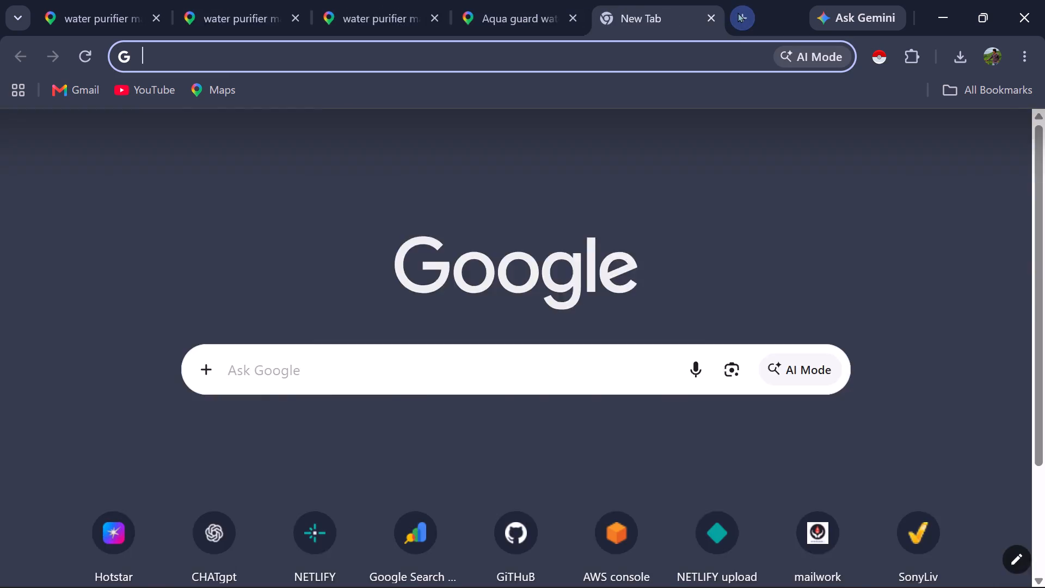
{"action": "key", "text": "alt+Tab"}
{"action": "double_click", "coordinate": [446, 259]}
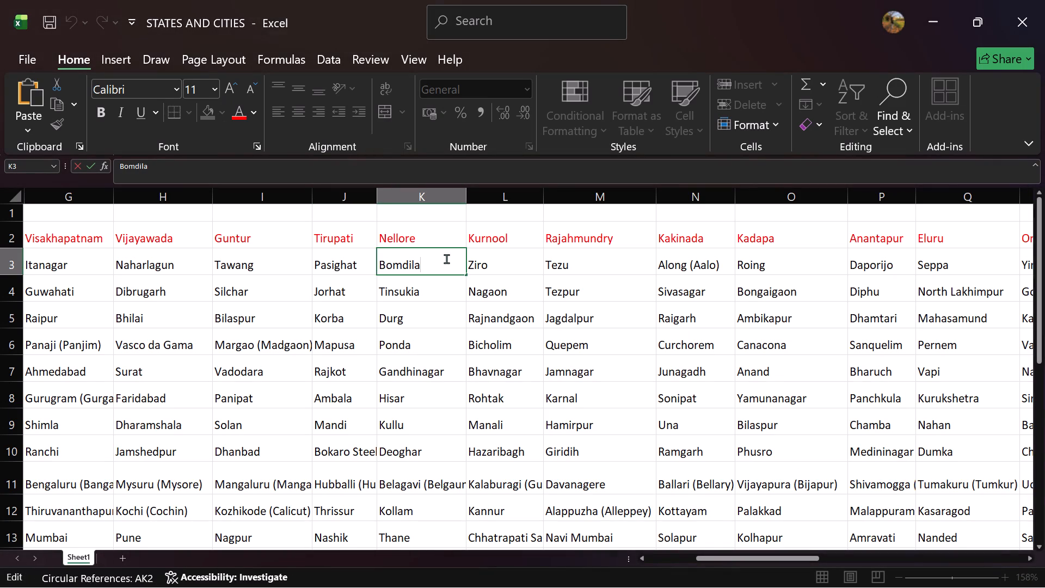
{"action": "key", "text": "ctrl+a"}
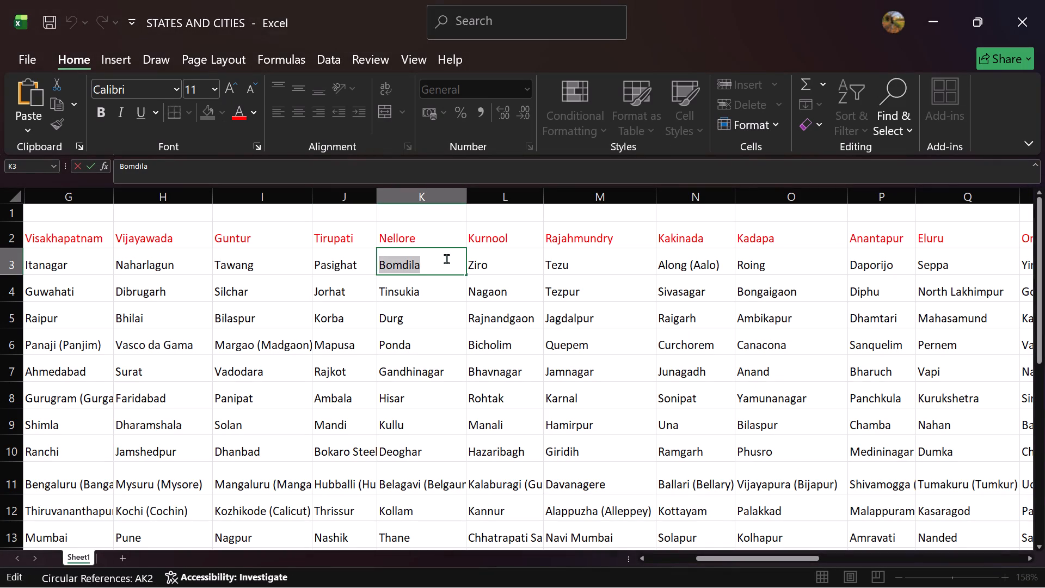
{"action": "key", "text": "ctrl+c"}
Return to Chrome, search Google for "water purifier manufacturers in Bomdila" and show the results in Google Maps.
{"action": "key", "text": "alt+Tab"}
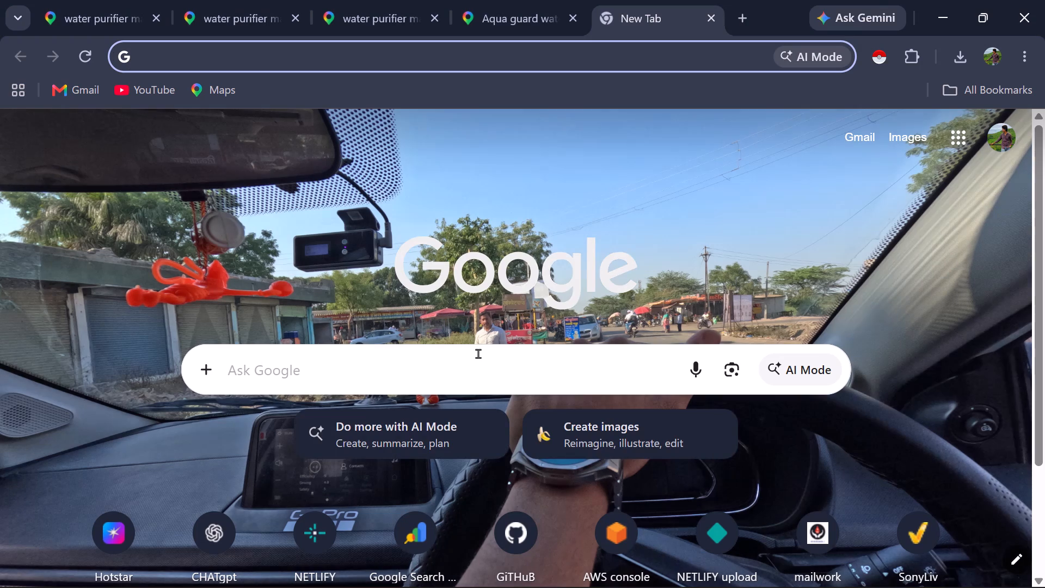
{"action": "left_click", "coordinate": [478, 355]}
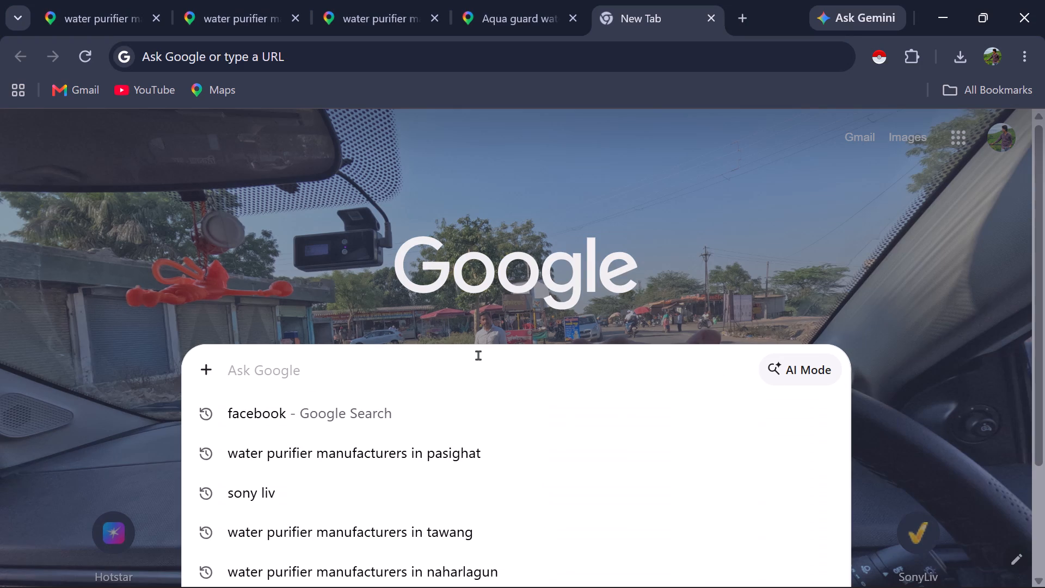
{"action": "type", "text": "wa"}
{"action": "key", "text": "Tab"}
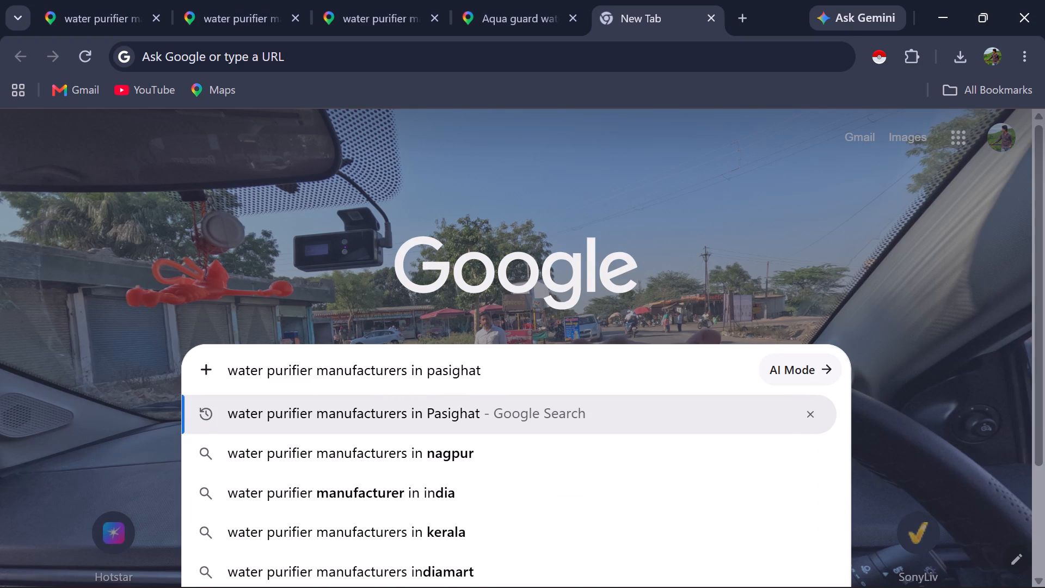
{"action": "key", "text": "shift+Left"}
{"action": "key", "text": "shift+Left"}
{"action": "key", "text": "shift+Left"}
{"action": "key", "text": "shift+Left"}
{"action": "key", "text": "shift+Left"}
{"action": "key", "text": "shift+Left"}
{"action": "key", "text": "shift+Left"}
{"action": "key", "text": "shift+Left"}
{"action": "key", "text": "ctrl+v"}
{"action": "key", "text": "Return"}
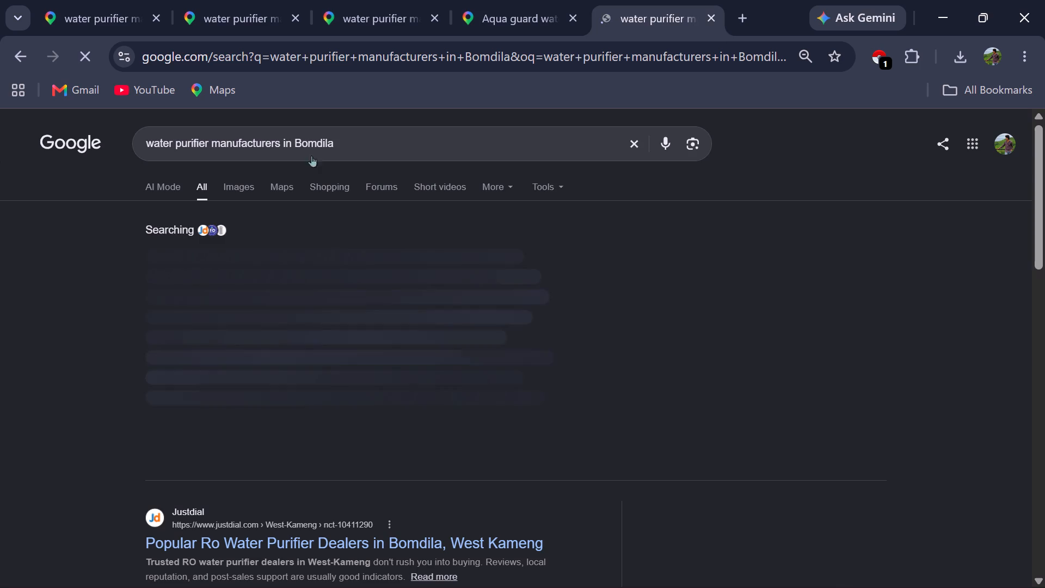
{"action": "left_click", "coordinate": [279, 188]}
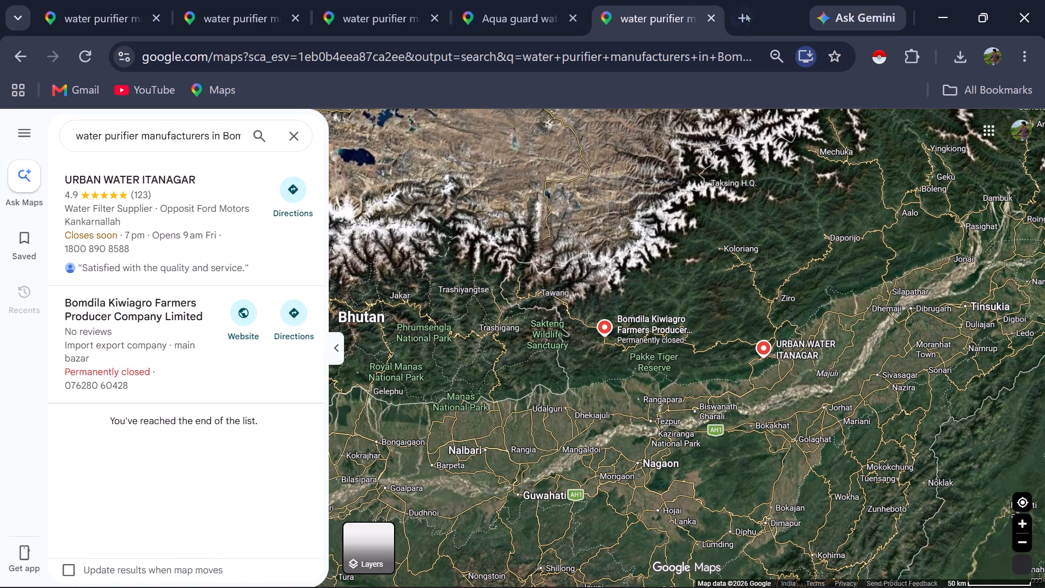
Open a new browser tab and copy the next Arunachal Pradesh city name, Ziro, from the STATES AND CITIES workbook in Excel.
{"action": "left_click", "coordinate": [747, 15]}
{"action": "key", "text": "alt+Tab"}
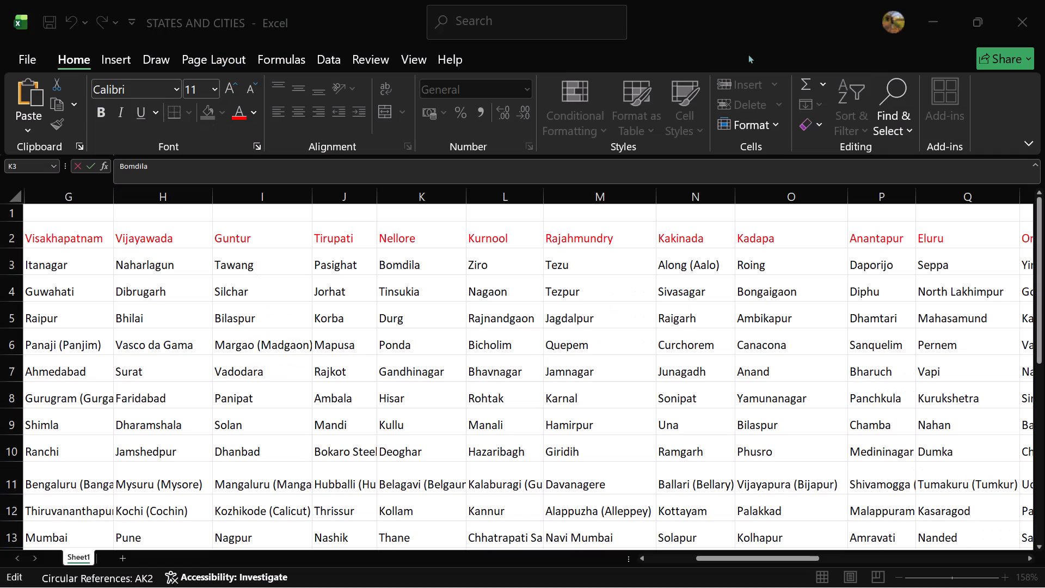
{"action": "double_click", "coordinate": [525, 262]}
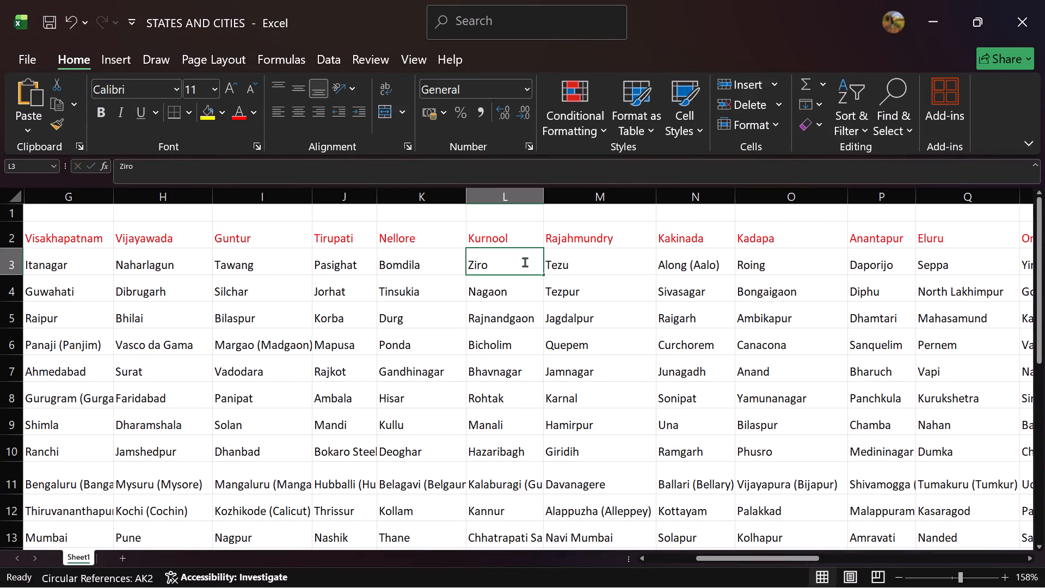
{"action": "key", "text": "ctrl+a"}
{"action": "key", "text": "ctrl+c"}
Return to Chrome, search Google for "water purifier manufacturers in Ziro" and show the results in Google Maps.
{"action": "key", "text": "alt+Tab"}
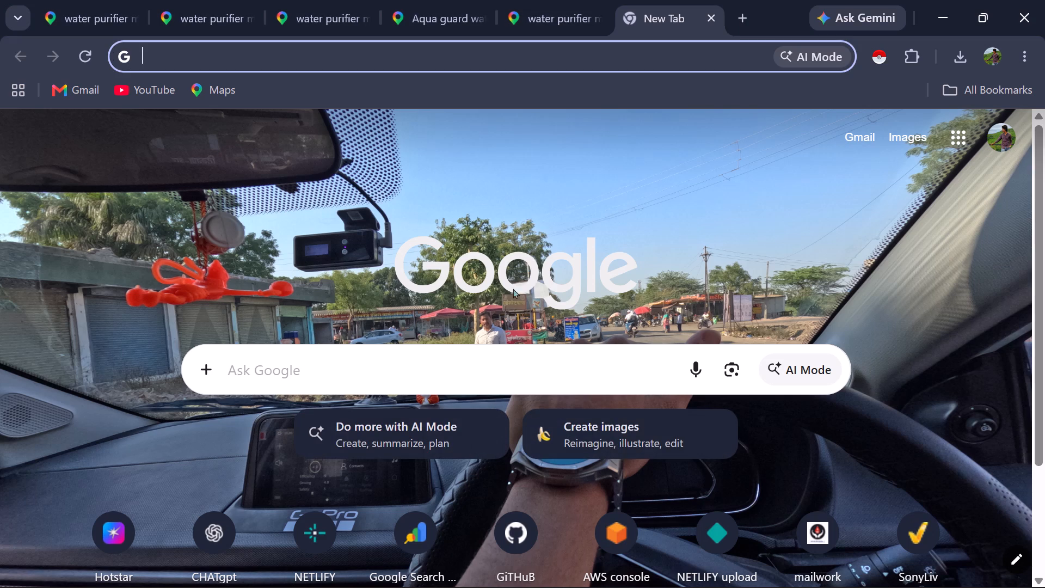
{"action": "left_click", "coordinate": [484, 366]}
{"action": "type", "text": "wa"}
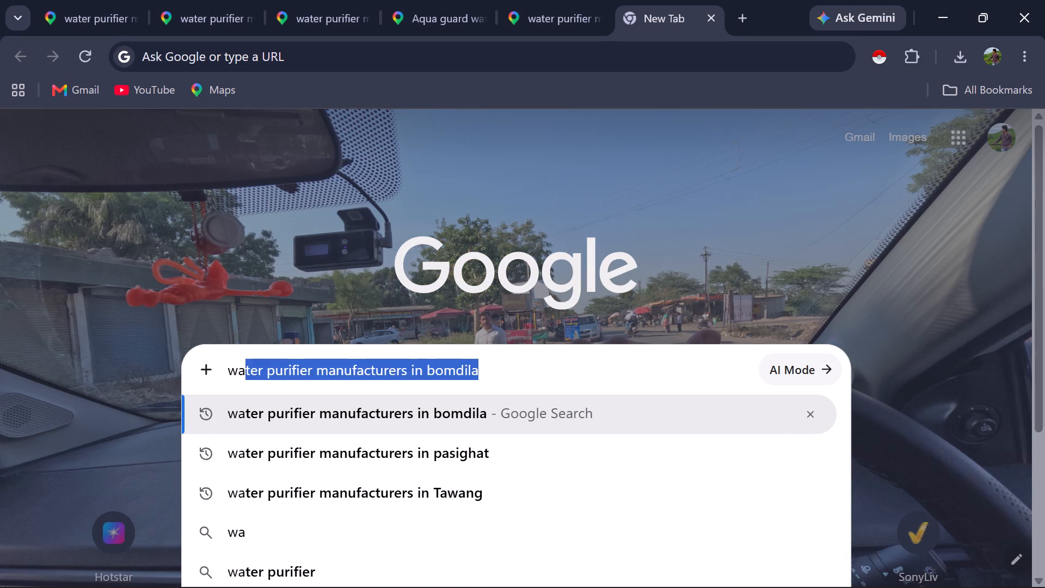
{"action": "key", "text": "Tab"}
{"action": "key", "text": "shift+Left"}
{"action": "key", "text": "shift+Left"}
{"action": "key", "text": "shift+Left"}
{"action": "key", "text": "shift+Left"}
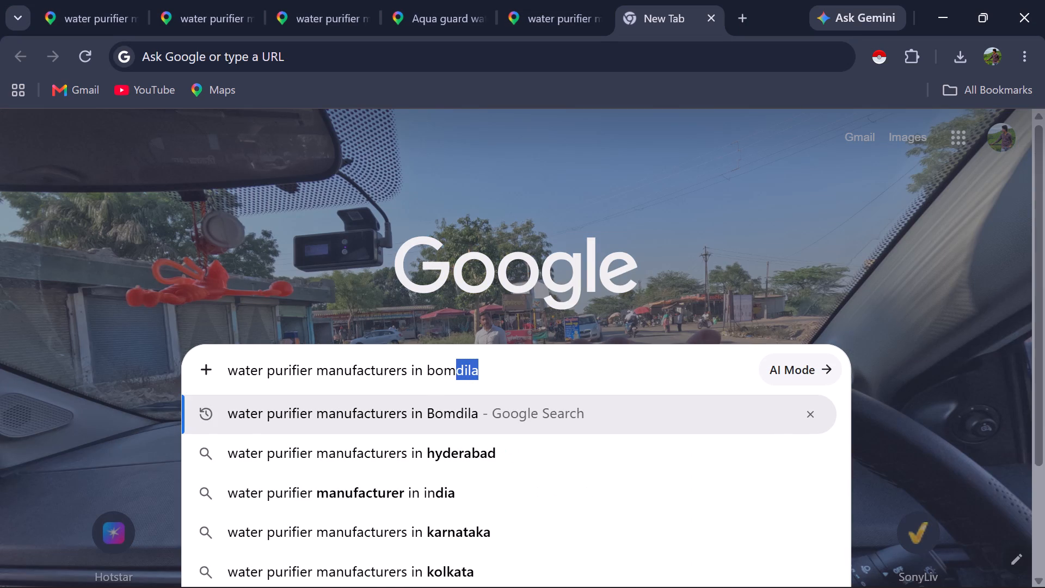
{"action": "key", "text": "shift+Left"}
{"action": "key", "text": "shift+Left"}
{"action": "key", "text": "shift+Left"}
{"action": "key", "text": "ctrl+v"}
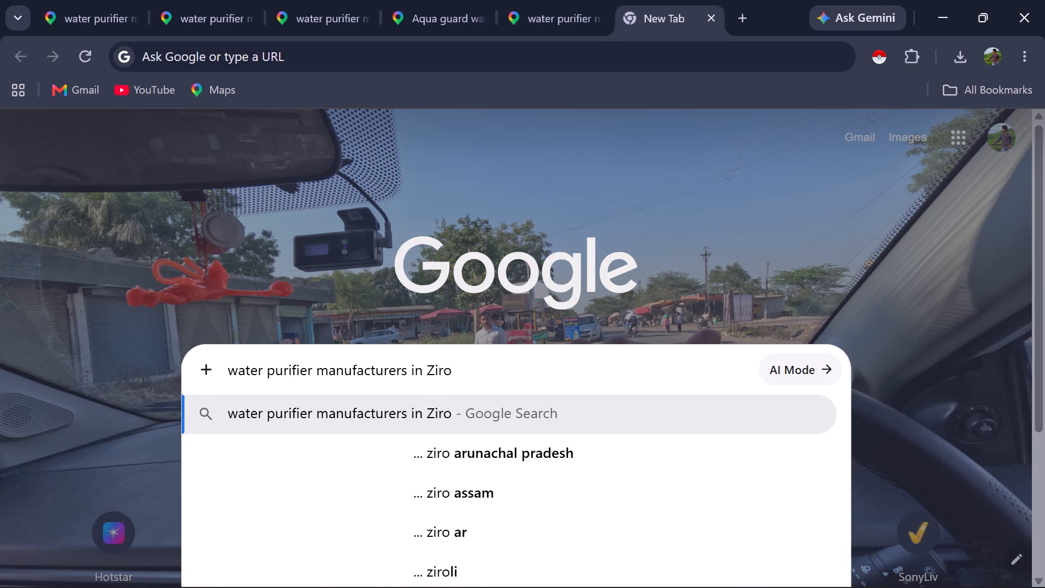
{"action": "key", "text": "Return"}
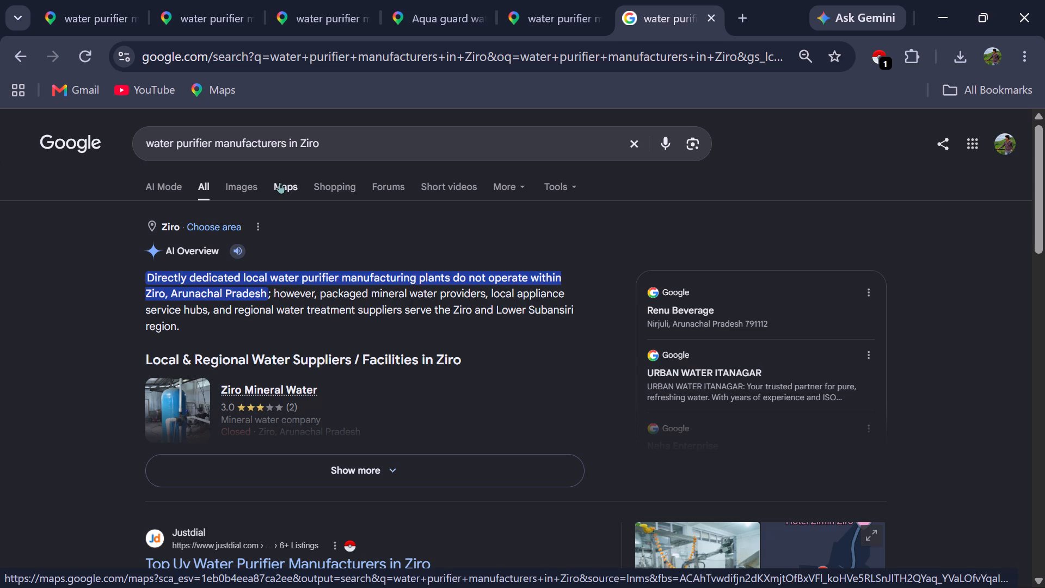
{"action": "left_click", "coordinate": [295, 186]}
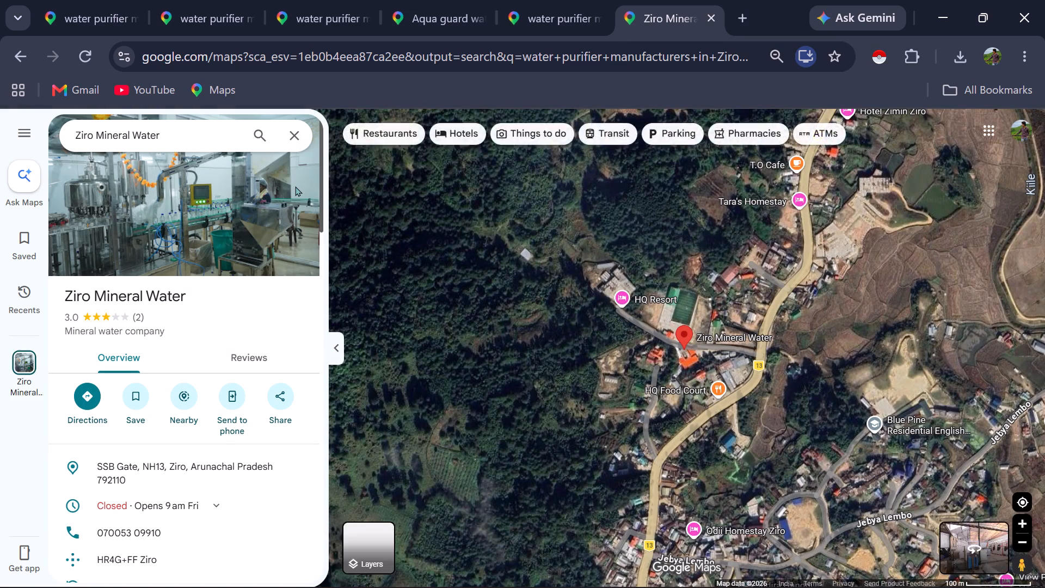
Open a new browser tab and copy the next Arunachal Pradesh city name, Tezu, from the STATES AND CITIES workbook in Excel.
{"action": "scroll", "coordinate": [200, 426], "scroll_direction": "down", "scroll_amount": 3}
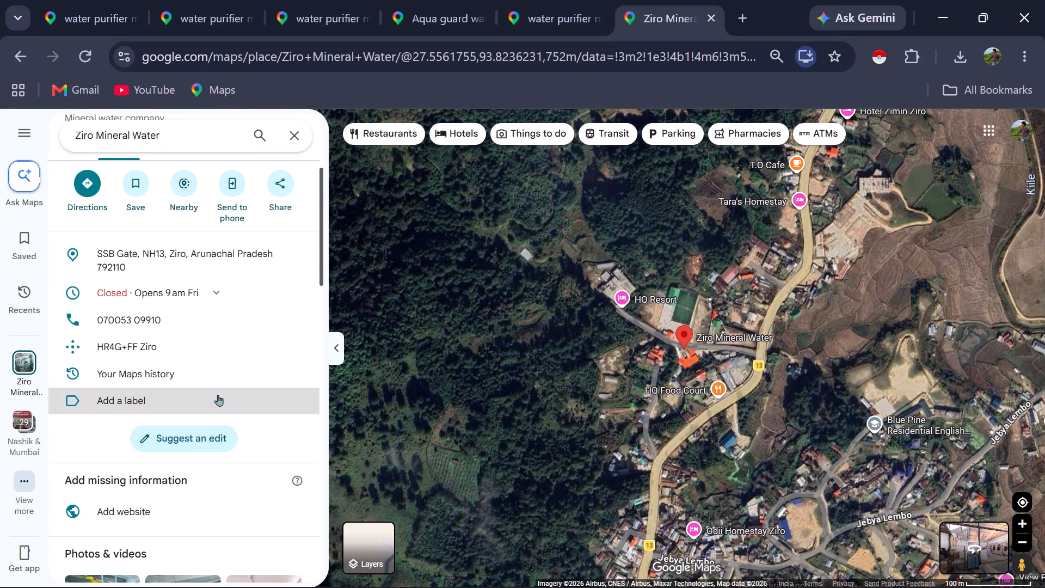
{"action": "scroll", "coordinate": [218, 395], "scroll_direction": "up", "scroll_amount": 7}
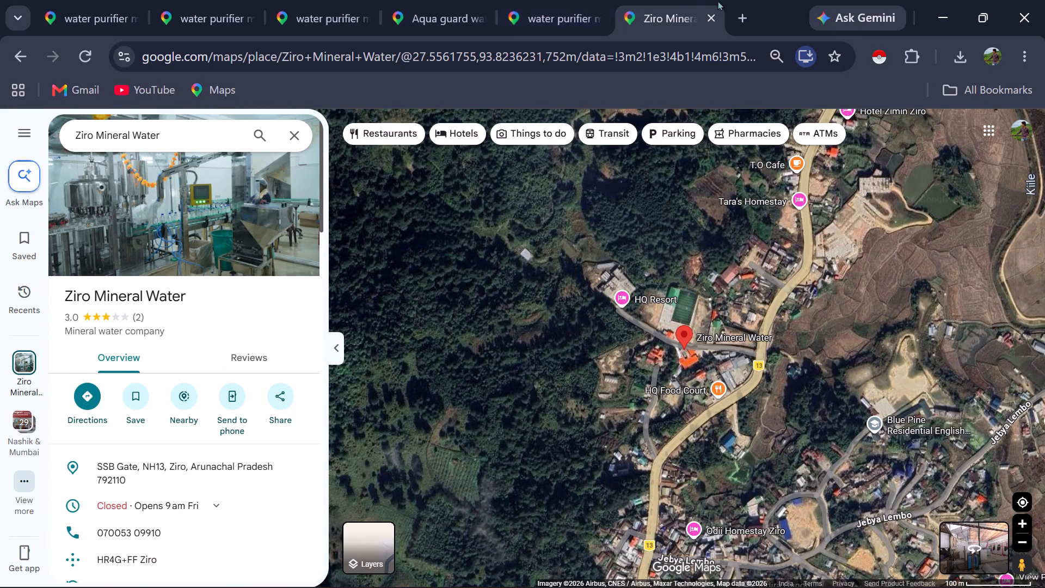
{"action": "left_click", "coordinate": [737, 13]}
{"action": "key", "text": "alt+Tab"}
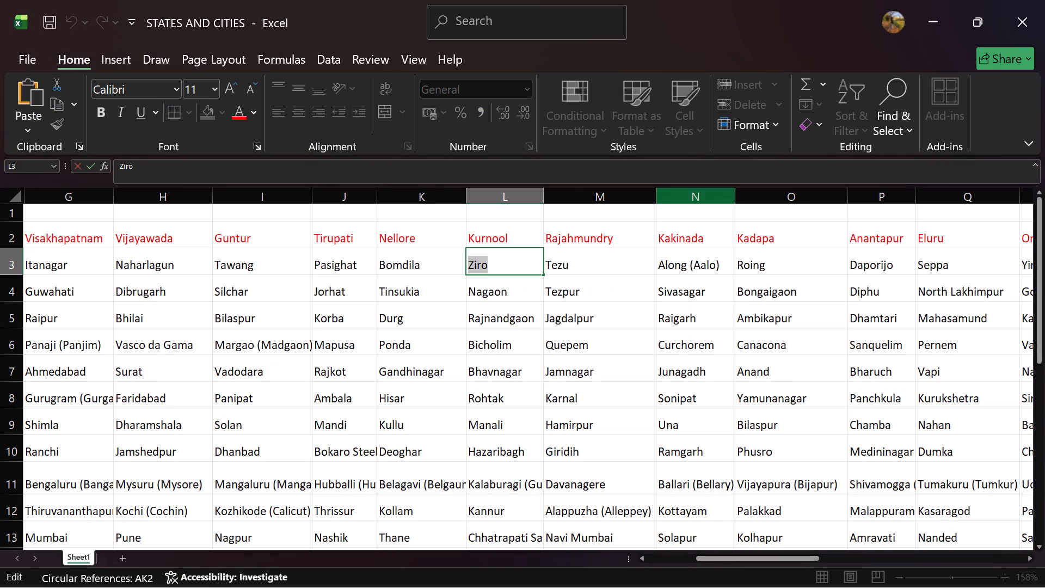
{"action": "double_click", "coordinate": [601, 259]}
{"action": "key", "text": "ctrl+a"}
{"action": "key", "text": "ctrl+c"}
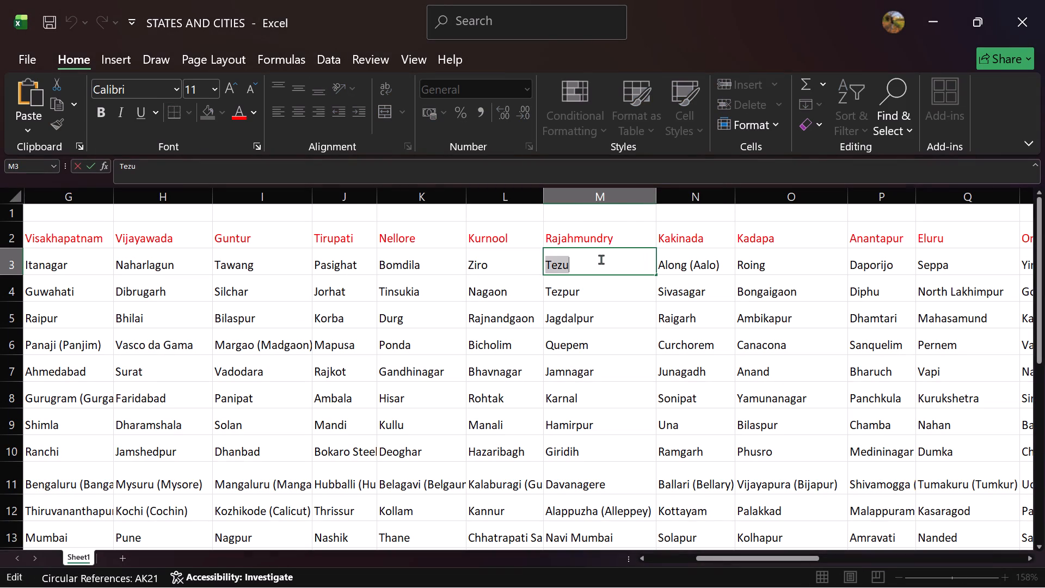
Return to Chrome, search Google for "water purifier manufacturers in Tezu" and show the results in Google Maps.
{"action": "key", "text": "alt+Tab"}
{"action": "left_click", "coordinate": [487, 377]}
{"action": "type", "text": "wa"}
{"action": "key", "text": "t"}
{"action": "key", "text": "Tab"}
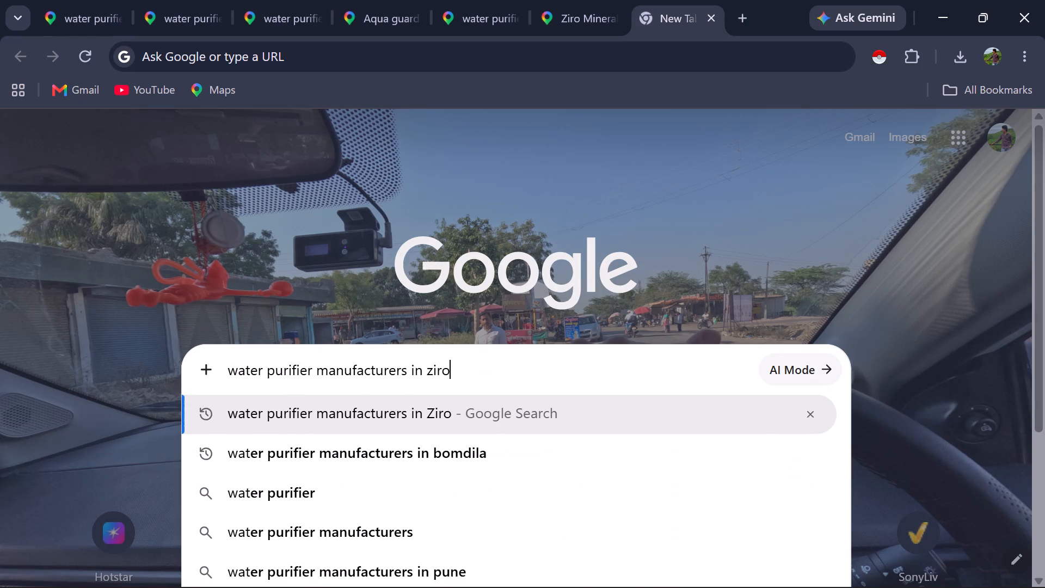
{"action": "key", "text": "shift+Left"}
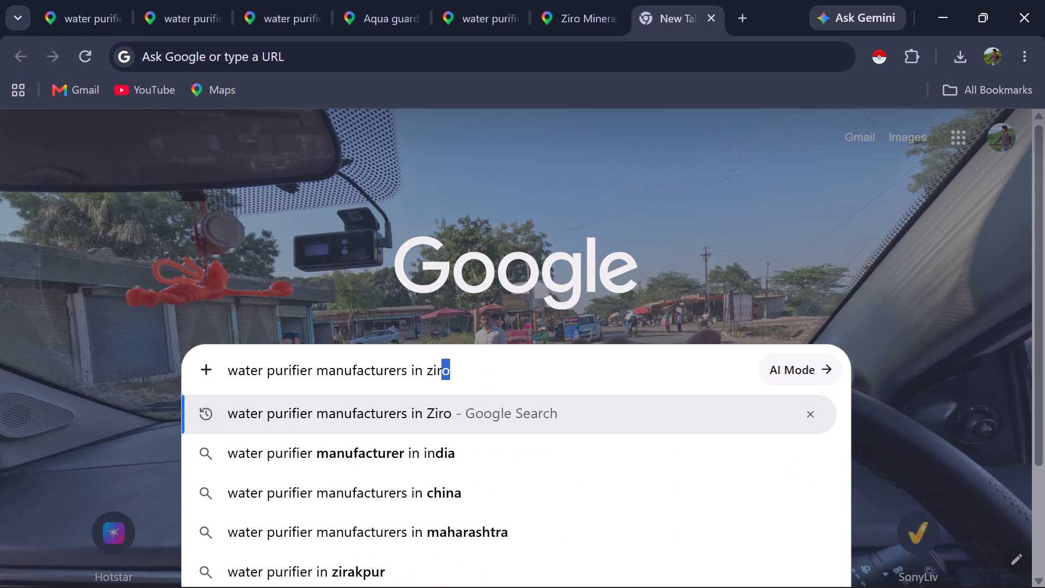
{"action": "key", "text": "shift+Left"}
{"action": "key", "text": "shift+Left"}
{"action": "key", "text": "BackSpace"}
{"action": "key", "text": "BackSpace"}
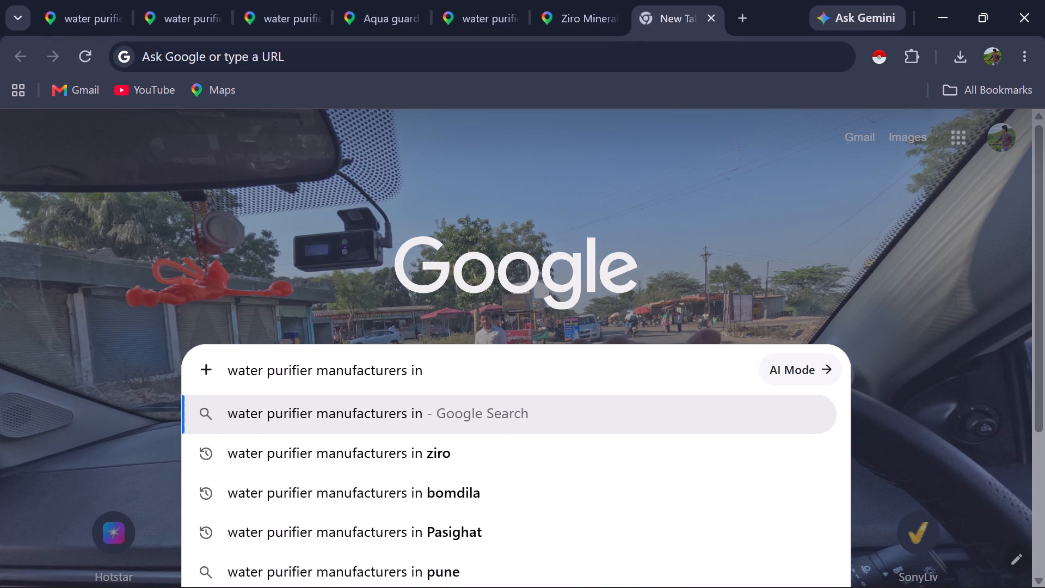
{"action": "key", "text": "ctrl+v"}
{"action": "key", "text": "Return"}
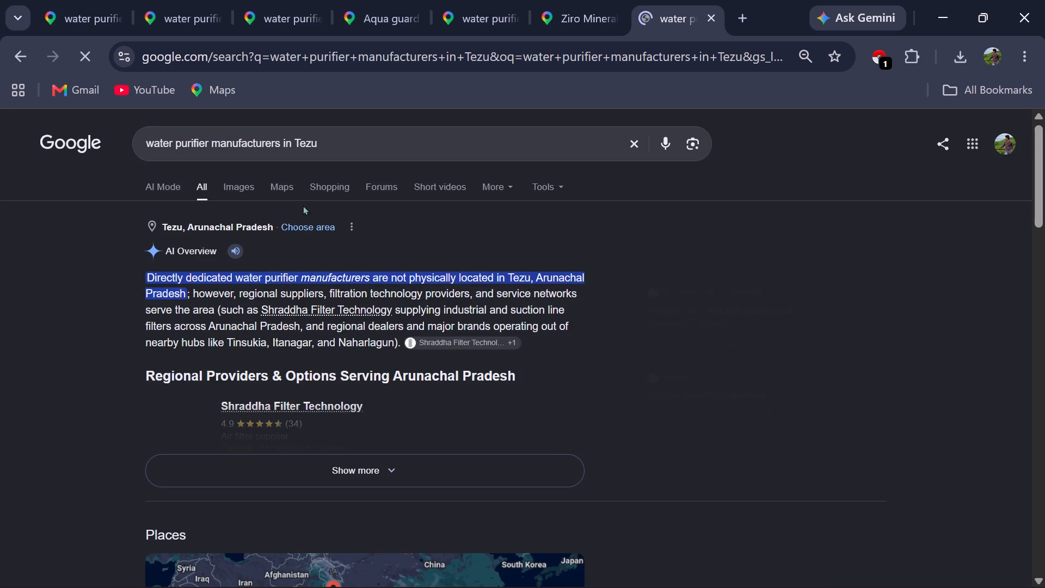
{"action": "left_click", "coordinate": [281, 190]}
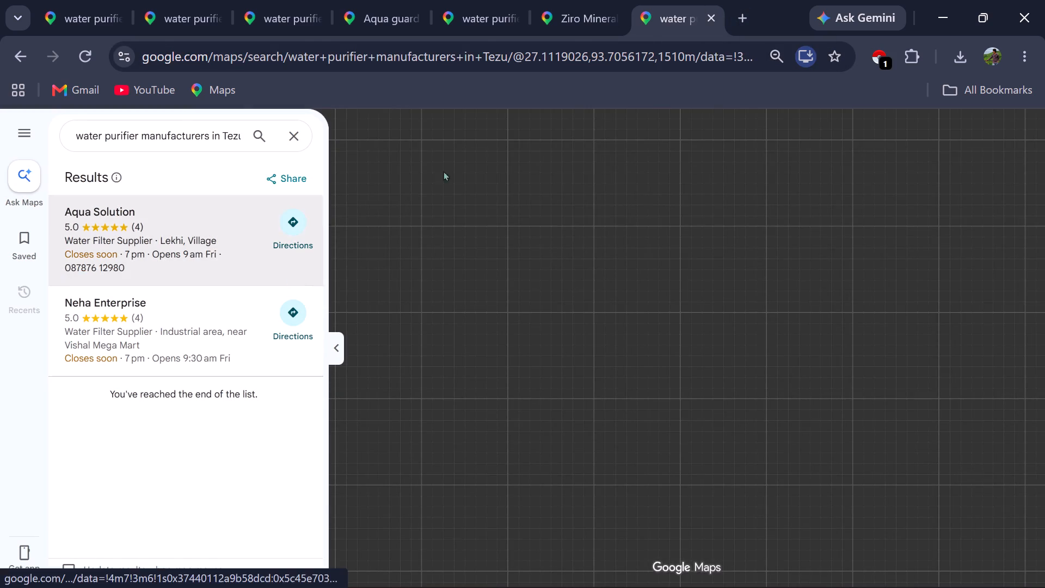
Open the Aqua Solution listing from the Tezu results to view its details.
{"action": "left_click", "coordinate": [186, 255]}
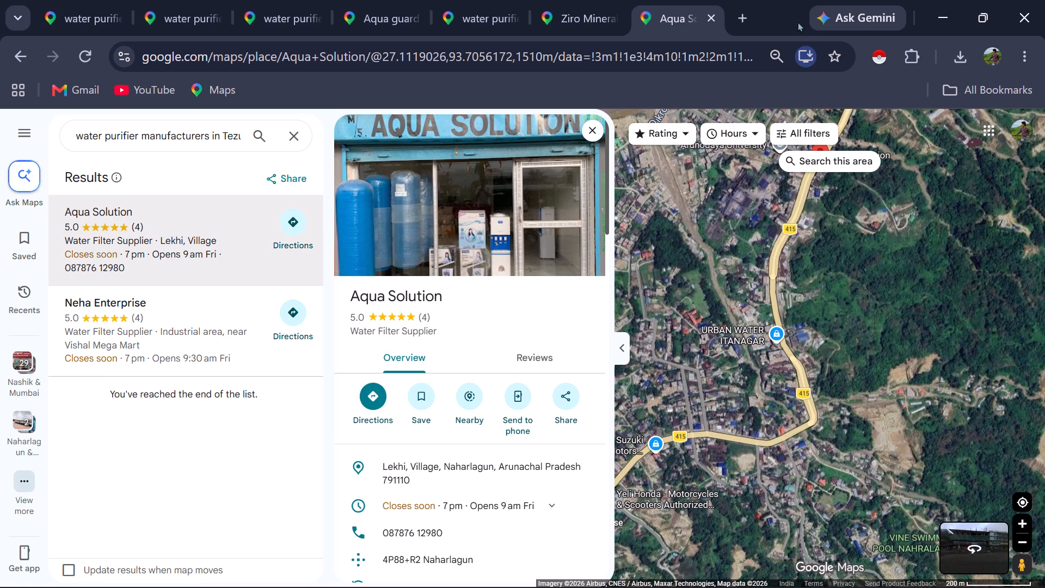
Open a new browser tab and copy the next Arunachal Pradesh city name, Along (Aalo), from the STATES AND CITIES workbook in Excel.
{"action": "left_click", "coordinate": [737, 14]}
{"action": "key", "text": "alt+Tab"}
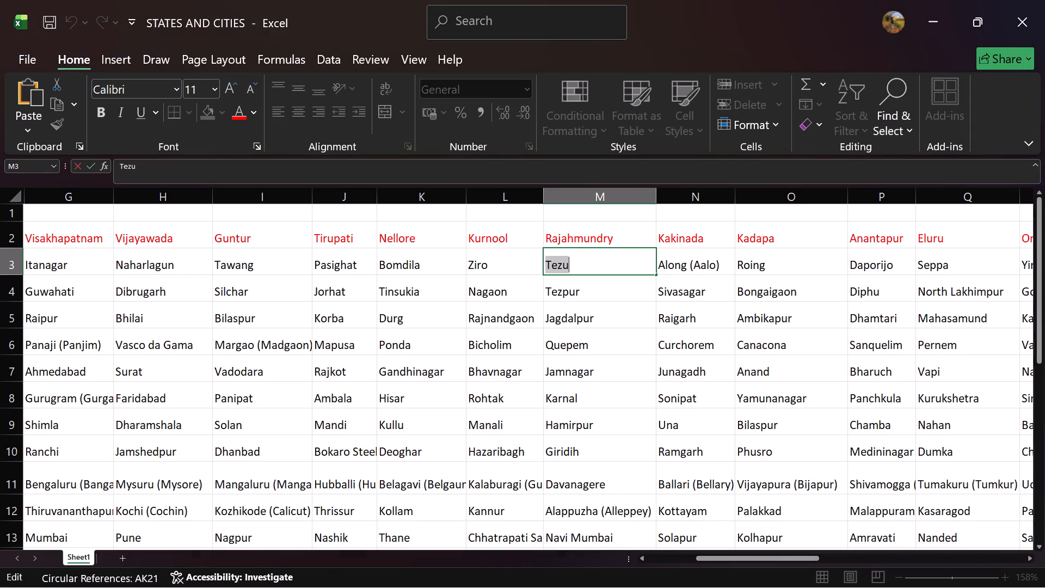
{"action": "triple_click", "coordinate": [709, 258]}
{"action": "key", "text": "ctrl+a"}
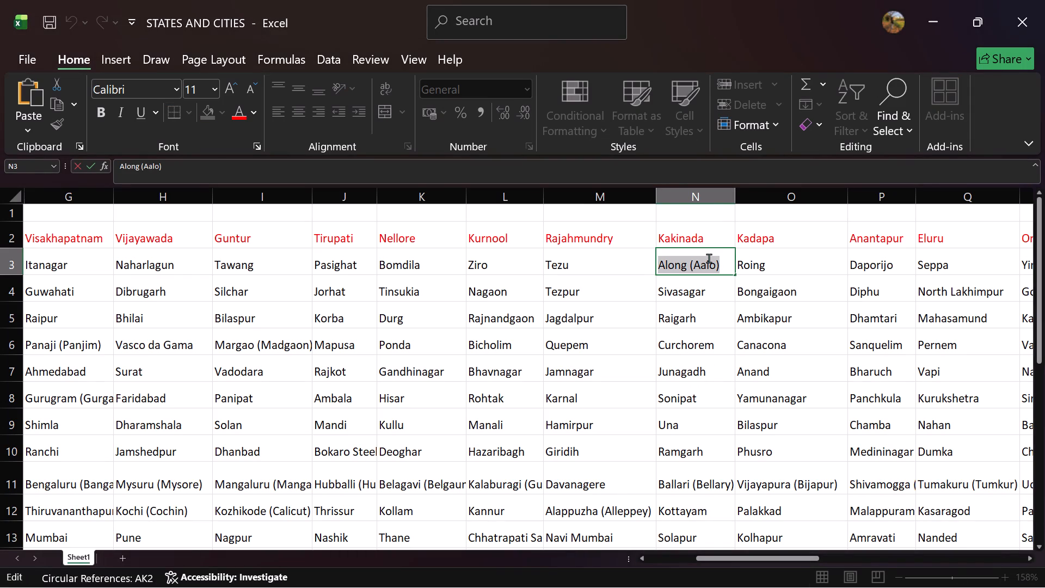
{"action": "key", "text": "ctrl+c"}
Return to Chrome, search Google for "water purifier manufacturers in Along", omitting "(Aalo)", and show the results in Google Maps.
{"action": "key", "text": "alt+Tab"}
{"action": "left_click", "coordinate": [557, 390]}
{"action": "type", "text": "wa"}
{"action": "key", "text": "Tab"}
{"action": "key", "text": "shift+Left"}
{"action": "key", "text": "shift+Left"}
{"action": "key", "text": "shift+Left"}
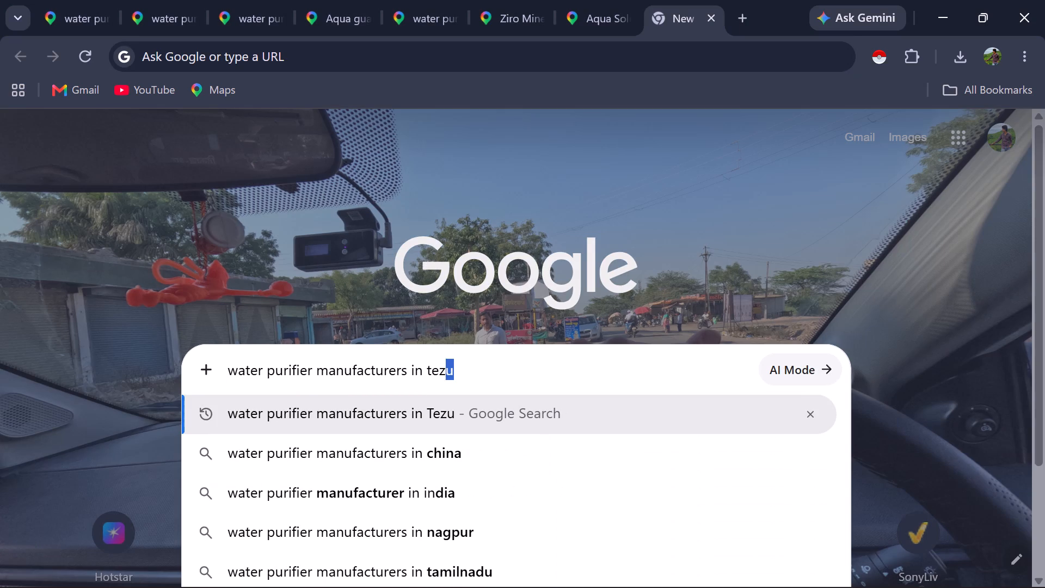
{"action": "key", "text": "shift+Left"}
{"action": "key", "text": "ctrl+v"}
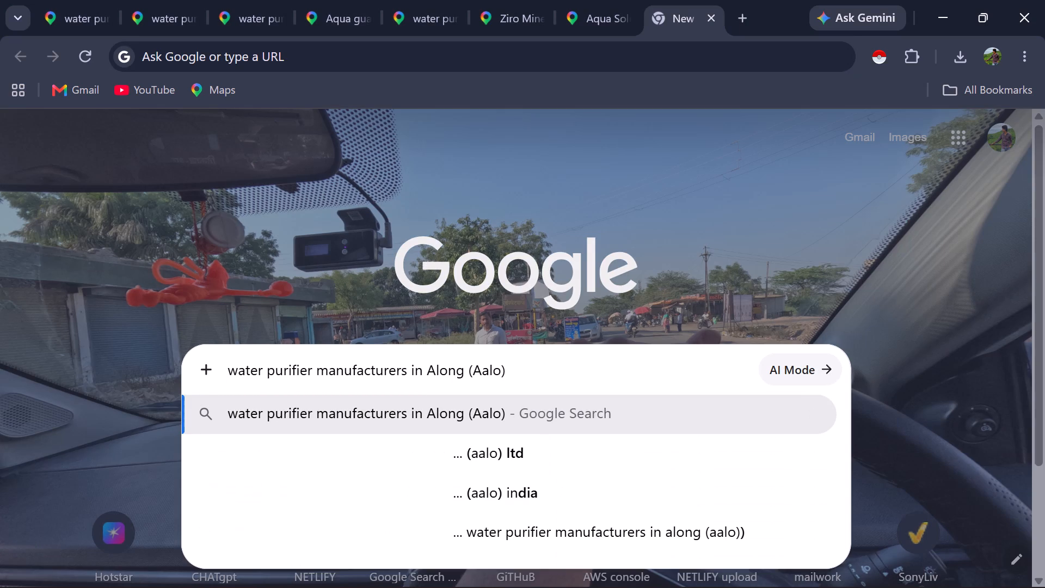
{"action": "key", "text": "BackSpace"}
{"action": "key", "text": "BackSpace"}
{"action": "key", "text": "BackSpace"}
{"action": "key", "text": "BackSpace"}
{"action": "key", "text": "BackSpace"}
{"action": "key", "text": "BackSpace"}
{"action": "key", "text": "Return"}
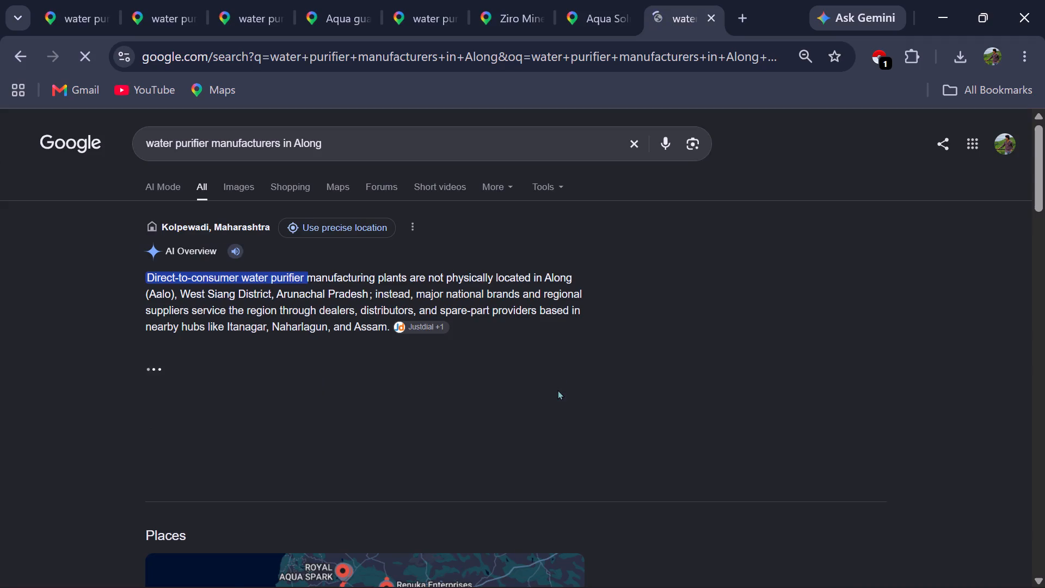
{"action": "left_click", "coordinate": [335, 191]}
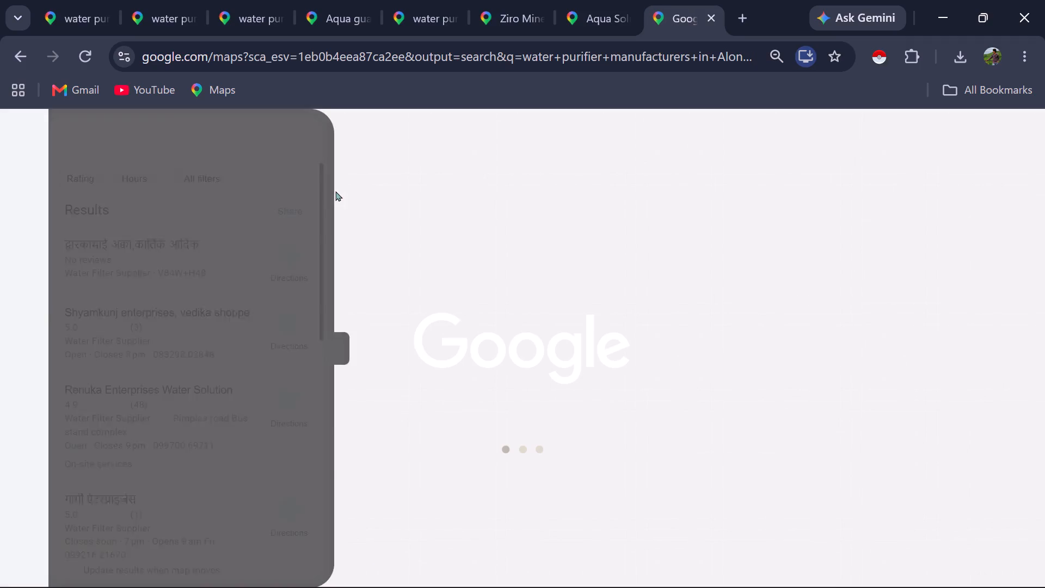
Load more of the Along listings in Google Maps by going down the results list, with the Aqua J1 Technologies listing opened.
{"action": "left_click_drag", "start_coordinate": [320, 296], "coordinate": [320, 460]}
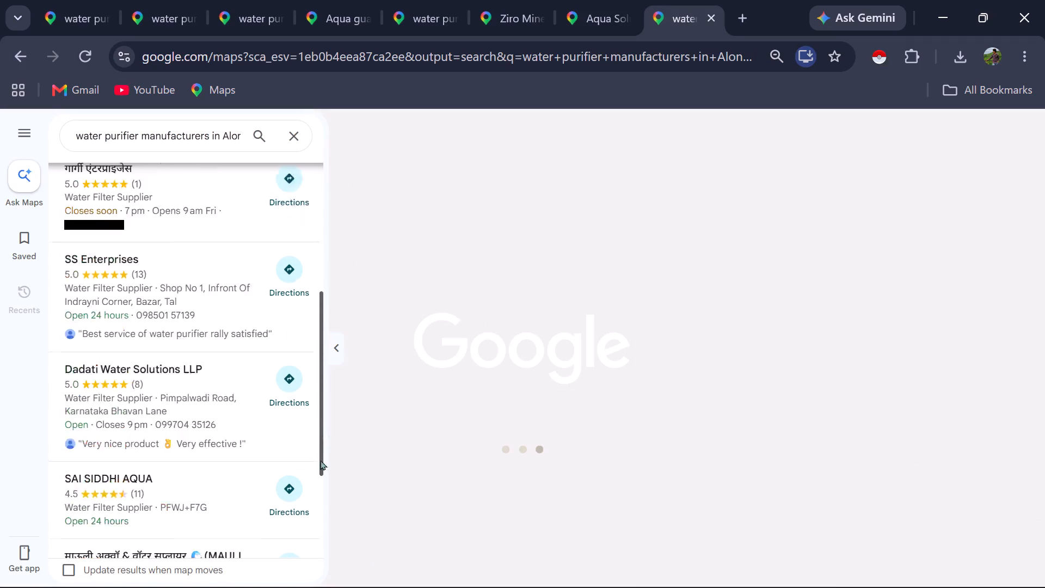
{"action": "left_click_drag", "start_coordinate": [320, 460], "coordinate": [317, 587]}
{"action": "left_click", "coordinate": [216, 430]}
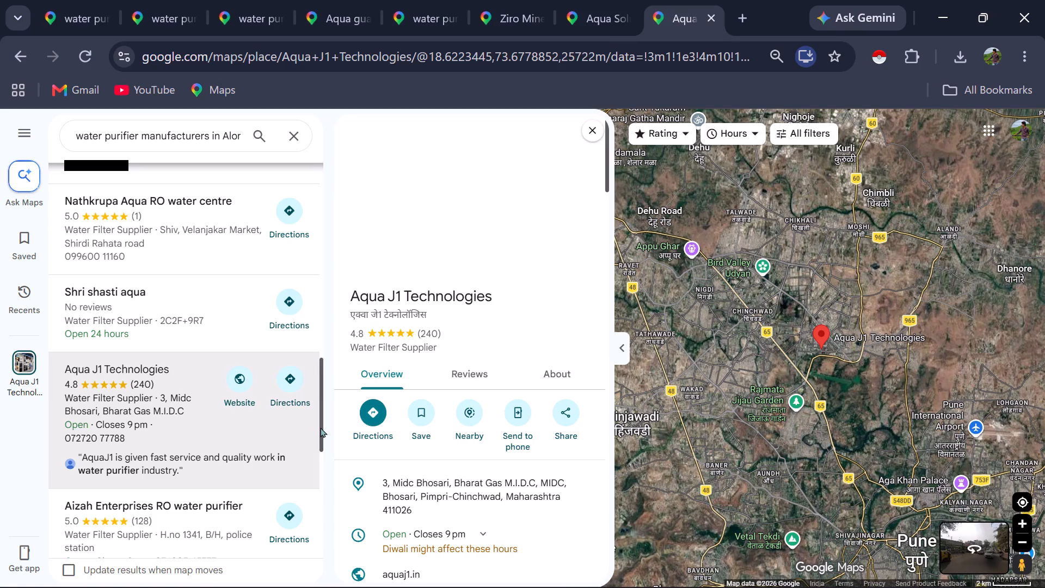
{"action": "left_click", "coordinate": [320, 427]}
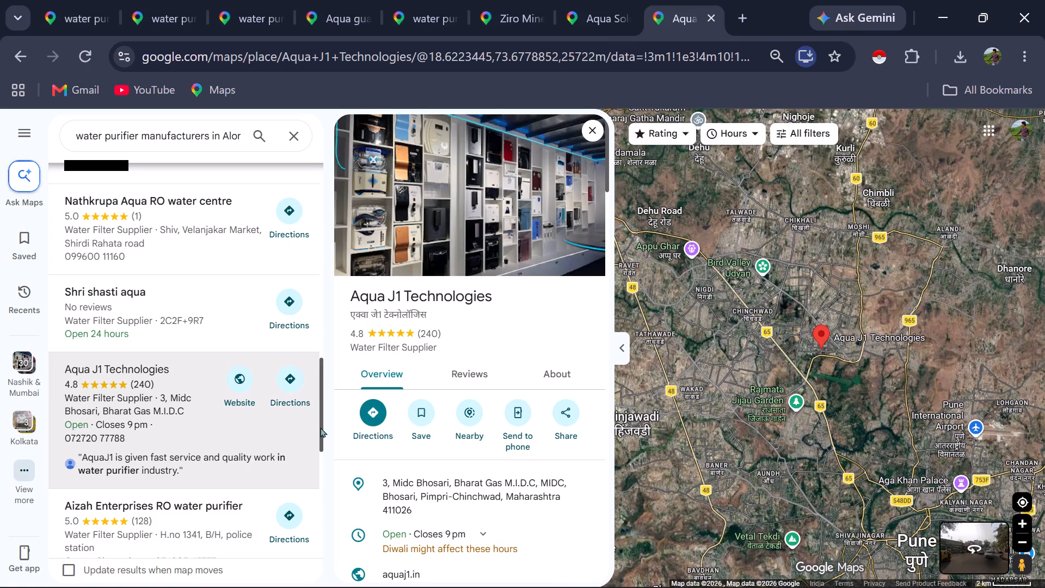
{"action": "key", "text": "Down"}
{"action": "key", "text": "Down"}
{"action": "key", "text": "Down"}
{"action": "key", "text": "Down"}
{"action": "key", "text": "Down"}
{"action": "key", "text": "Down"}
{"action": "key", "text": "Down"}
{"action": "key", "text": "Down"}
{"action": "key", "text": "Down"}
{"action": "key", "text": "Down"}
{"action": "key", "text": "Down"}
{"action": "key", "text": "Down"}
{"action": "key", "text": "Down"}
{"action": "key", "text": "Down"}
{"action": "key", "text": "Down"}
{"action": "key", "text": "Down"}
{"action": "key", "text": "Down"}
{"action": "key", "text": "Down"}
{"action": "key", "text": "Down"}
{"action": "key", "text": "Down"}
{"action": "key", "text": "Down"}
{"action": "key", "text": "Down"}
{"action": "key", "text": "Down"}
{"action": "key", "text": "Down"}
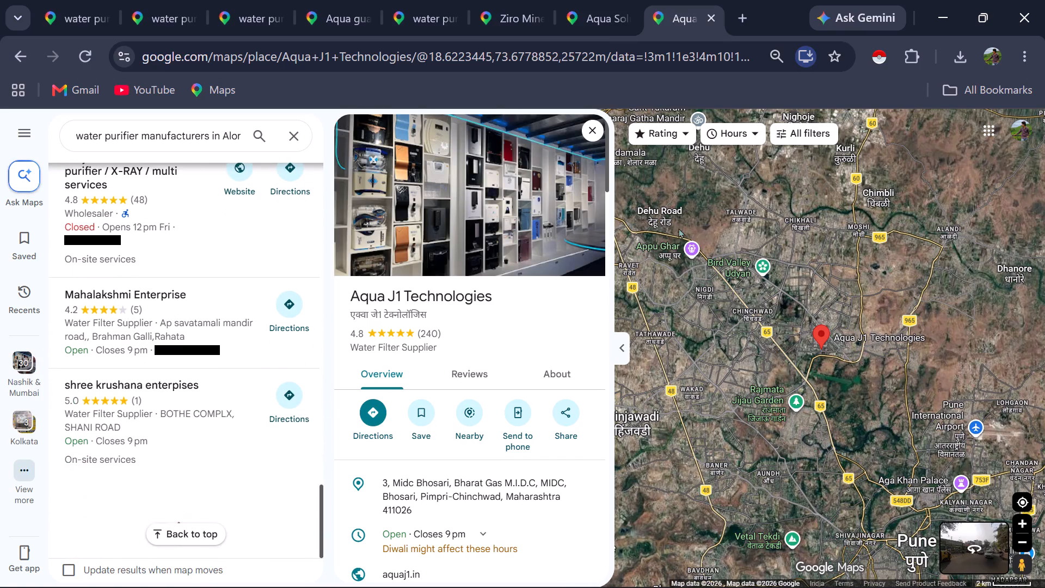
Launch Instant Data Scraper on the Along results and switch its detected table to the list of business listings.
{"action": "left_click", "coordinate": [880, 57]}
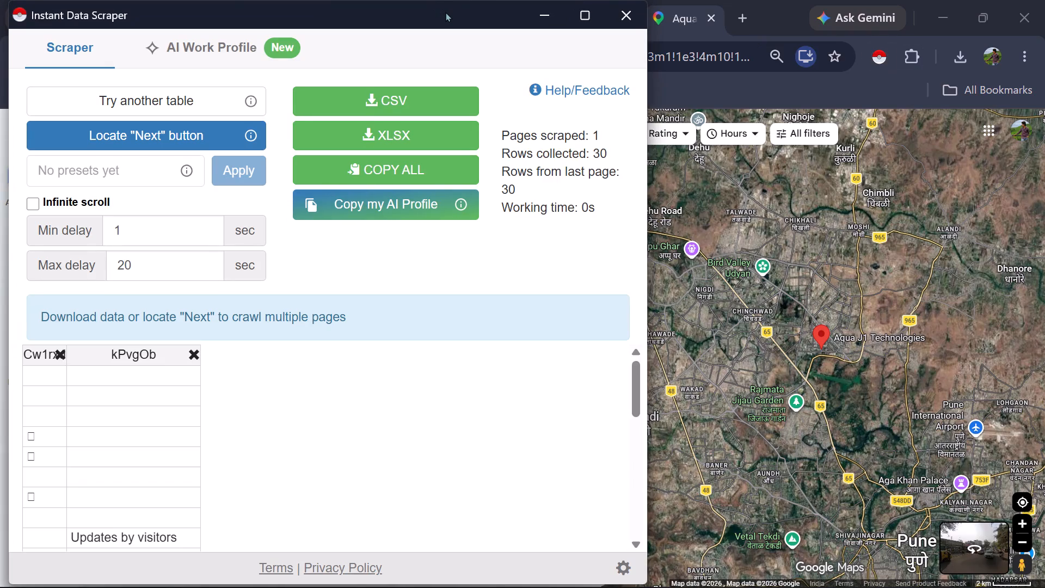
{"action": "left_click_drag", "start_coordinate": [445, 12], "coordinate": [777, 17]}
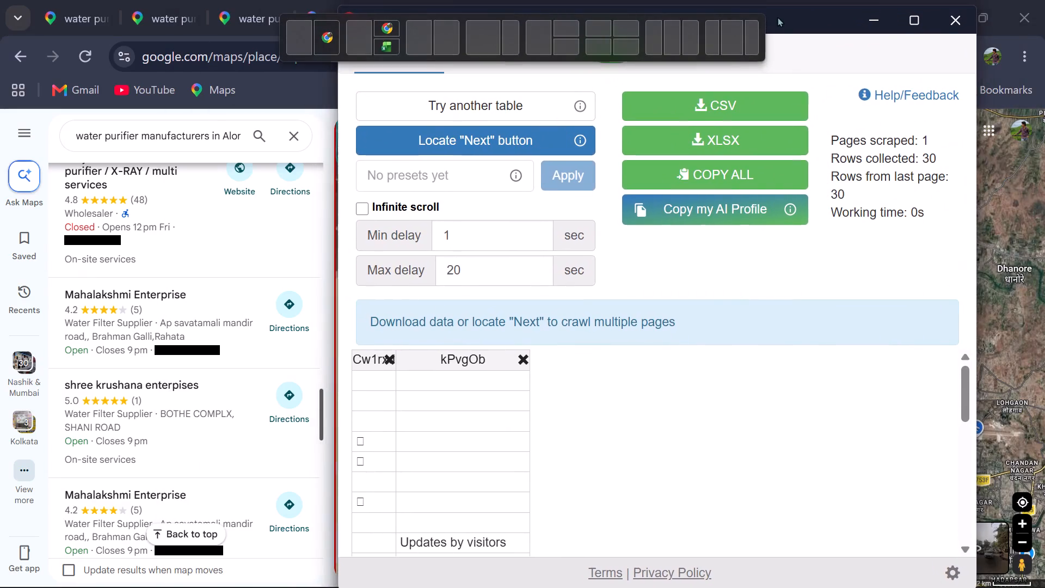
{"action": "left_click_drag", "start_coordinate": [777, 17], "coordinate": [822, 22]}
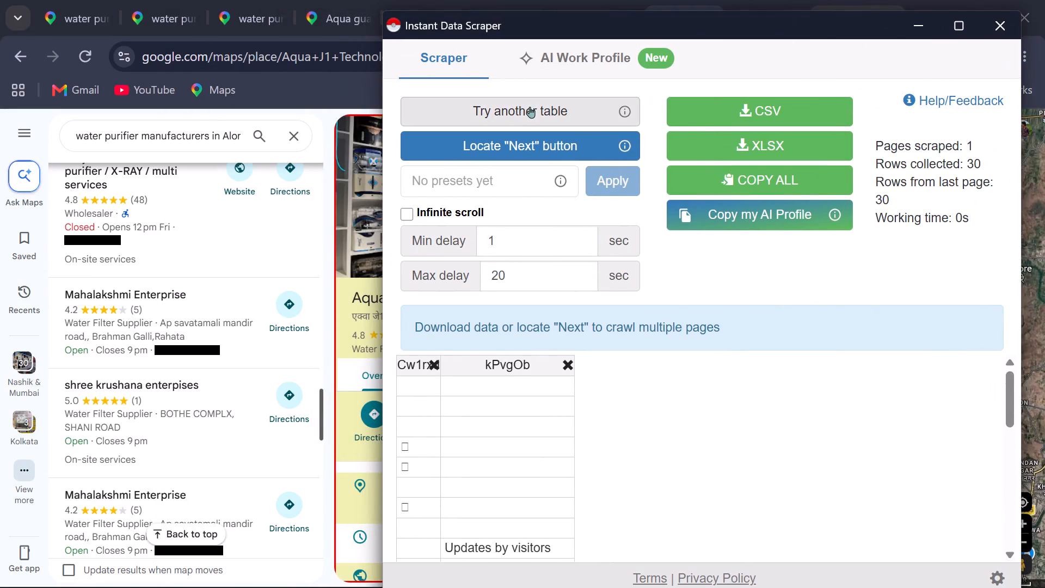
{"action": "left_click", "coordinate": [530, 107]}
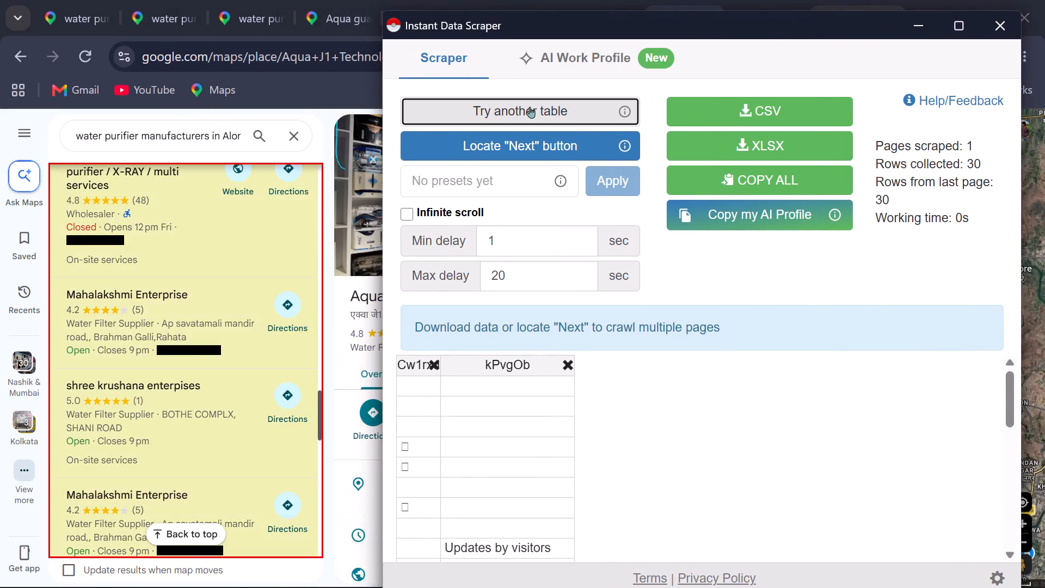
Export the scraped Along listings as XLSX and enter Along as the file name.
{"action": "left_click", "coordinate": [771, 153]}
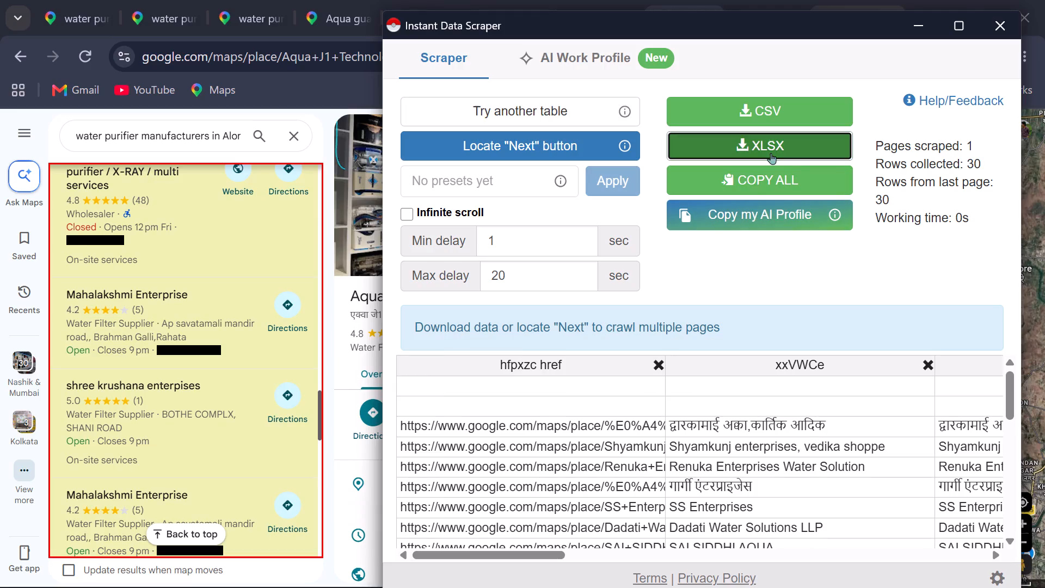
{"action": "left_click", "coordinate": [771, 153], "text": "ctrl"}
{"action": "key", "text": "ctrl+v"}
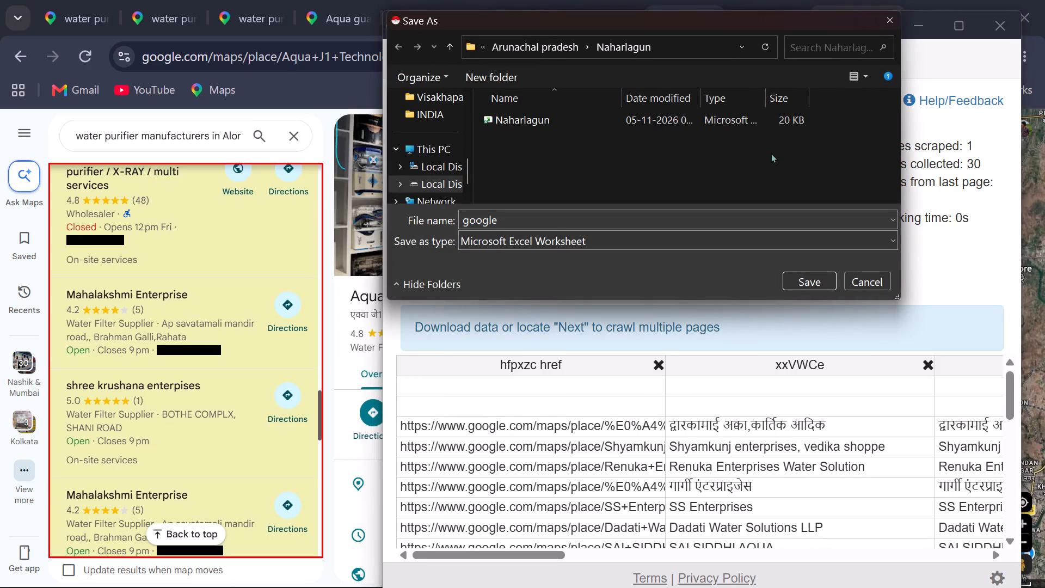
{"action": "key", "text": "ctrl+v"}
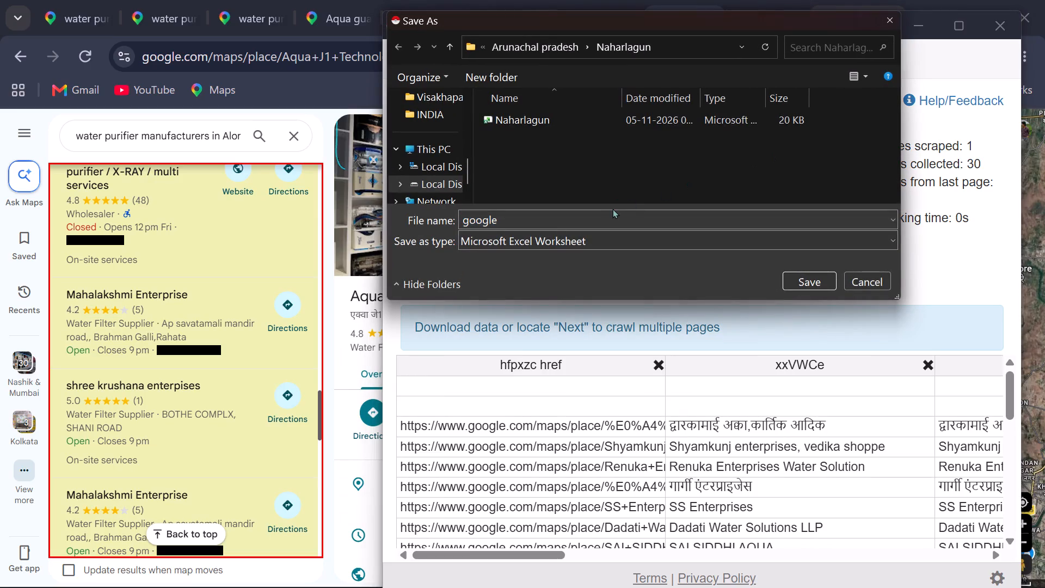
{"action": "left_click", "coordinate": [612, 209]}
{"action": "left_click", "coordinate": [595, 215]}
{"action": "key", "text": "ctrl+v"}
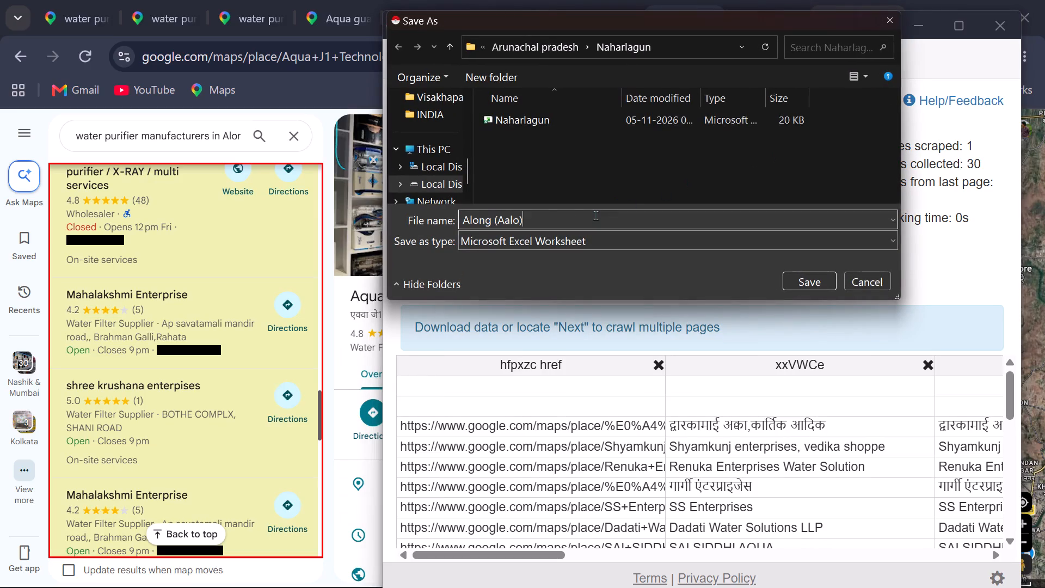
{"action": "key", "text": "BackSpace"}
{"action": "key", "text": "BackSpace"}
{"action": "key", "text": "BackSpace"}
{"action": "key", "text": "BackSpace"}
{"action": "key", "text": "BackSpace"}
{"action": "key", "text": "BackSpace"}
{"action": "key", "text": "BackSpace"}
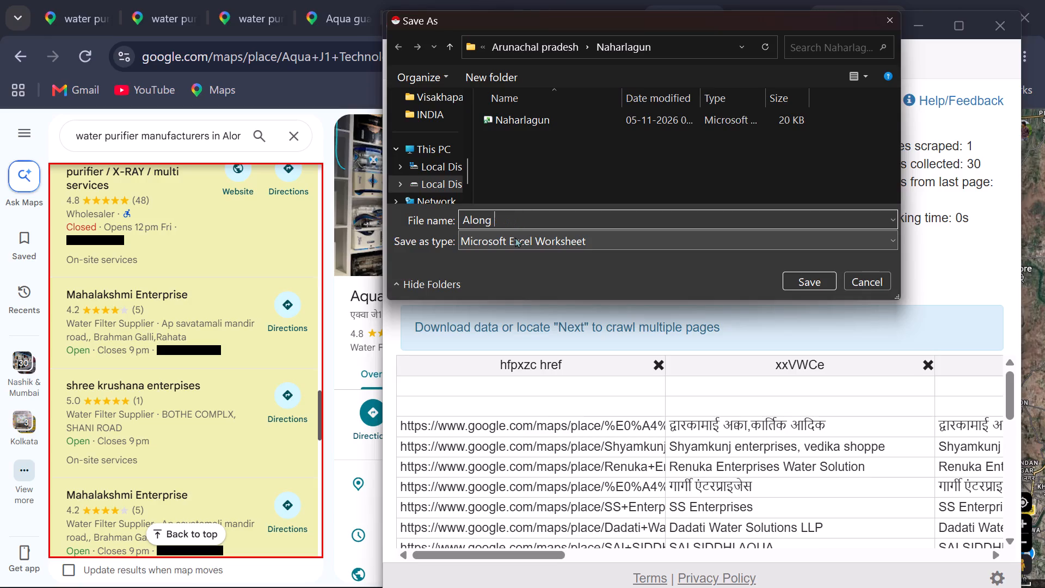
Set the save location to the Arunachal pradesh folder inside Water purifier on Local Disk (D:).
{"action": "left_click", "coordinate": [429, 179]}
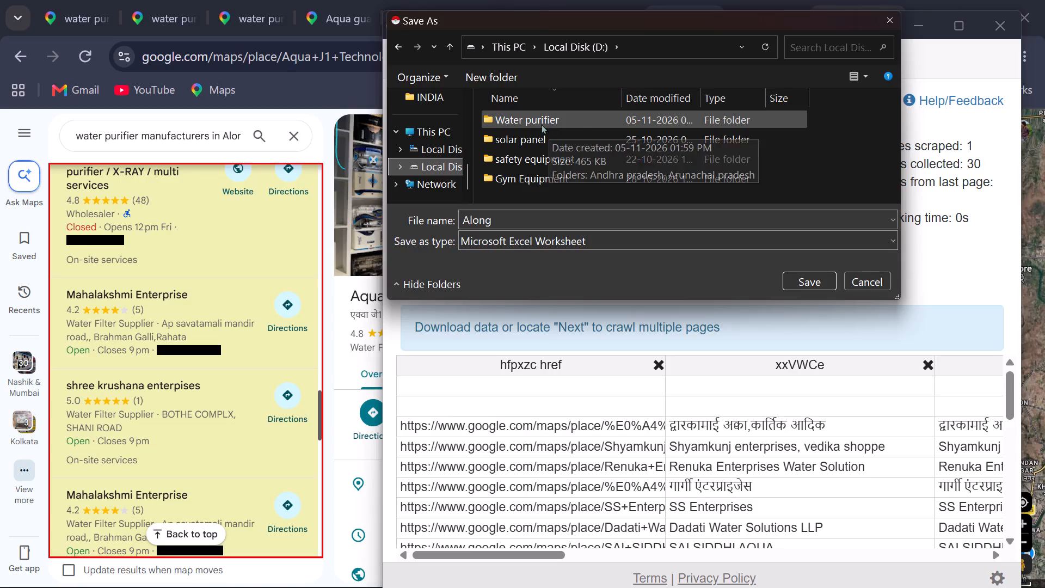
{"action": "double_click", "coordinate": [576, 122]}
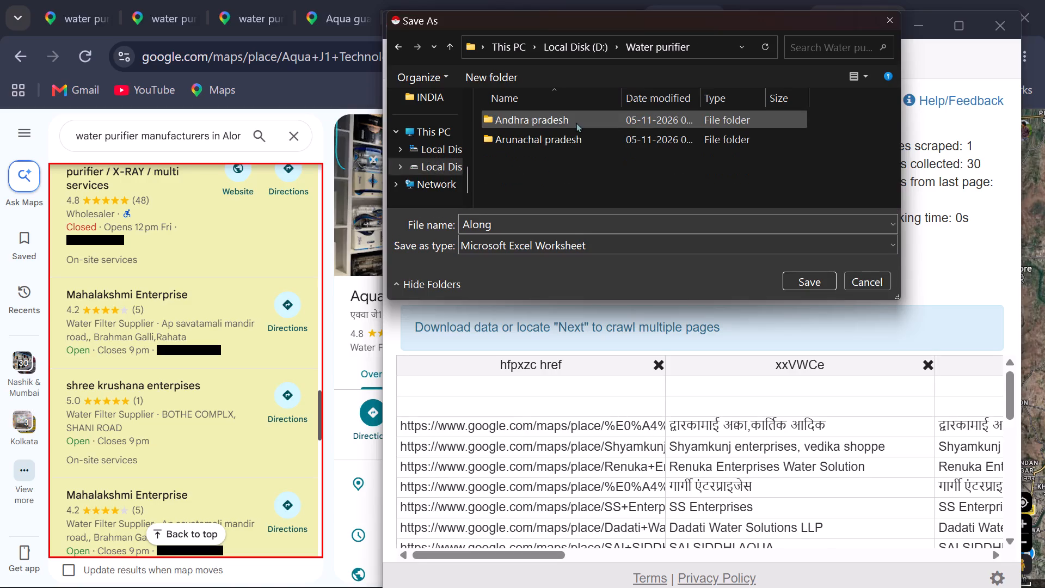
{"action": "left_click", "coordinate": [591, 167]}
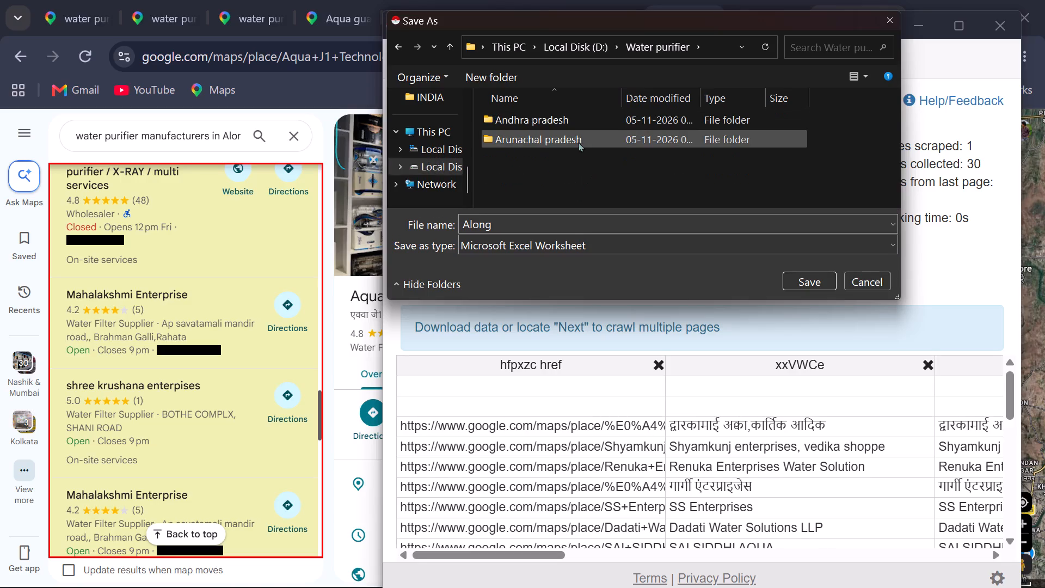
{"action": "double_click", "coordinate": [619, 143]}
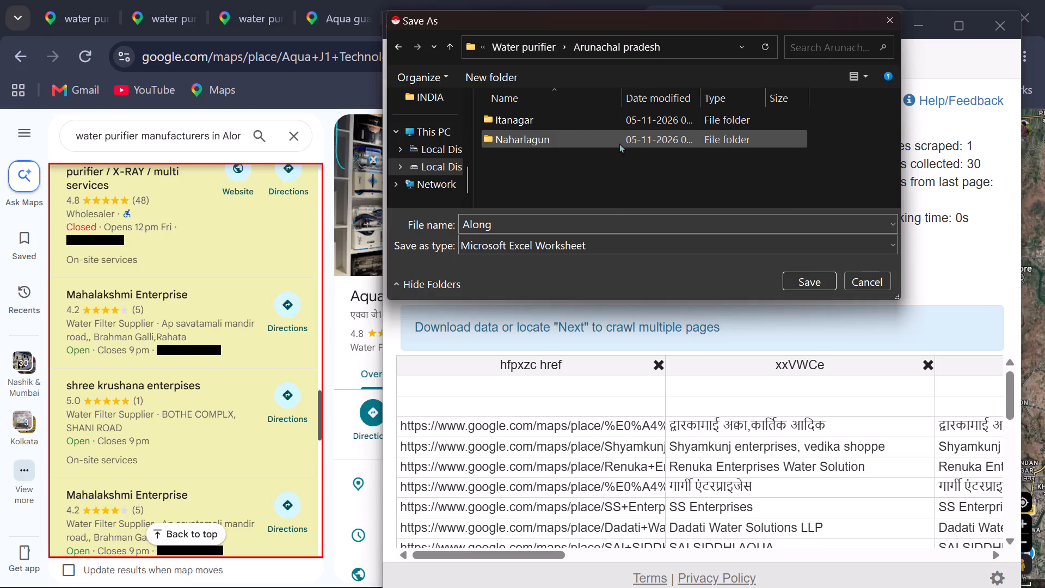
Create a new folder named Along inside the Arunachal pradesh folder.
{"action": "left_click", "coordinate": [588, 182]}
{"action": "key", "text": "ctrl+shift+n"}
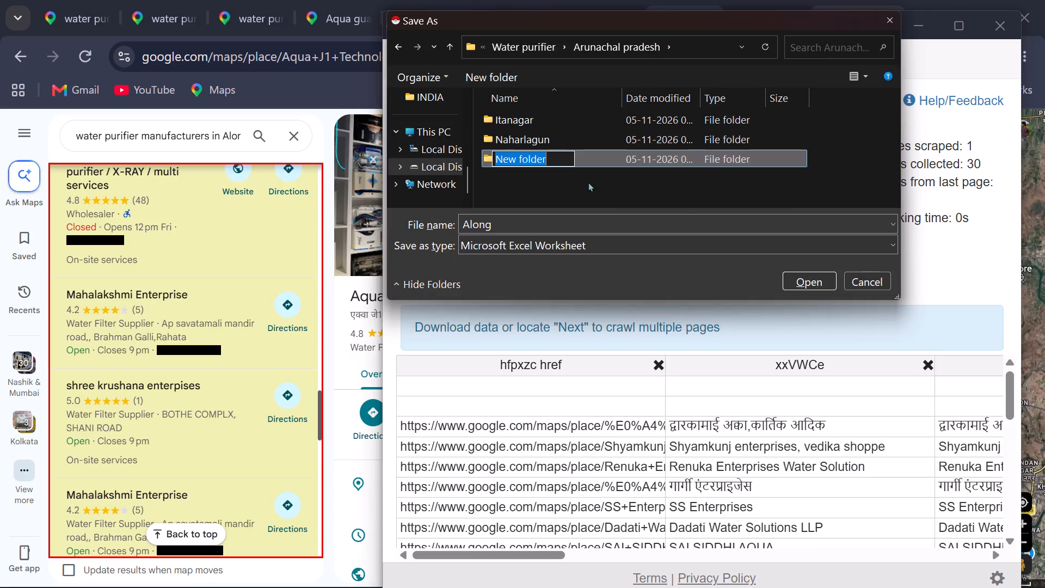
{"action": "key", "text": "ctrl+v"}
{"action": "key", "text": "BackSpace"}
{"action": "key", "text": "BackSpace"}
{"action": "key", "text": "BackSpace"}
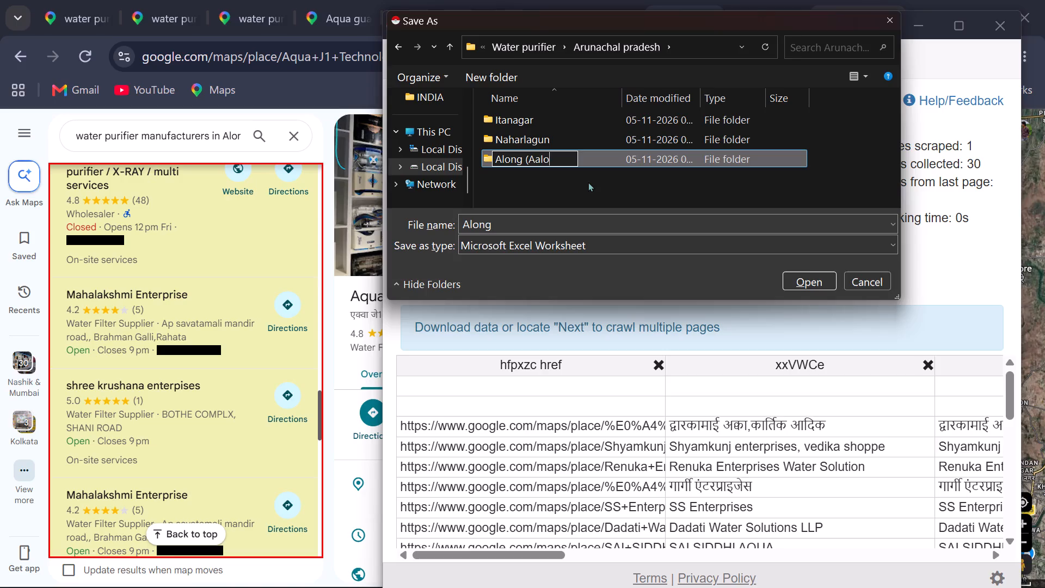
{"action": "key", "text": "BackSpace"}
{"action": "key", "text": "BackSpace"}
{"action": "key", "text": "BackSpace"}
{"action": "key", "text": "BackSpace"}
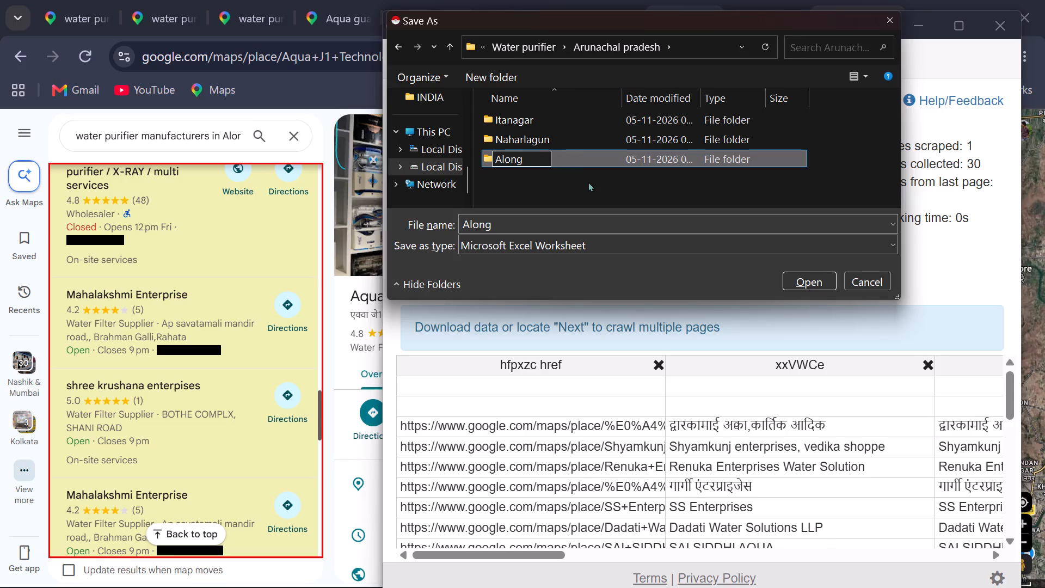
{"action": "key", "text": "Return"}
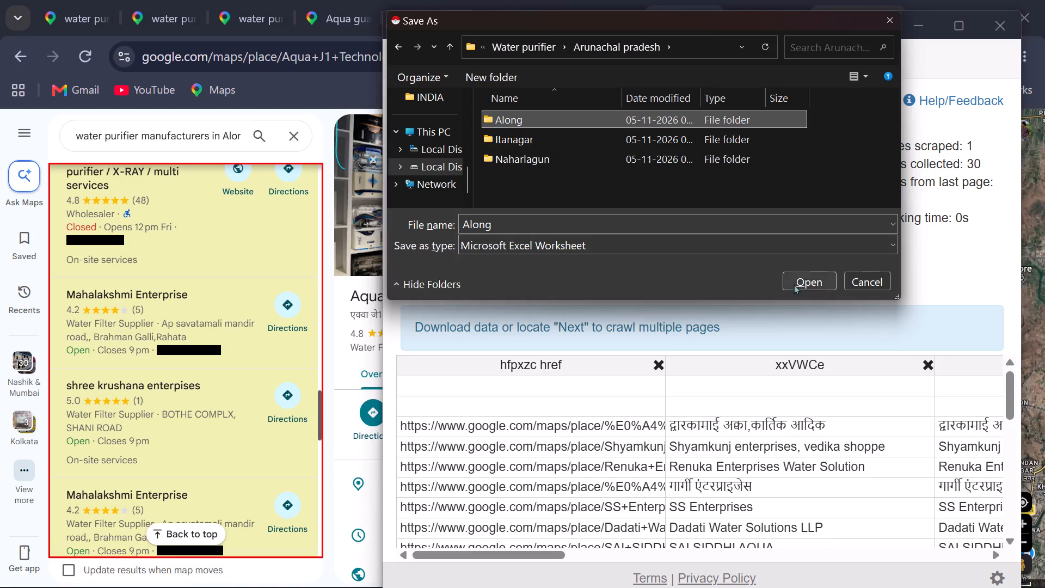
Save the Along Excel file in the new Along folder and close the Instant Data Scraper window.
{"action": "left_click", "coordinate": [794, 284]}
{"action": "left_click", "coordinate": [794, 284]}
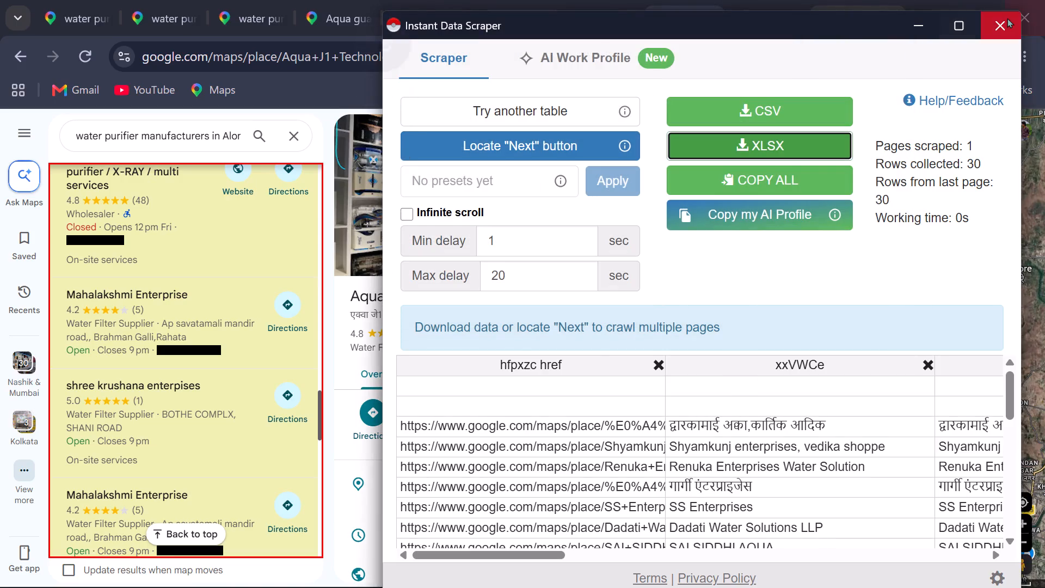
{"action": "left_click", "coordinate": [1007, 18]}
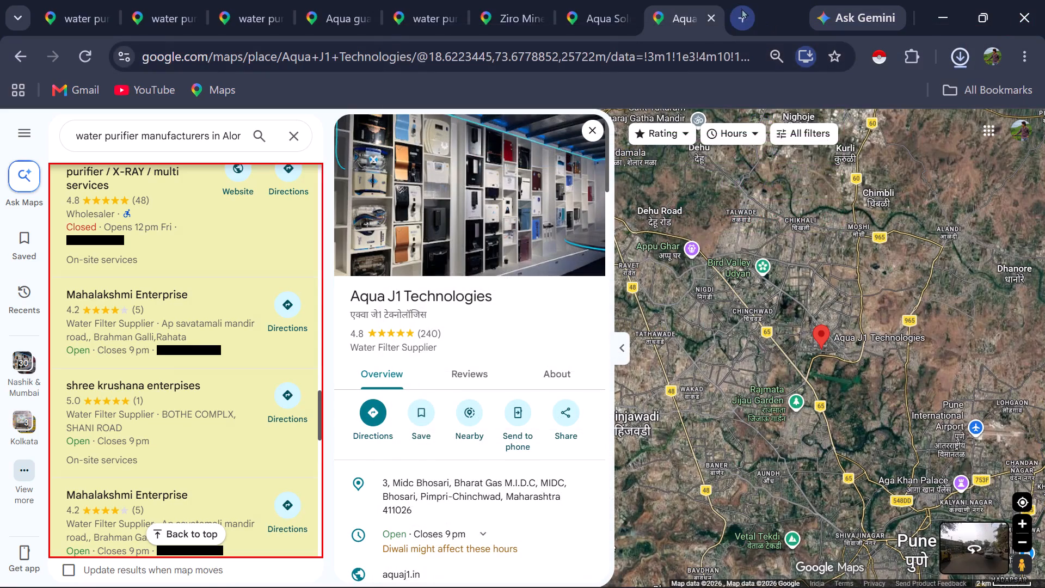
Open a new browser tab, copy the city name Roing from the STATES AND CITIES workbook in Excel, and return to Chrome.
{"action": "left_click", "coordinate": [741, 9]}
{"action": "key", "text": "alt+Tab"}
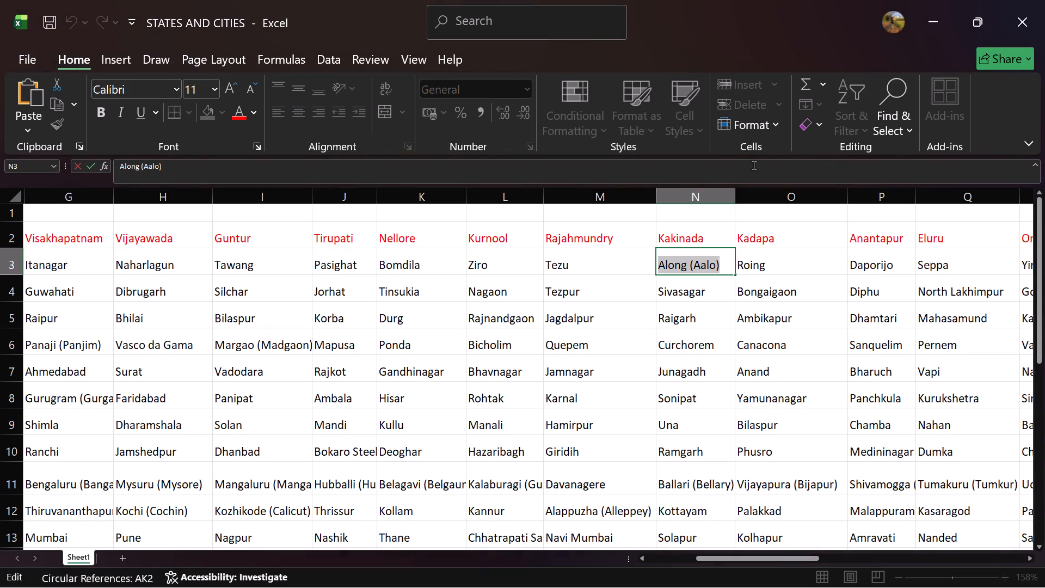
{"action": "double_click", "coordinate": [790, 263]}
{"action": "key", "text": "ctrl+a"}
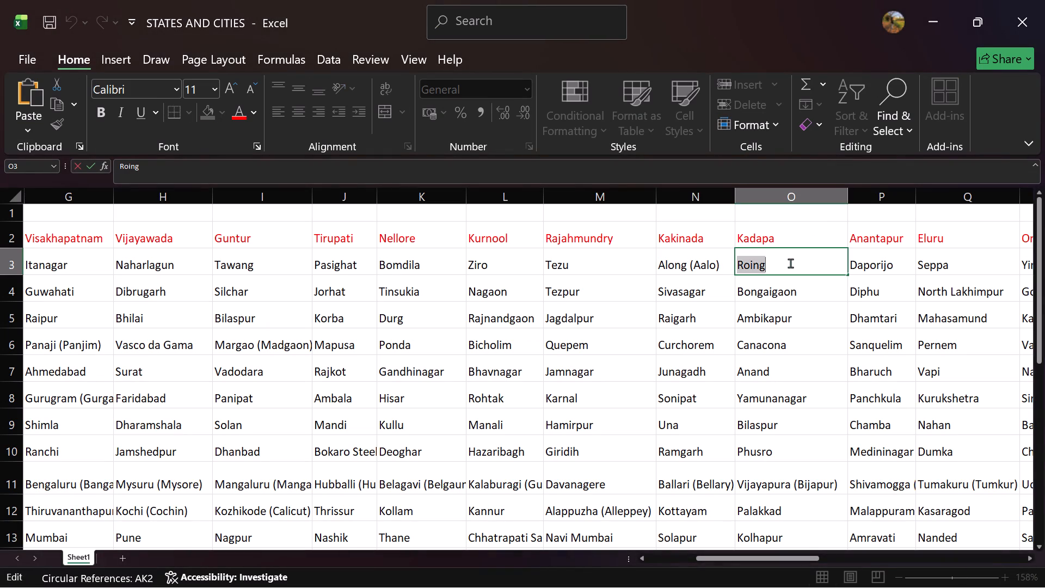
{"action": "key", "text": "ctrl+c"}
{"action": "key", "text": "alt+Tab"}
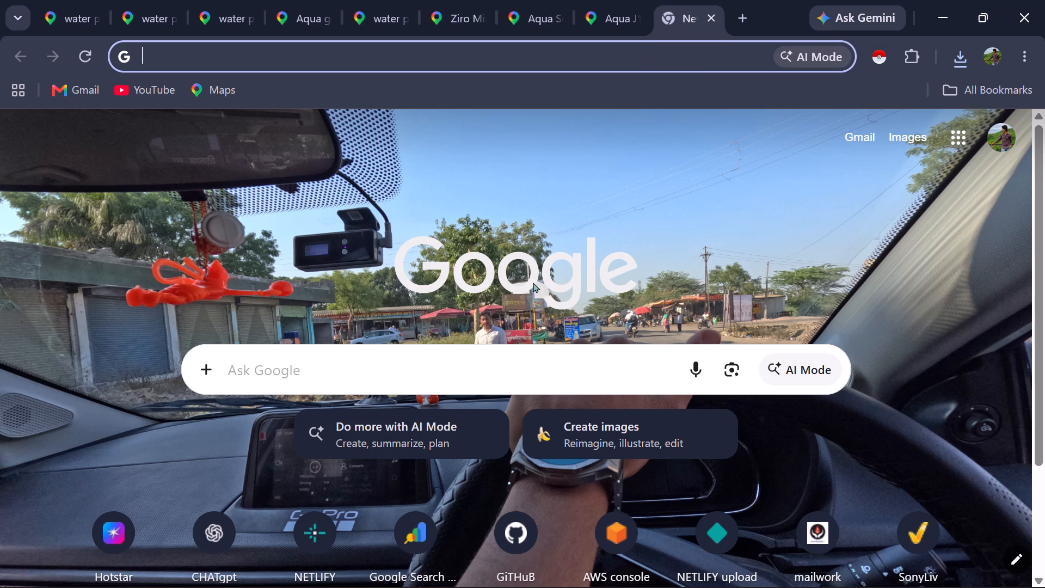
{"action": "key", "text": "alt+Tab"}
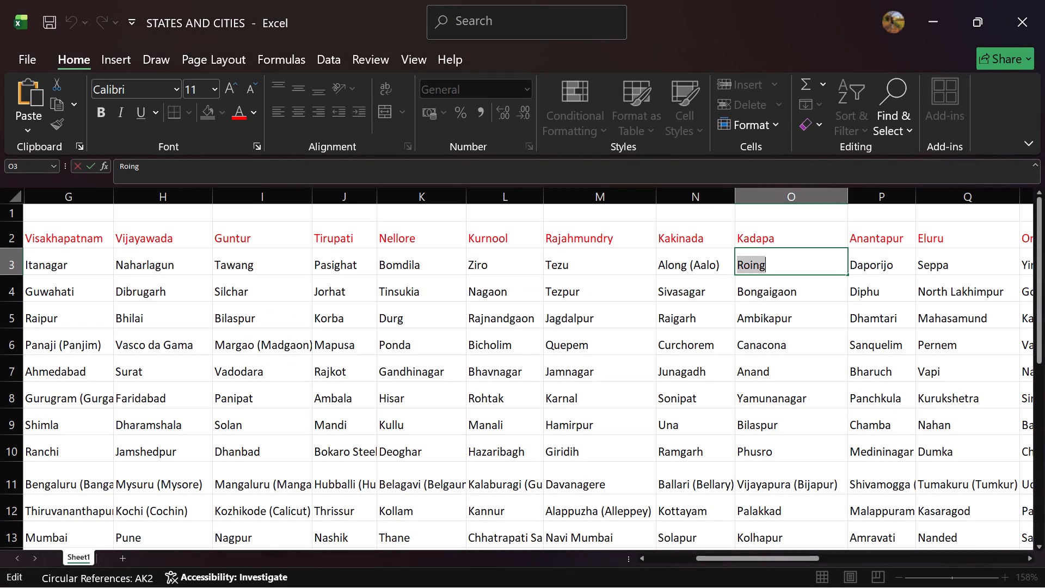
{"action": "key", "text": "ctrl+c"}
{"action": "key", "text": "alt+Tab"}
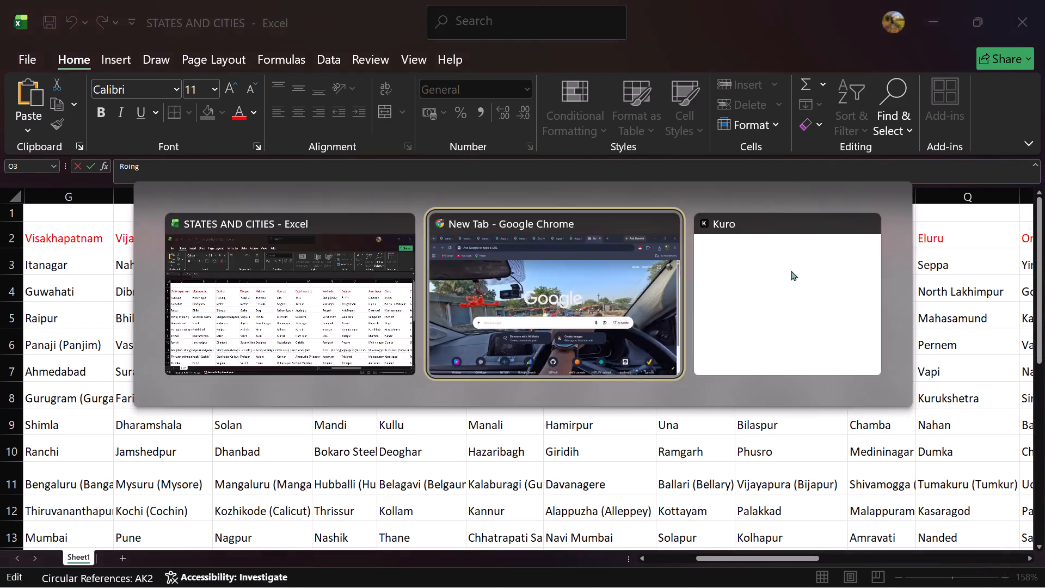
Search Google for "state of nashuk" in the new tab.
{"action": "left_click", "coordinate": [576, 368]}
{"action": "left_click", "coordinate": [591, 8]}
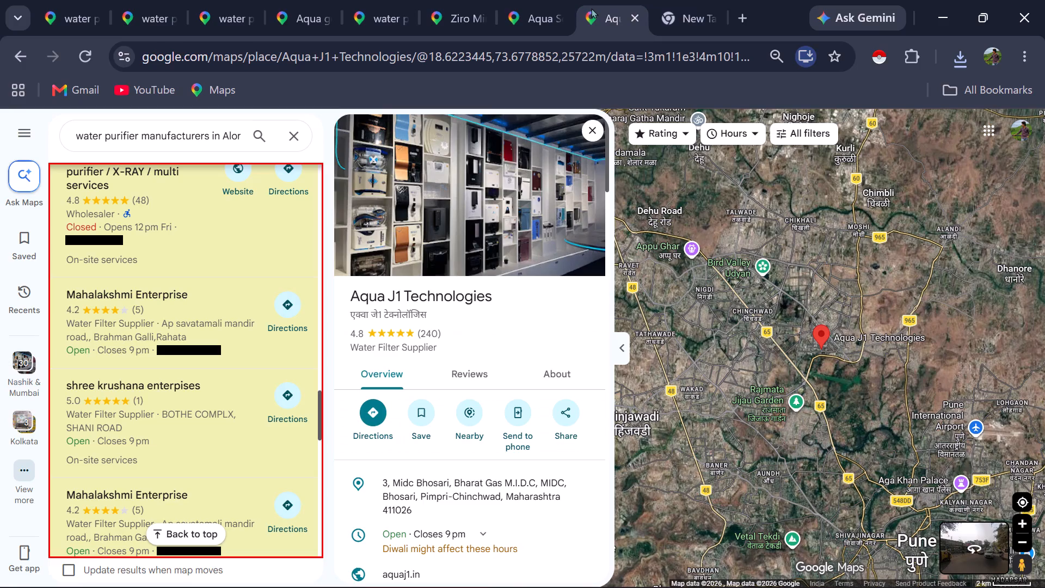
{"action": "left_click", "coordinate": [685, 0]}
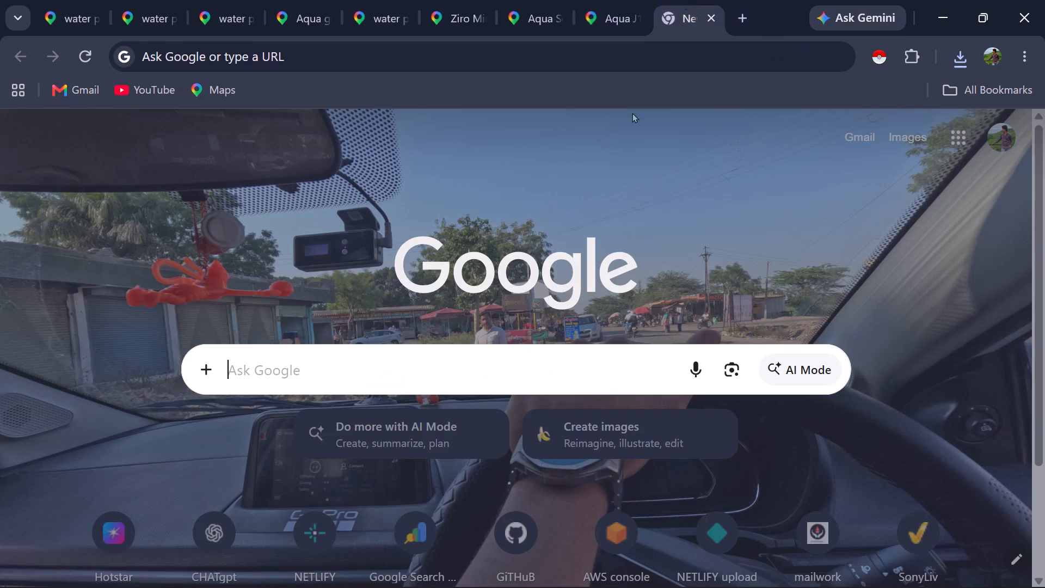
{"action": "left_click", "coordinate": [532, 357]}
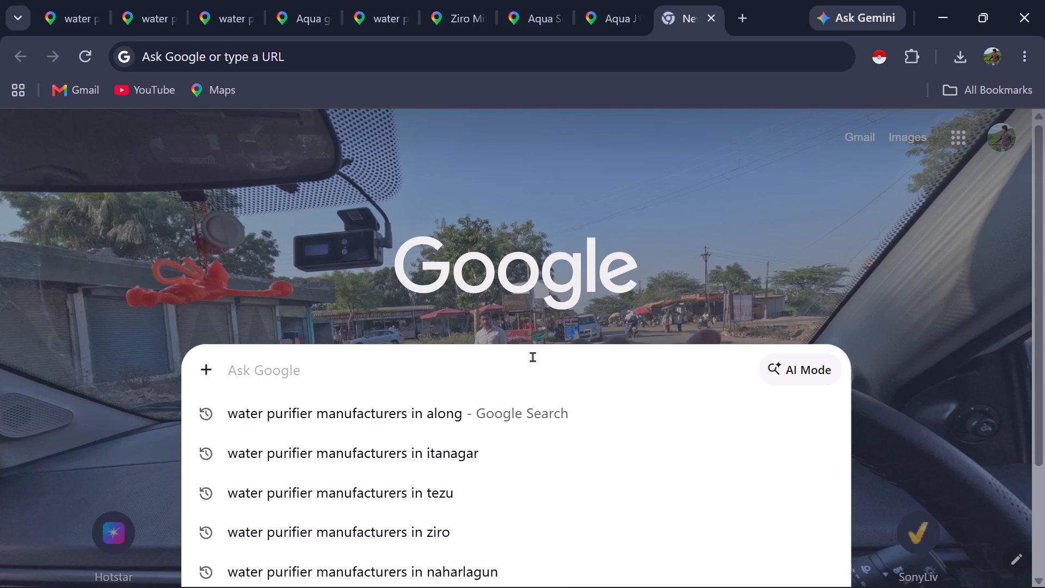
{"action": "type", "text": "state of nashuk"}
{"action": "key", "text": "space"}
{"action": "key", "text": "Return"}
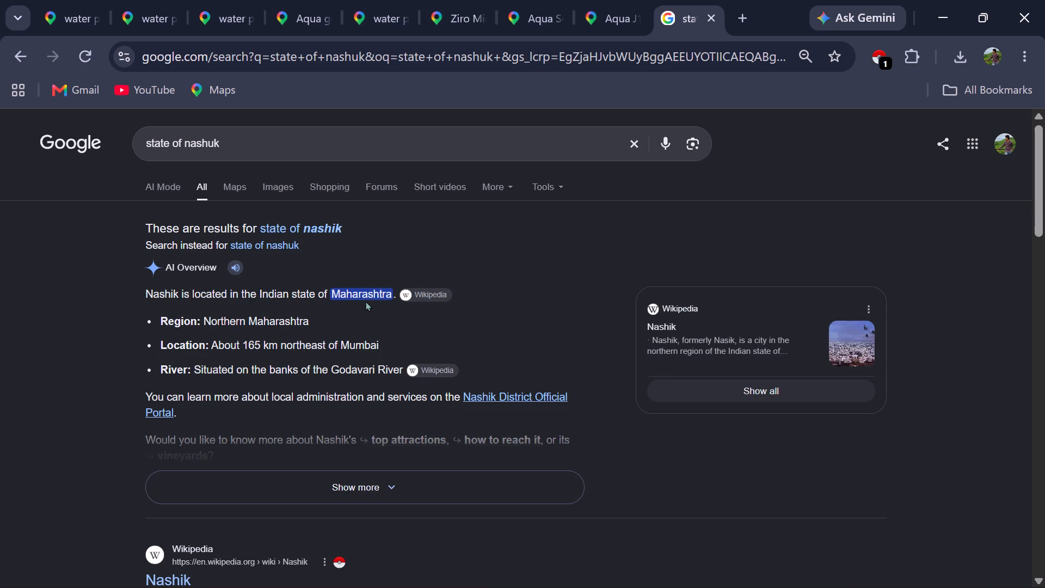
Search Google for "district of nashik" and read through the expanded overview of the district.
{"action": "left_click", "coordinate": [250, 147]}
{"action": "key", "text": "BackSpace"}
{"action": "key", "text": "BackSpace"}
{"action": "key", "text": "BackSpace"}
{"action": "key", "text": "BackSpace"}
{"action": "key", "text": "BackSpace"}
{"action": "key", "text": "BackSpace"}
{"action": "key", "text": "BackSpace"}
{"action": "key", "text": "BackSpace"}
{"action": "key", "text": "BackSpace"}
{"action": "key", "text": "BackSpace"}
{"action": "key", "text": "BackSpace"}
{"action": "key", "text": "BackSpace"}
{"action": "key", "text": "BackSpace"}
{"action": "key", "text": "BackSpace"}
{"action": "key", "text": "BackSpace"}
{"action": "key", "text": "BackSpace"}
{"action": "key", "text": "BackSpace"}
{"action": "key", "text": "BackSpace"}
{"action": "key", "text": "BackSpace"}
{"action": "key", "text": "BackSpace"}
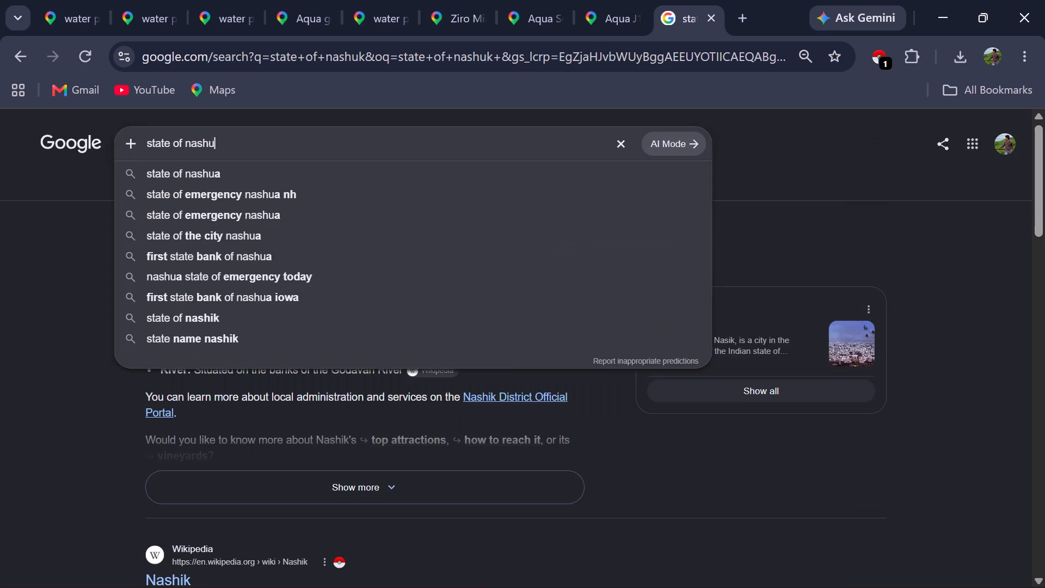
{"action": "type", "text": "ds"}
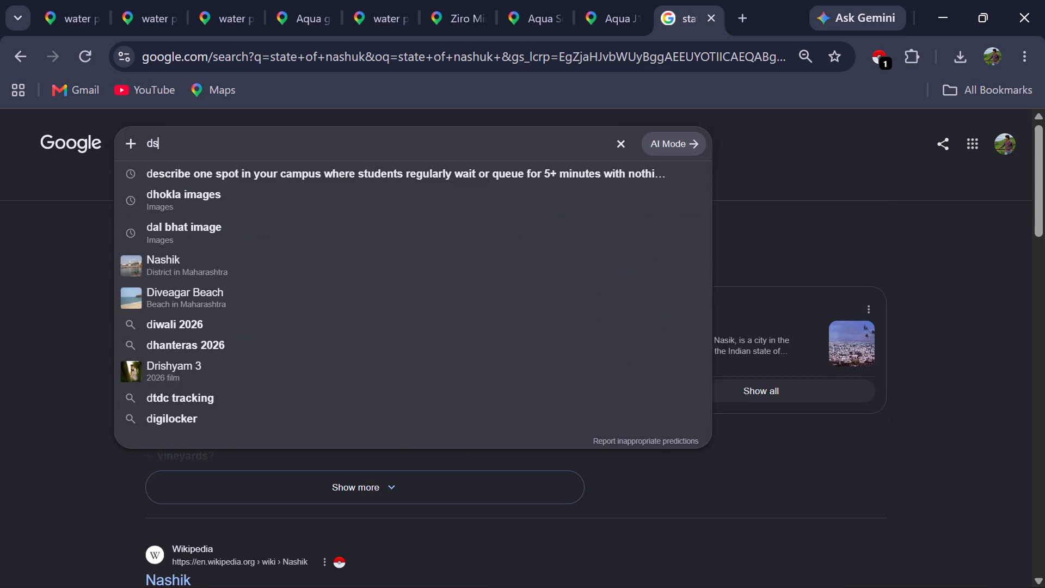
{"action": "key", "text": "BackSpace"}
{"action": "type", "text": "istrict of nashik"}
{"action": "key", "text": "space"}
{"action": "key", "text": "Return"}
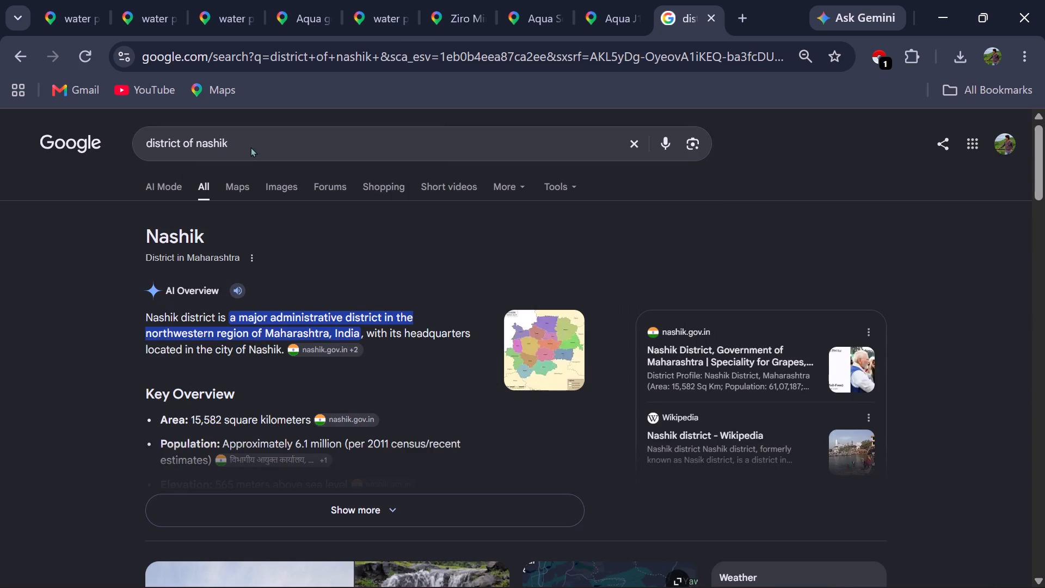
{"action": "left_click", "coordinate": [286, 503]}
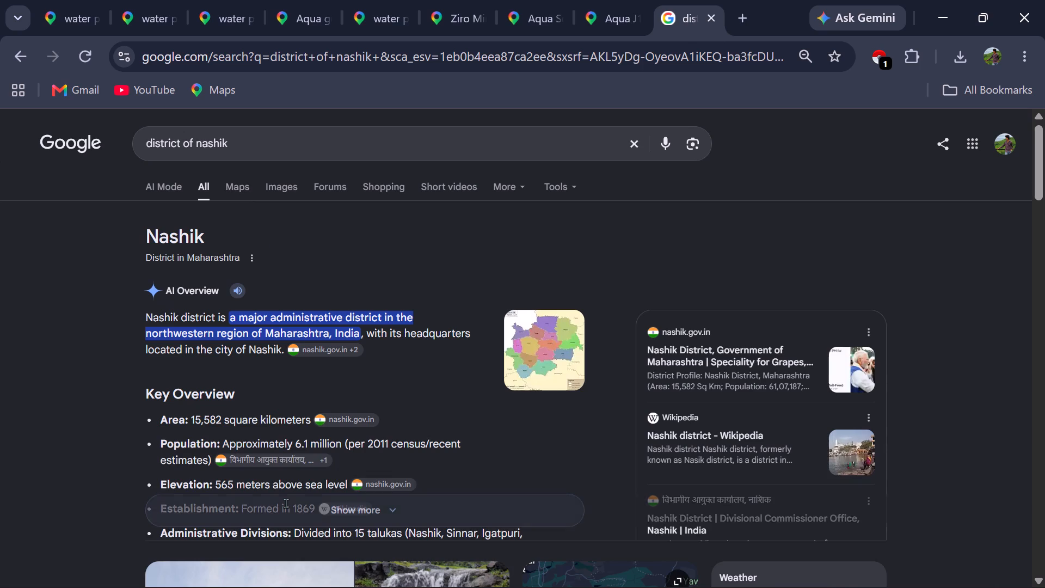
{"action": "scroll", "coordinate": [341, 457], "scroll_direction": "down", "scroll_amount": 2}
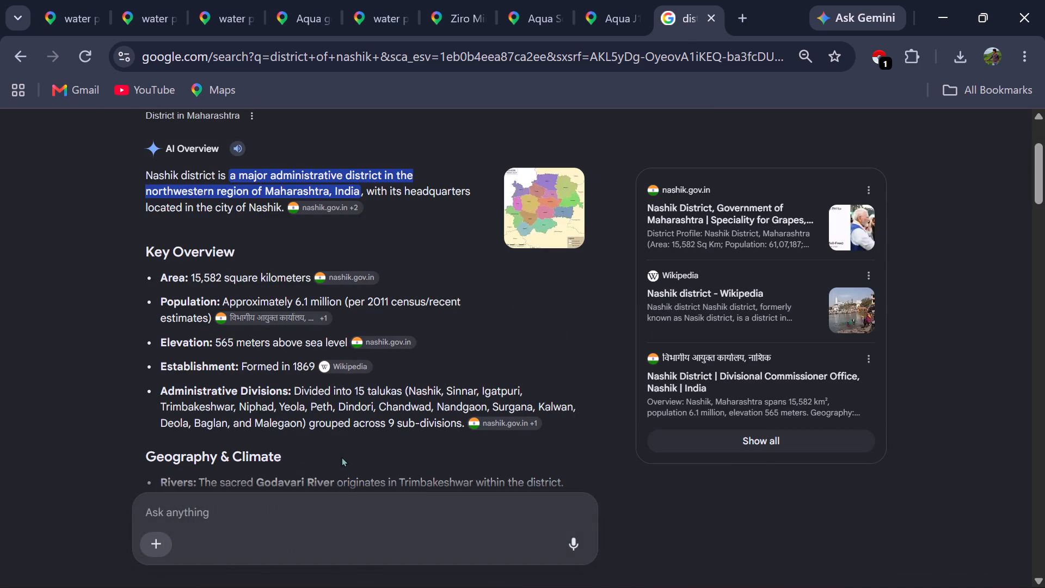
{"action": "scroll", "coordinate": [341, 457], "scroll_direction": "down", "scroll_amount": 2}
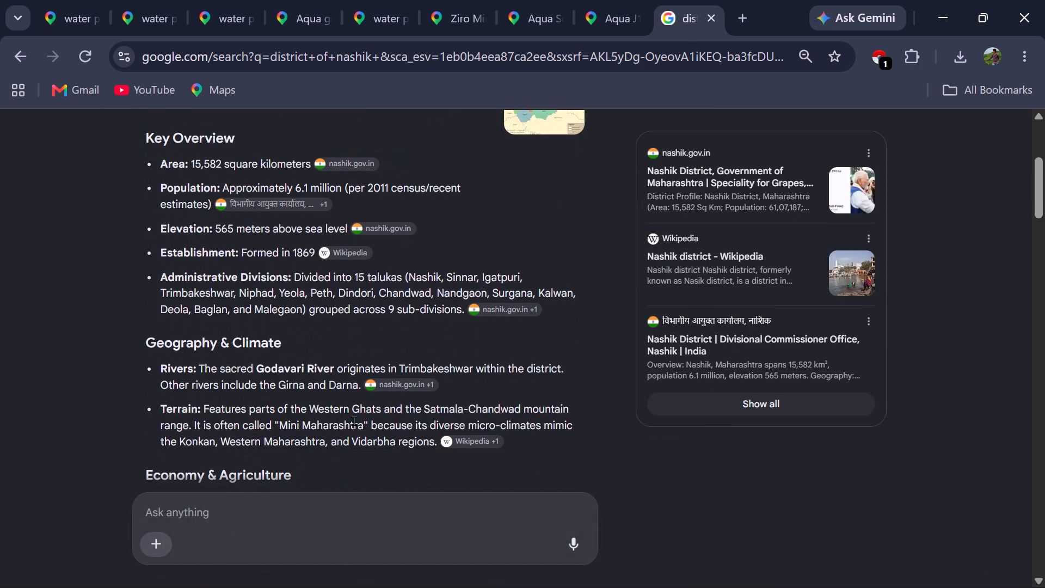
Search Google for "water purifier manufacturers in Roing" in a new tab and open the results in Google Maps.
{"action": "left_click", "coordinate": [735, 16]}
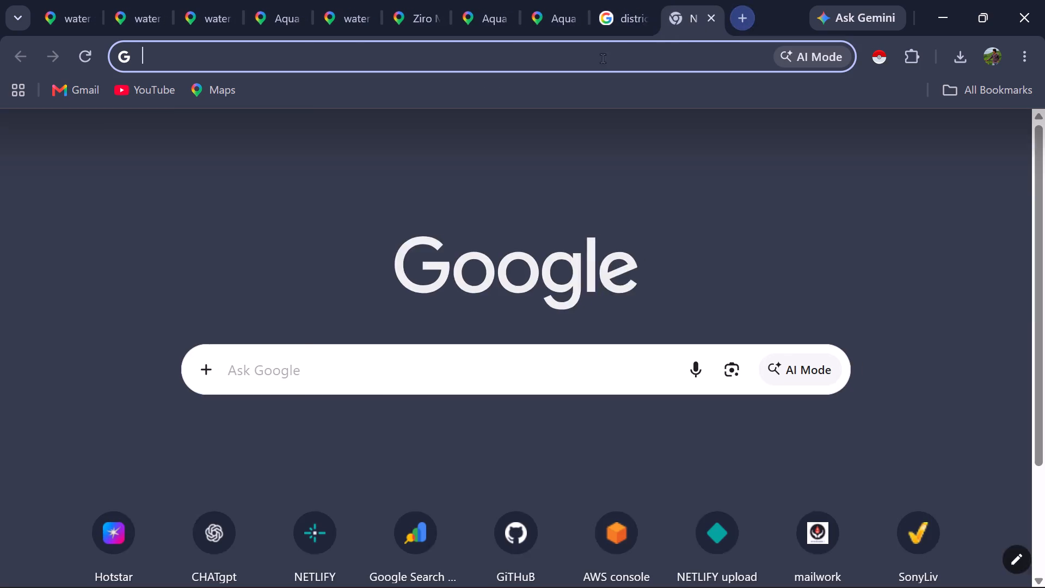
{"action": "left_click", "coordinate": [564, 5]}
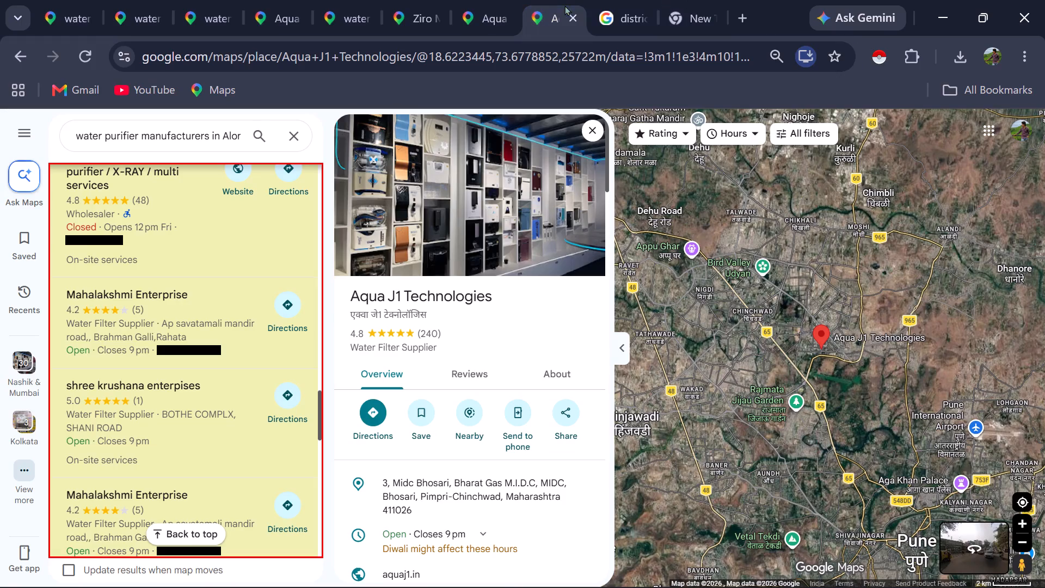
{"action": "left_click", "coordinate": [710, 15]}
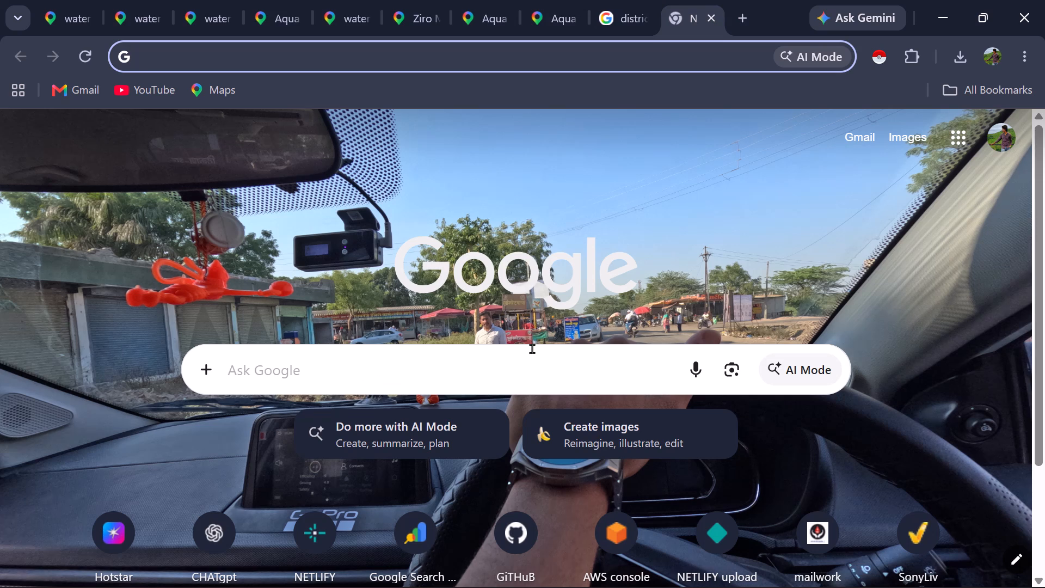
{"action": "left_click", "coordinate": [532, 348]}
{"action": "type", "text": "wa"}
{"action": "key", "text": "Tab"}
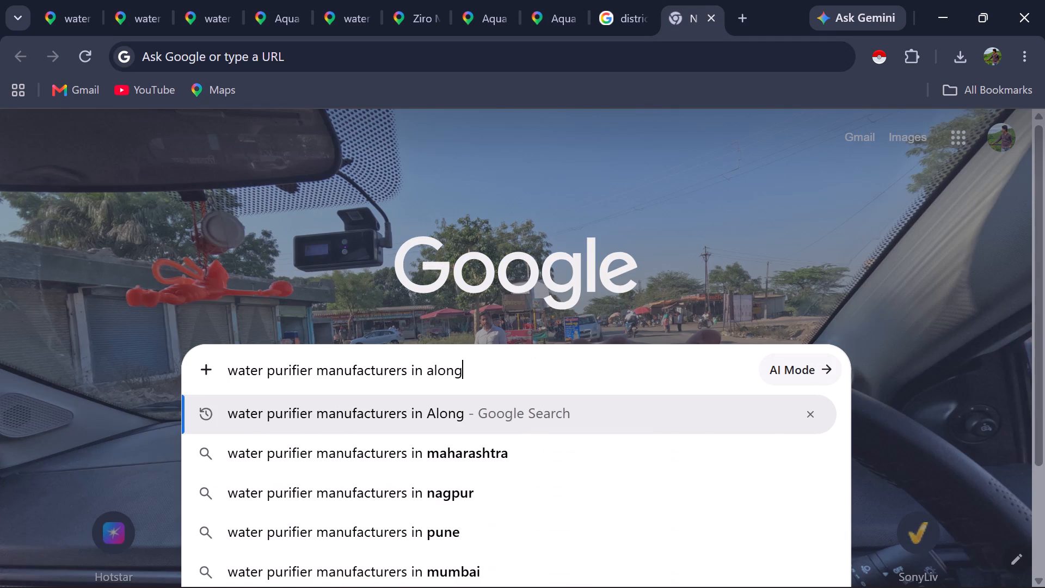
{"action": "key", "text": "shift+Left"}
{"action": "key", "text": "shift+Left"}
{"action": "key", "text": "shift+Left"}
{"action": "key", "text": "shift+Left"}
{"action": "key", "text": "shift+Left"}
{"action": "key", "text": "ctrl+v"}
{"action": "key", "text": "Return"}
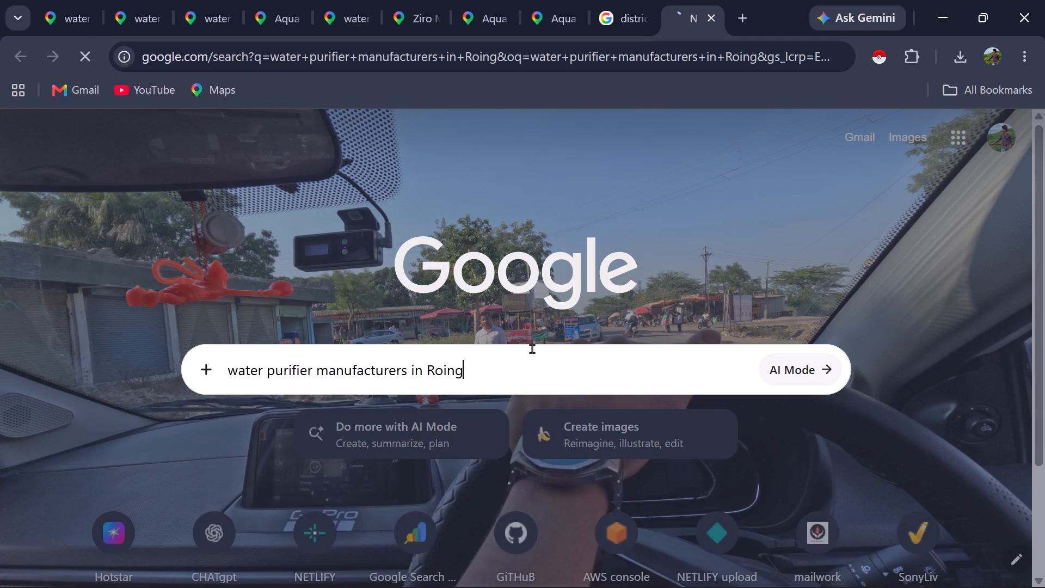
{"action": "left_click", "coordinate": [279, 185]}
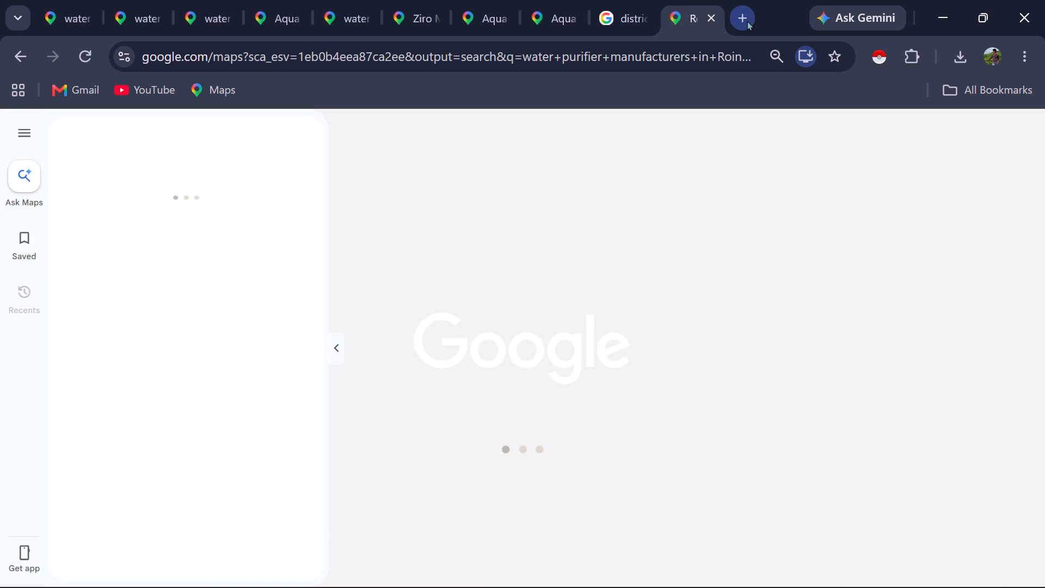
Open another browser tab, copy the city name Daporijo from the STATES AND CITIES workbook in Excel, and return to Chrome.
{"action": "left_click", "coordinate": [747, 21]}
{"action": "key", "text": "alt+Tab"}
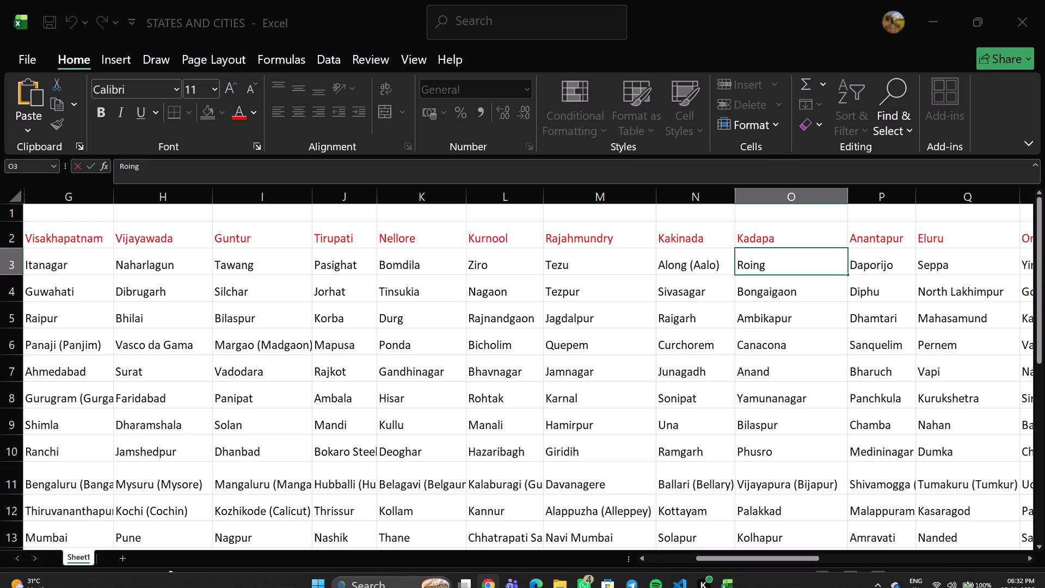
{"action": "scroll", "coordinate": [928, 342], "scroll_direction": "left", "scroll_amount": 7}
{"action": "scroll", "coordinate": [588, 354], "scroll_direction": "right", "scroll_amount": 3}
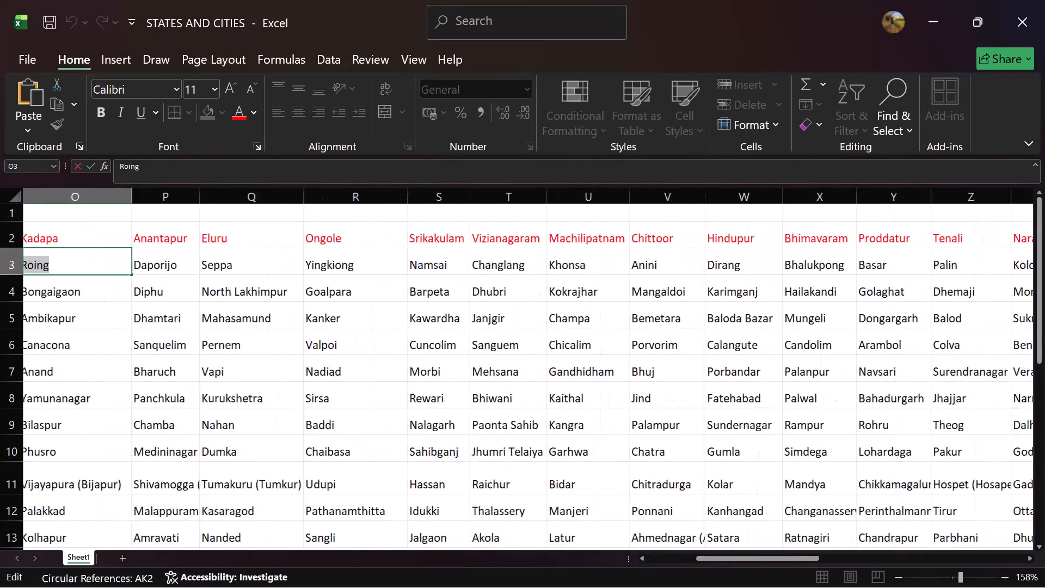
{"action": "scroll", "coordinate": [588, 354], "scroll_direction": "right", "scroll_amount": 2}
{"action": "double_click", "coordinate": [317, 269]}
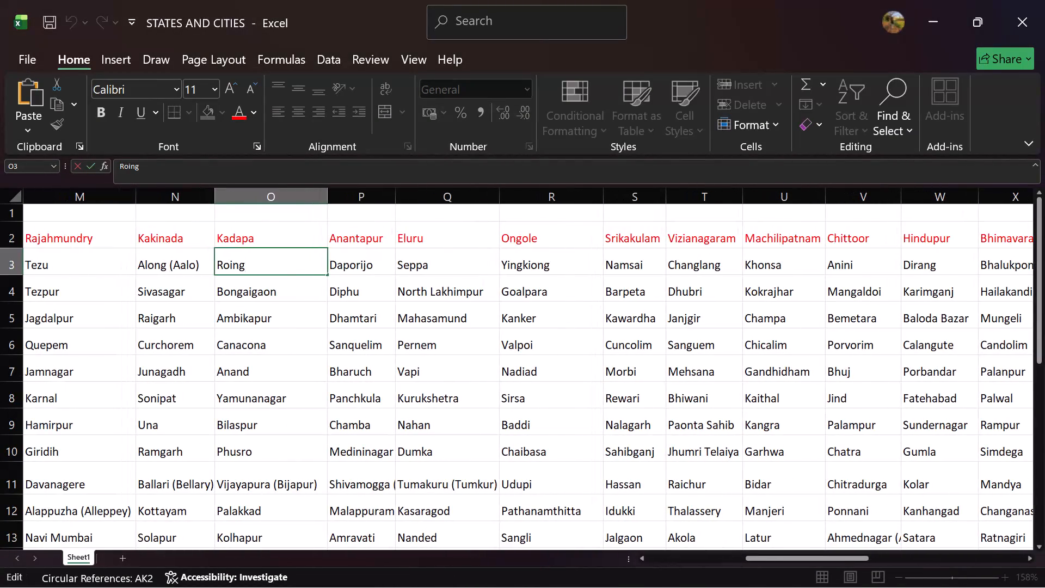
{"action": "double_click", "coordinate": [378, 260]}
{"action": "key", "text": "ctrl+a"}
{"action": "key", "text": "ctrl+c"}
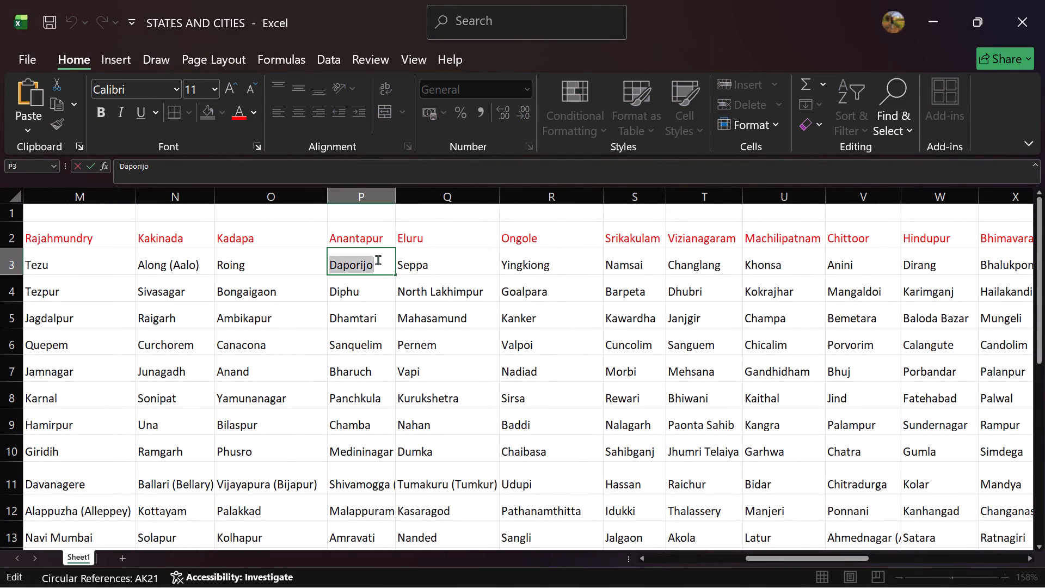
{"action": "left_click", "coordinate": [388, 267]}
{"action": "key", "text": "alt+Tab"}
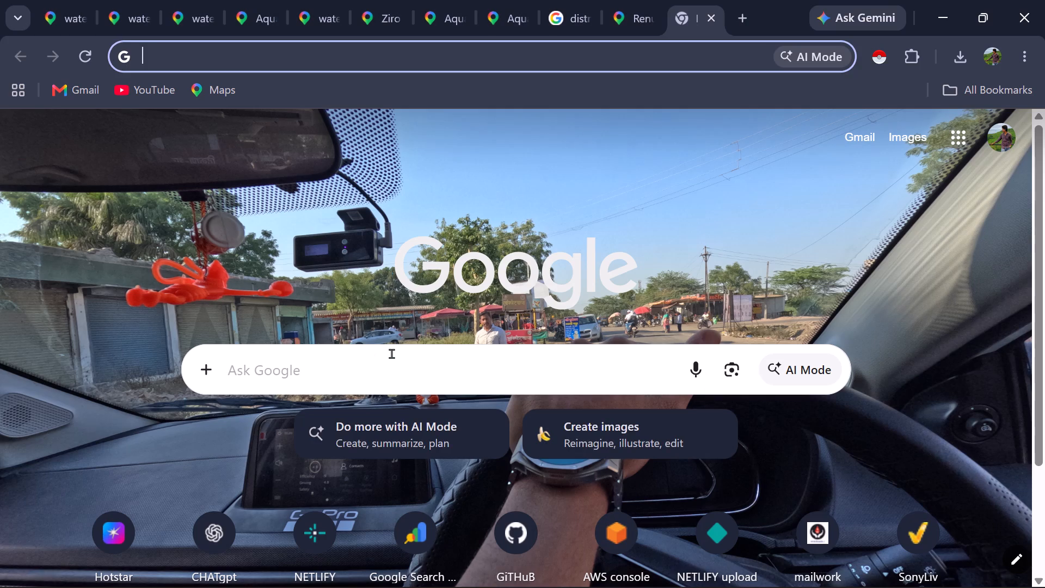
Search Google for "water purifier manufacturers in Daporijo" and open the results in Google Maps.
{"action": "left_click", "coordinate": [391, 353]}
{"action": "key", "text": "w"}
{"action": "key", "text": "a"}
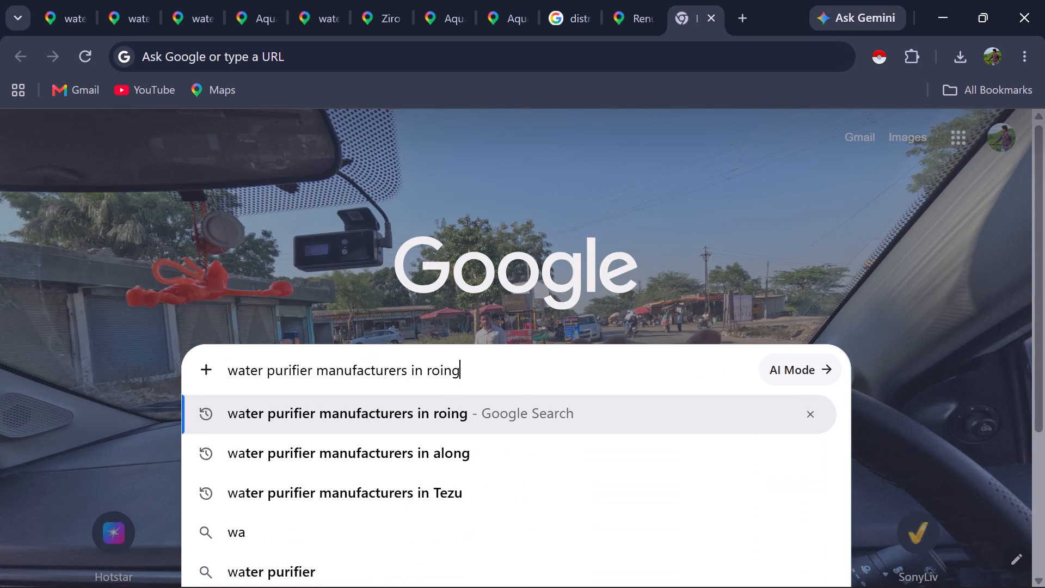
{"action": "key", "text": "shift+Left"}
{"action": "key", "text": "shift+Left"}
{"action": "key", "text": "shift+Left"}
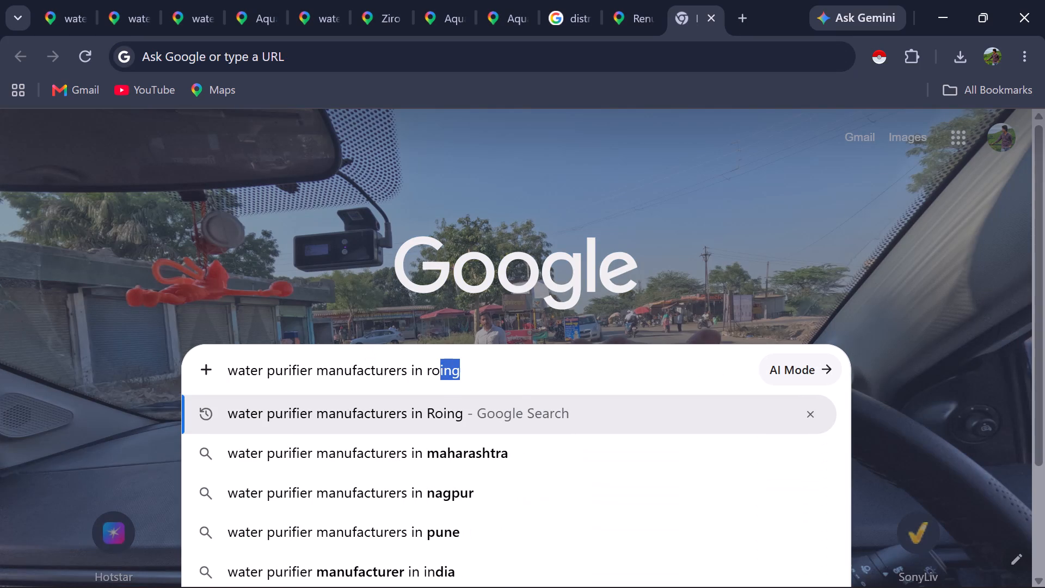
{"action": "key", "text": "shift+Left"}
{"action": "key", "text": "shift+Left"}
{"action": "key", "text": "v"}
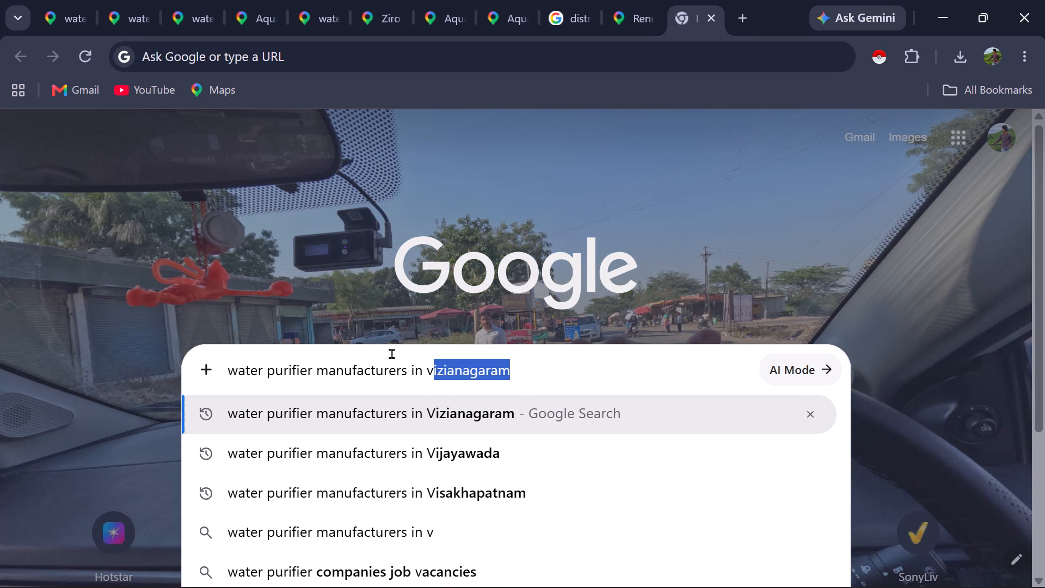
{"action": "key", "text": "ctrl+z"}
{"action": "left_click_drag", "start_coordinate": [546, 376], "coordinate": [530, 372]}
{"action": "left_click", "coordinate": [543, 366]}
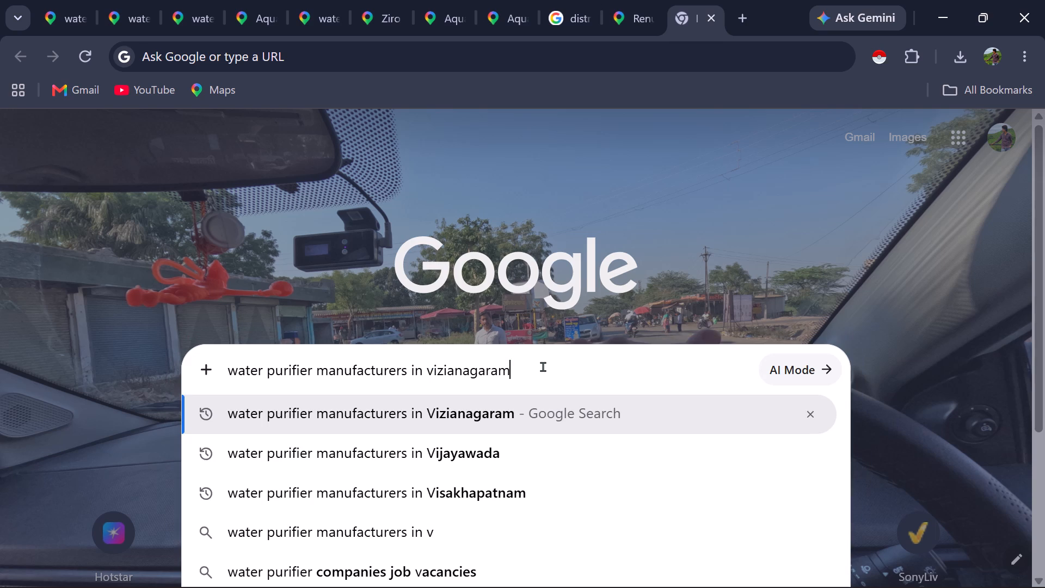
{"action": "left_click_drag", "start_coordinate": [543, 366], "coordinate": [424, 381]}
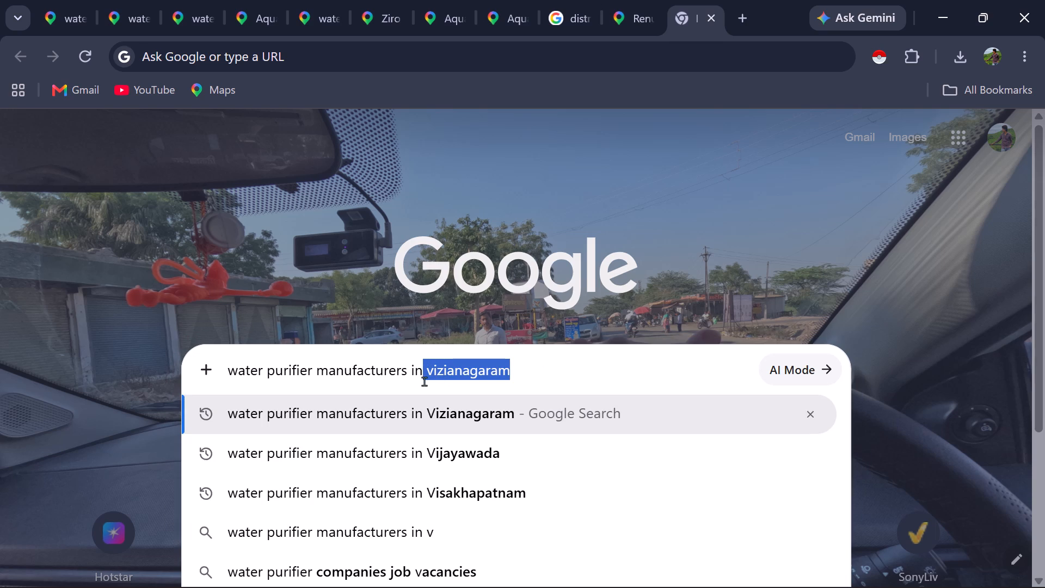
{"action": "double_click", "coordinate": [525, 367]}
{"action": "key", "text": "ctrl+v"}
{"action": "key", "text": "alt+Tab"}
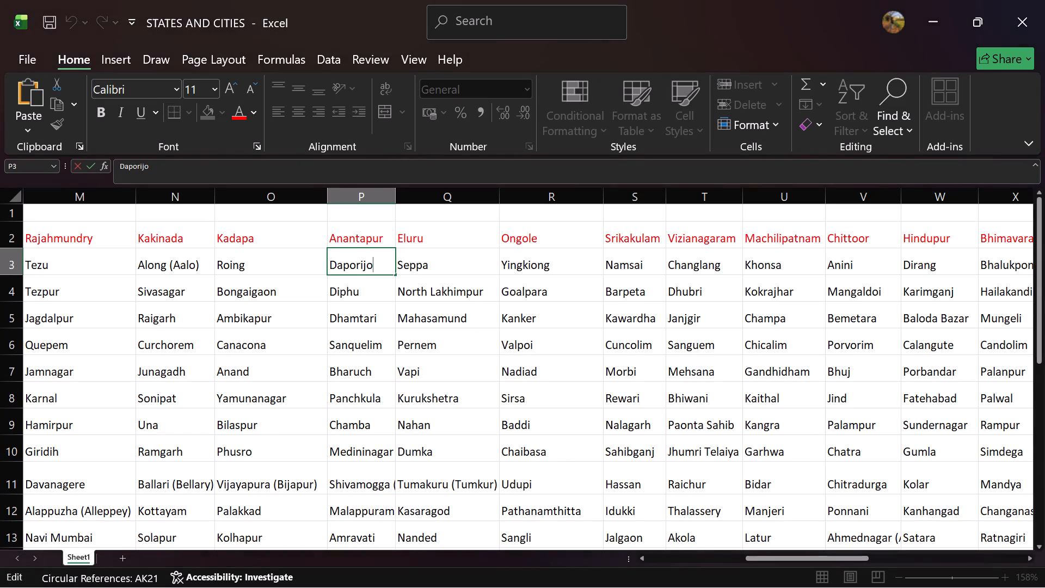
{"action": "key", "text": "alt+Tab"}
{"action": "key", "text": "Return"}
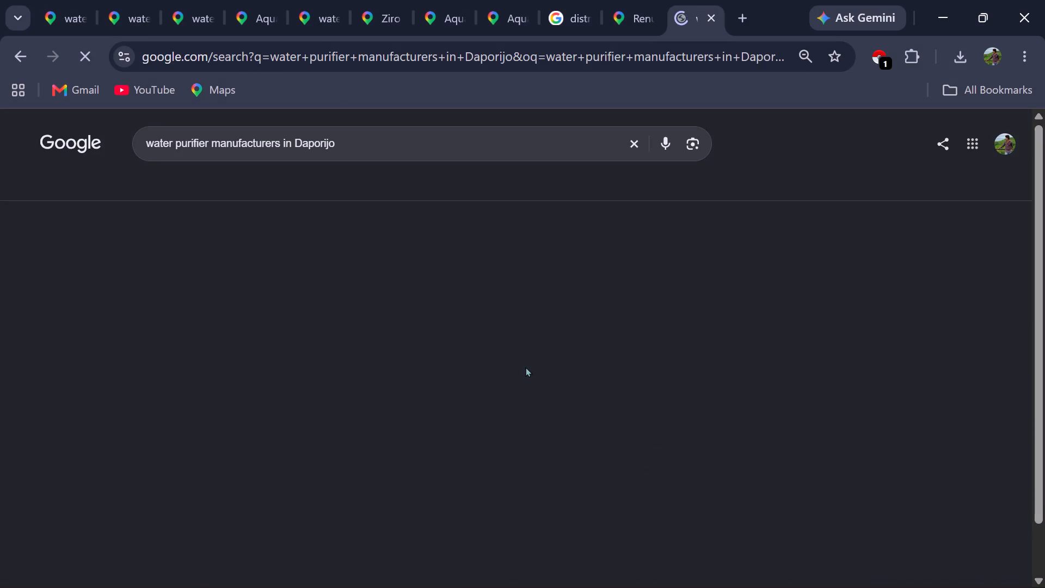
{"action": "left_click", "coordinate": [279, 186]}
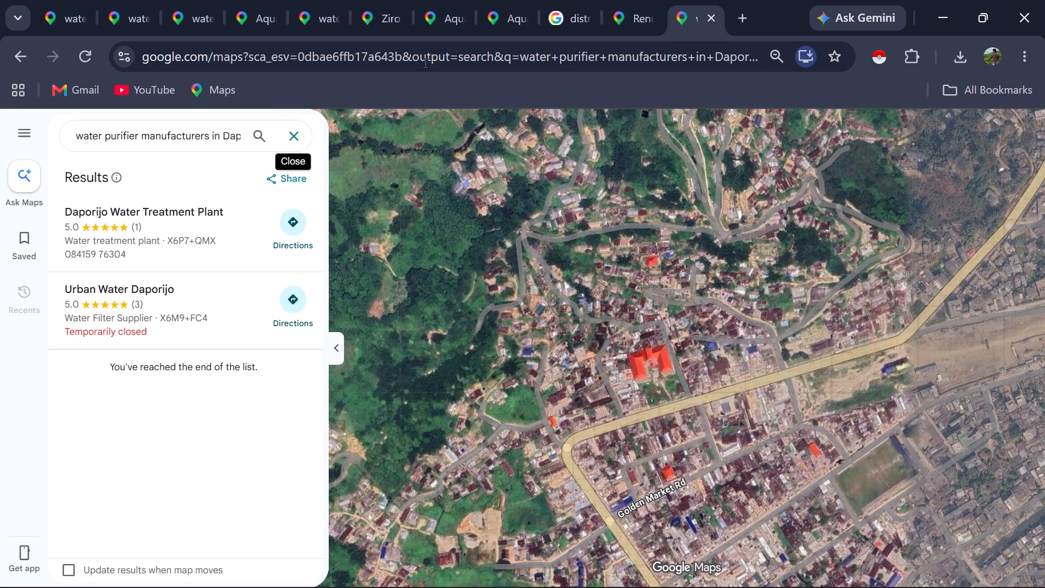
Open another browser tab, copy the city name Seppa from the STATES AND CITIES workbook in Excel, and return to Chrome.
{"action": "left_click", "coordinate": [739, 10]}
{"action": "key", "text": "alt+Tab"}
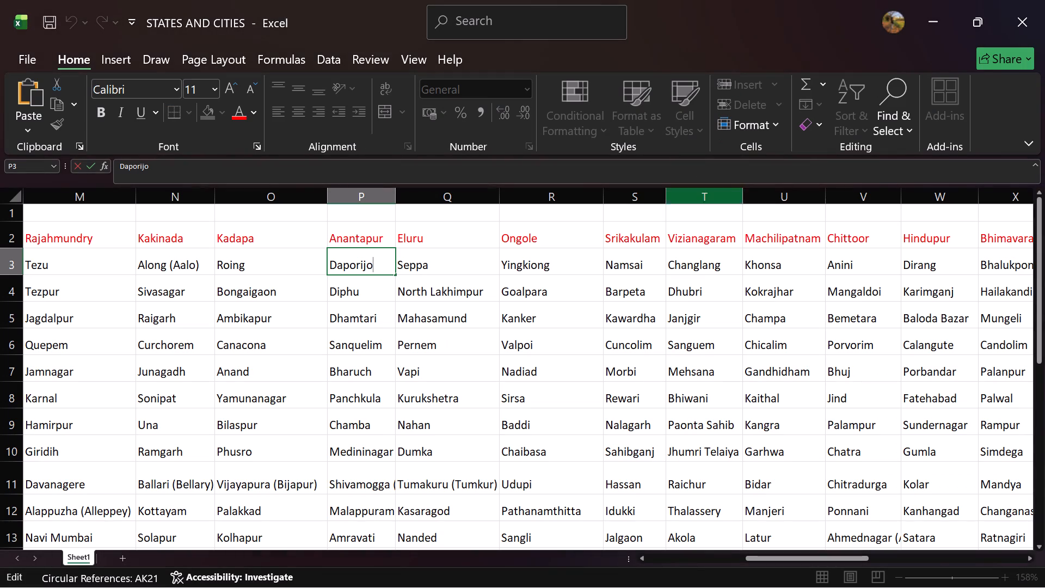
{"action": "double_click", "coordinate": [451, 267]}
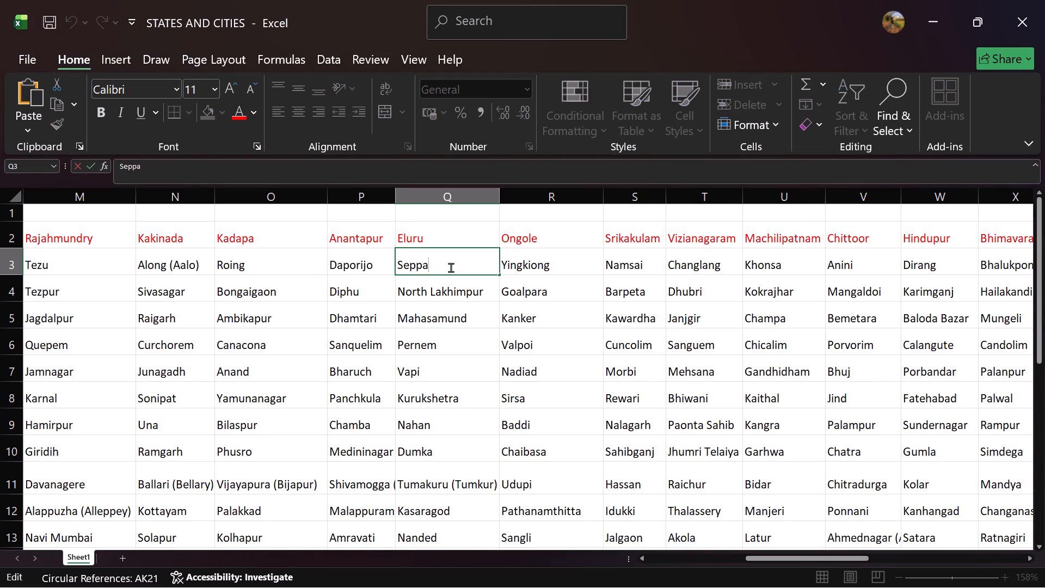
{"action": "key", "text": "ctrl+a"}
{"action": "key", "text": "ctrl+c"}
{"action": "key", "text": "alt+Tab"}
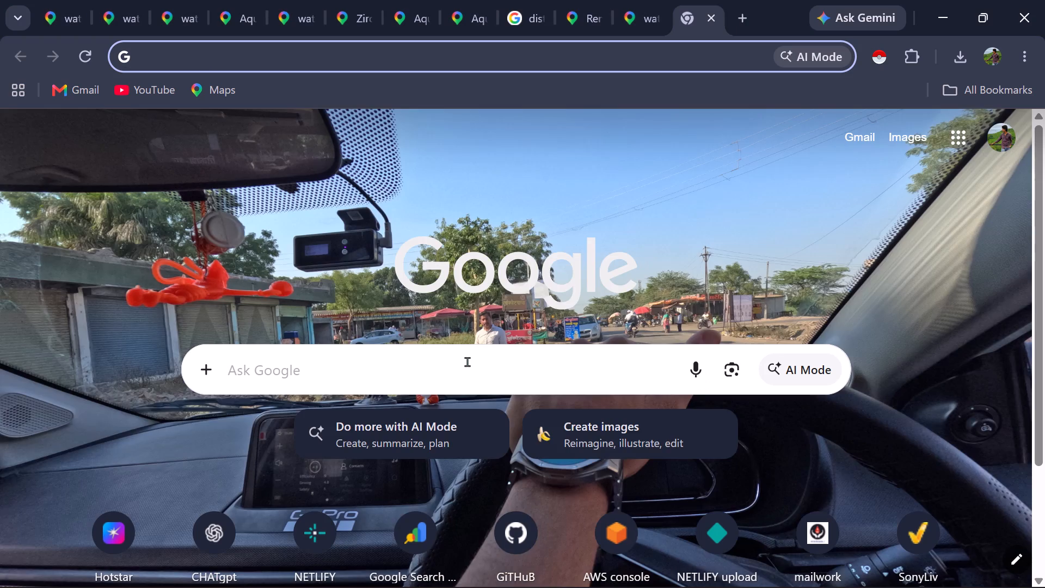
Search Google for "water purifier manufacturers in Seppa", open the results in Google Maps and reload the page.
{"action": "left_click", "coordinate": [467, 362]}
{"action": "type", "text": "wa"}
{"action": "key", "text": "Tab"}
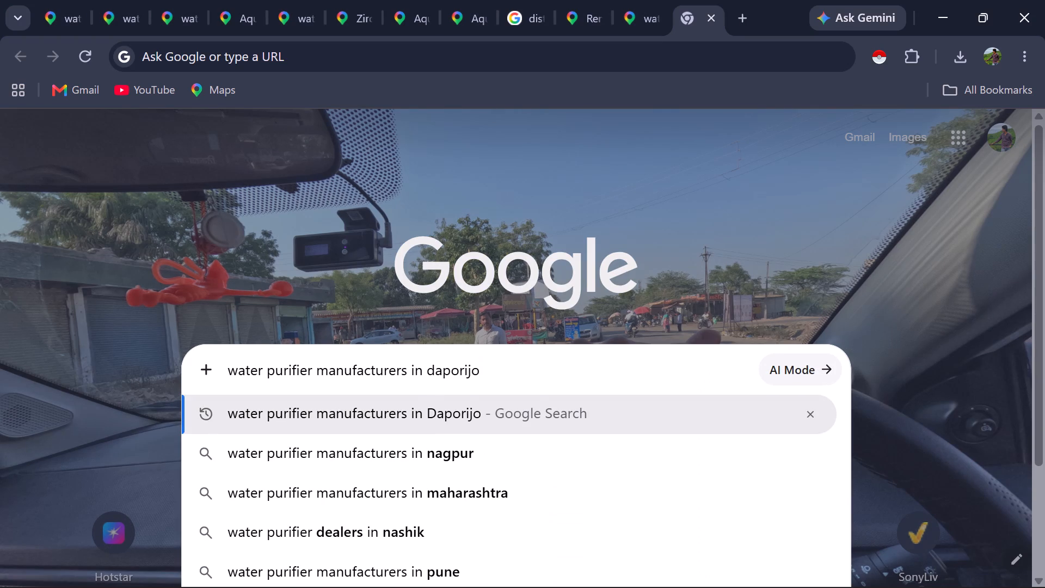
{"action": "key", "text": "shift+Left"}
{"action": "key", "text": "shift+Left"}
{"action": "key", "text": "shift+Left"}
{"action": "key", "text": "shift+Left"}
{"action": "key", "text": "shift+Left"}
{"action": "key", "text": "shift+Left"}
{"action": "key", "text": "shift+Left"}
{"action": "key", "text": "shift+Left"}
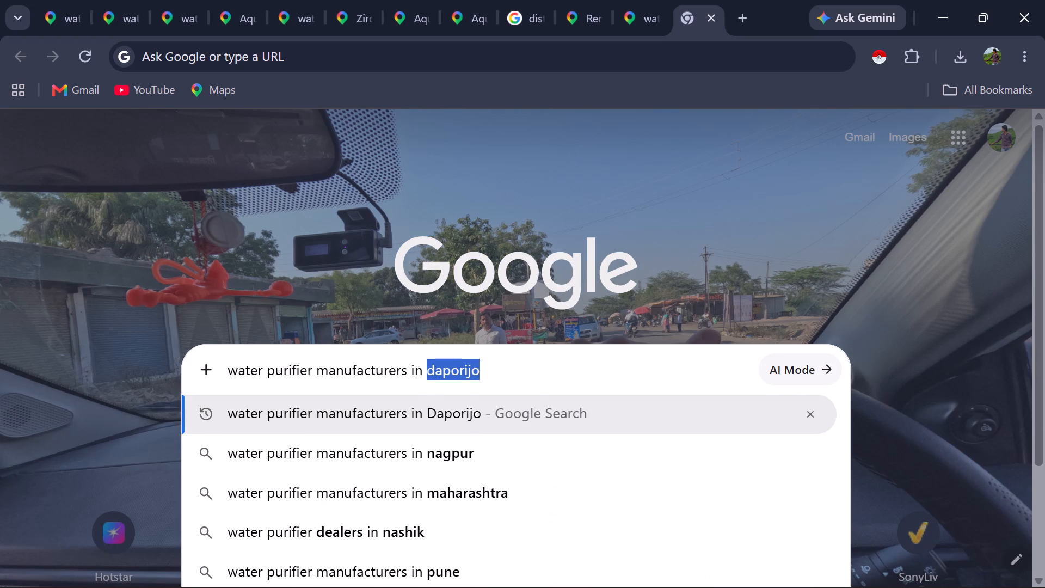
{"action": "key", "text": "ctrl+v"}
{"action": "key", "text": "Return"}
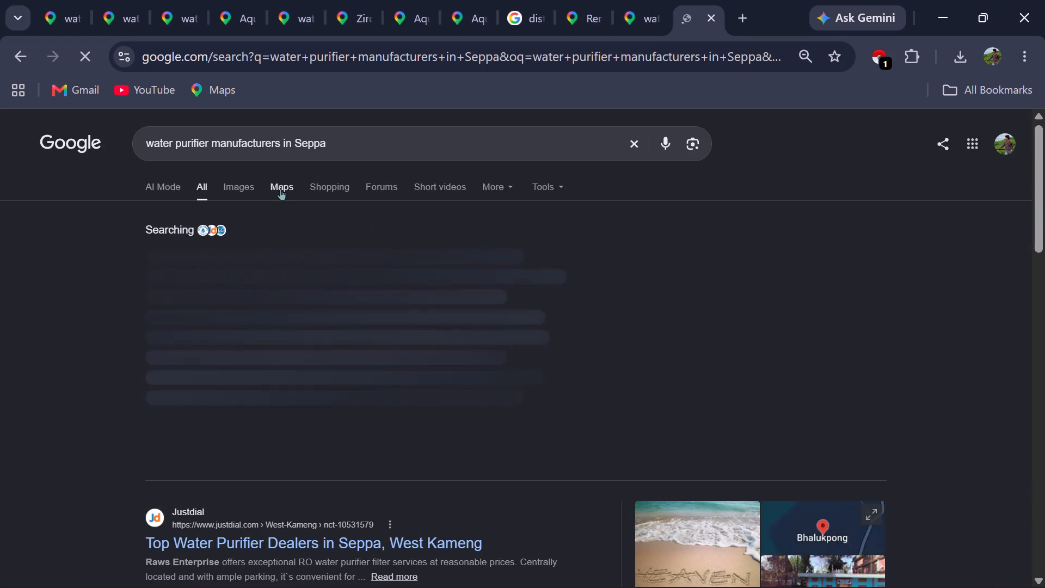
{"action": "left_click", "coordinate": [280, 189]}
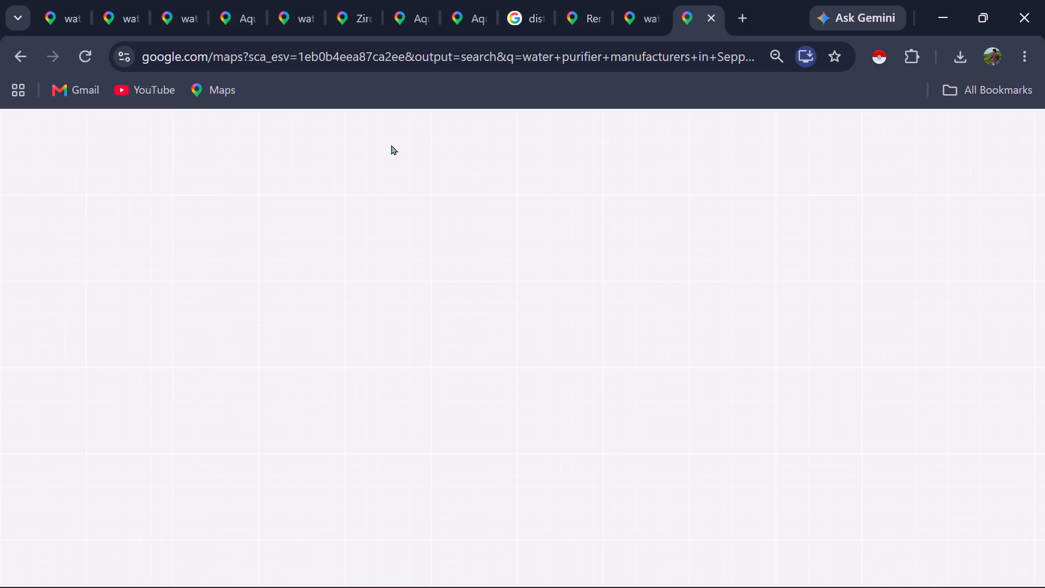
{"action": "key", "text": "ctrl+r"}
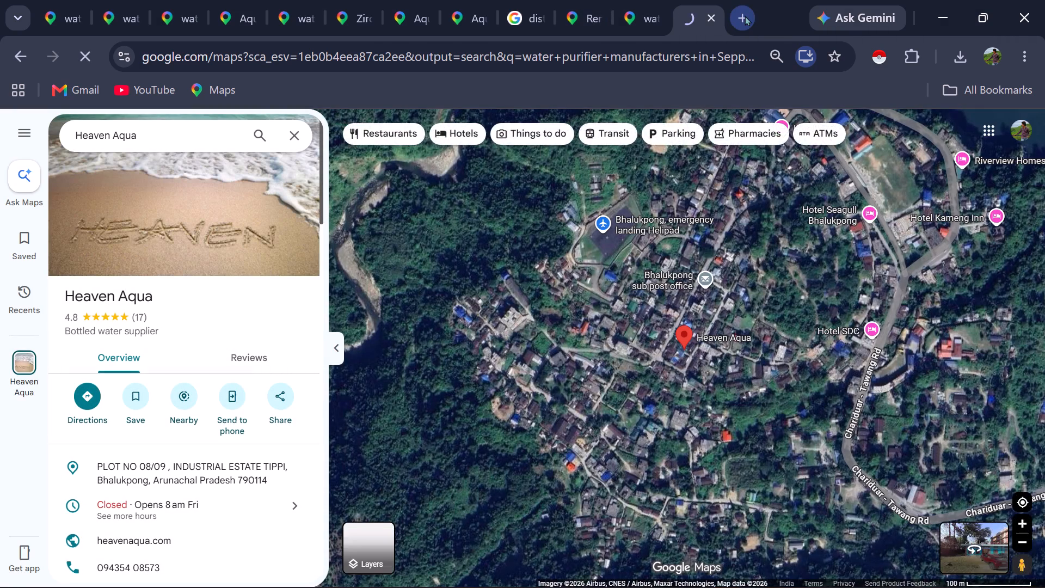
Open another browser tab, copy the city name Yingkiong from the STATES AND CITIES workbook in Excel, and return to Chrome.
{"action": "key", "text": "ctrl+t"}
{"action": "key", "text": "alt+Tab"}
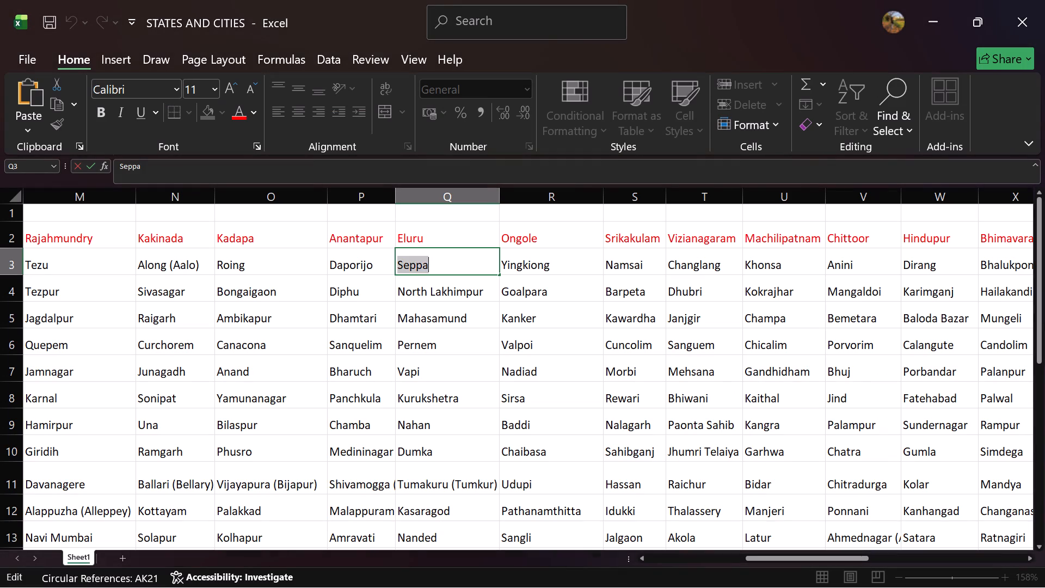
{"action": "double_click", "coordinate": [578, 268]}
{"action": "key", "text": "ctrl+a"}
{"action": "key", "text": "ctrl+c"}
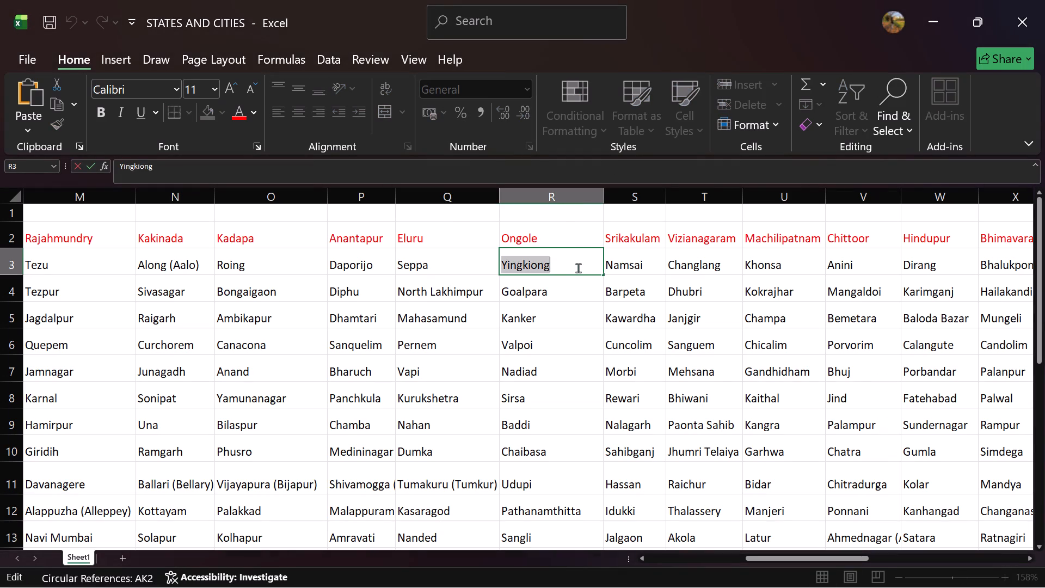
{"action": "key", "text": "alt+Tab"}
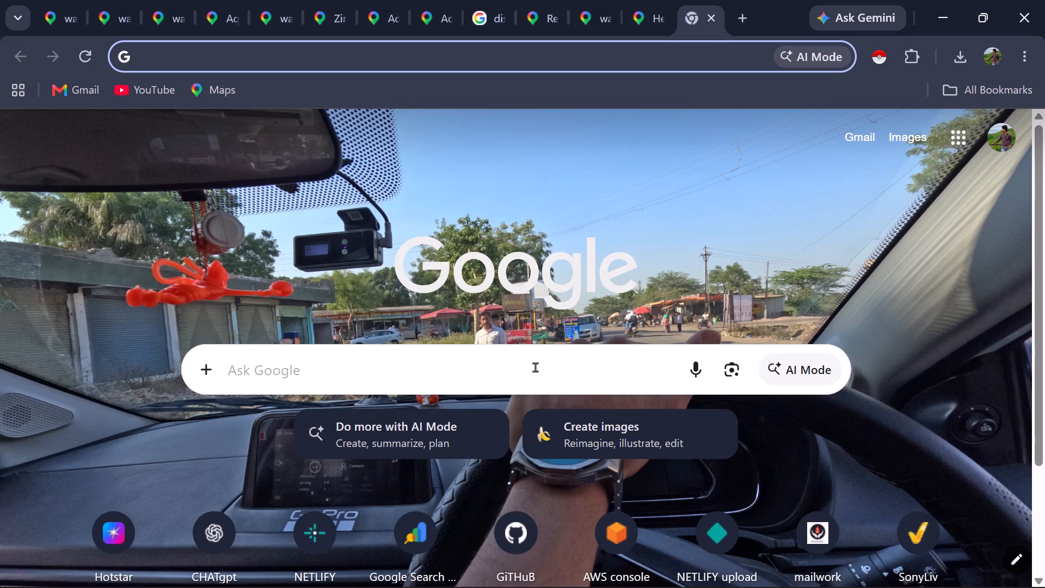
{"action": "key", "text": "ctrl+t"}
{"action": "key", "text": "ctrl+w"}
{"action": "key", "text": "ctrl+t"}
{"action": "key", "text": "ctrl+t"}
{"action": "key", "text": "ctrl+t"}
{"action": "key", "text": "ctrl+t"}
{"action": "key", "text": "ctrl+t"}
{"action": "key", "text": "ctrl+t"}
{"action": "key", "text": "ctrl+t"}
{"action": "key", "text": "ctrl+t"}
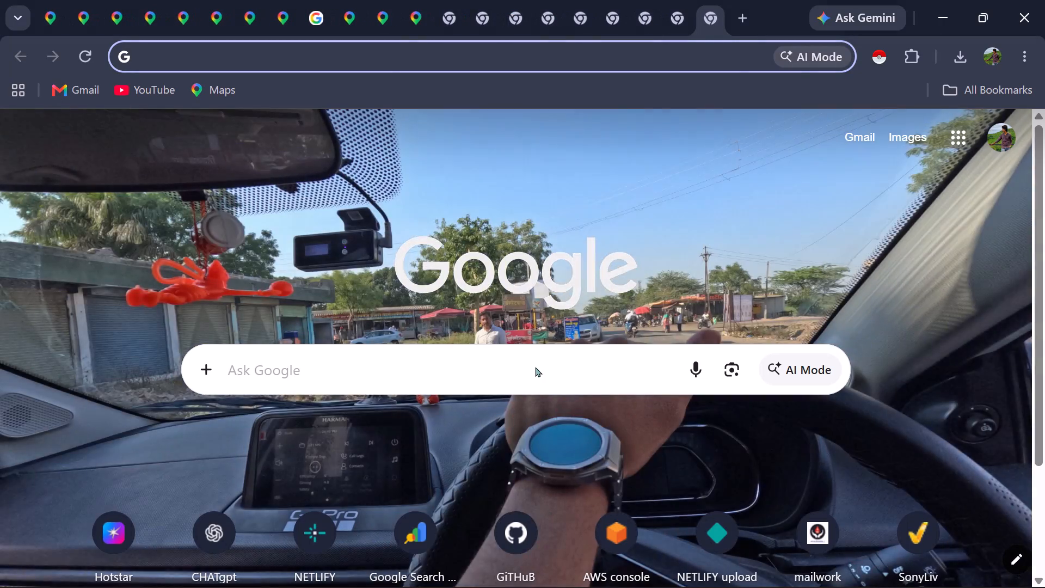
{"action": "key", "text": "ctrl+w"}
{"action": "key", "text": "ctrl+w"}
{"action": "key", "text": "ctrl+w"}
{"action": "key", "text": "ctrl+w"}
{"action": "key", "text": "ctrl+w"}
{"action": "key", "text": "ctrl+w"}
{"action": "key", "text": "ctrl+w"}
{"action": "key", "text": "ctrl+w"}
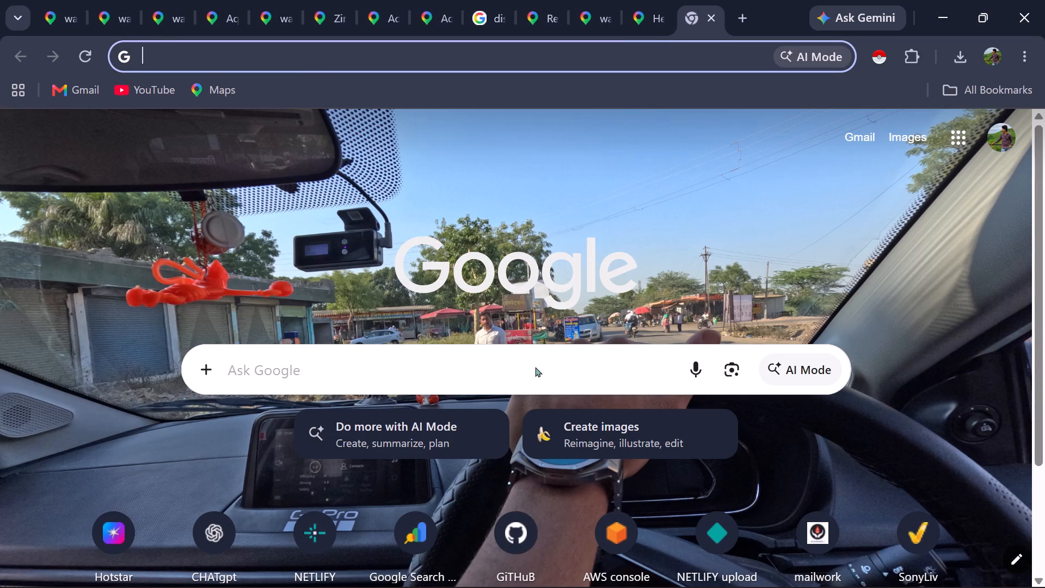
Search Google for "water purifier manufacturers in Yingkiong" in the new tab.
{"action": "left_click", "coordinate": [464, 378]}
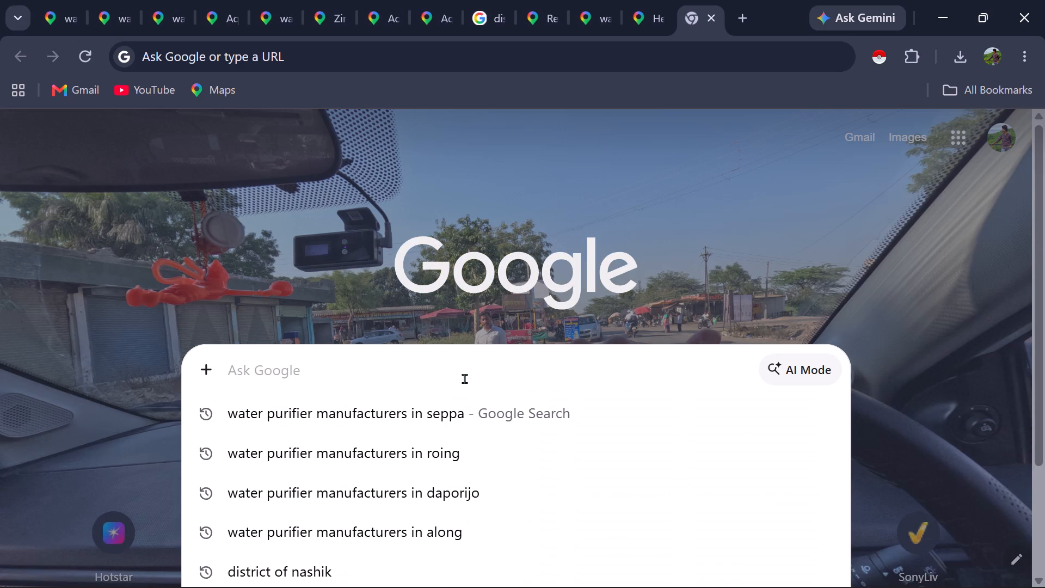
{"action": "type", "text": "war"}
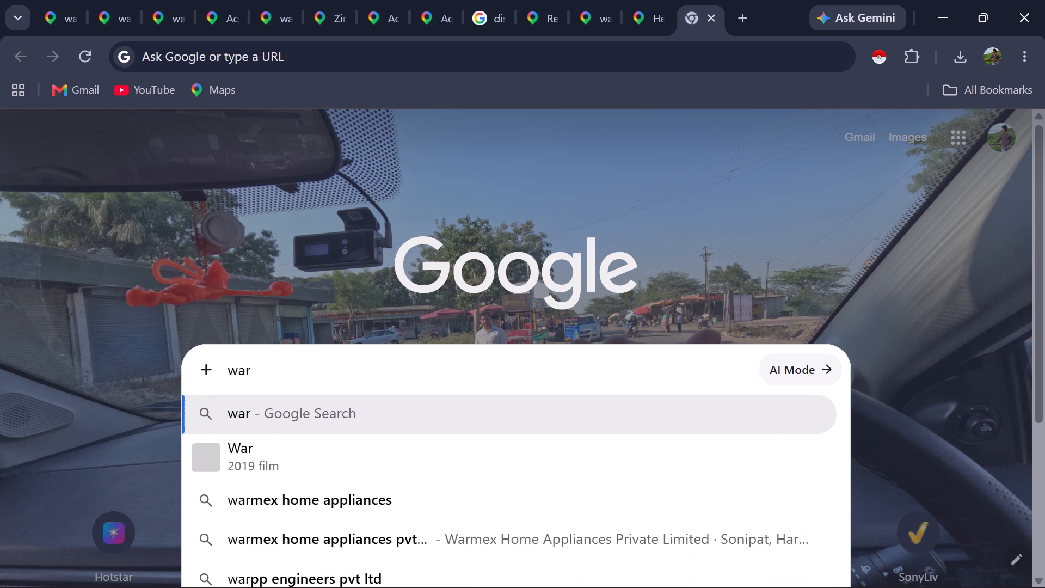
{"action": "key", "text": "BackSpace"}
{"action": "key", "text": "t"}
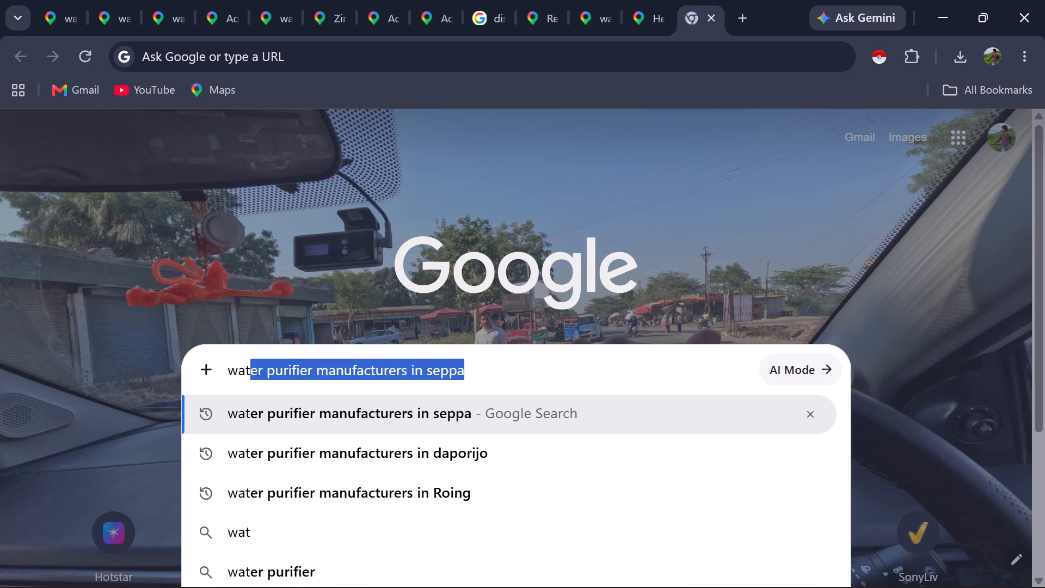
{"action": "key", "text": "Tab"}
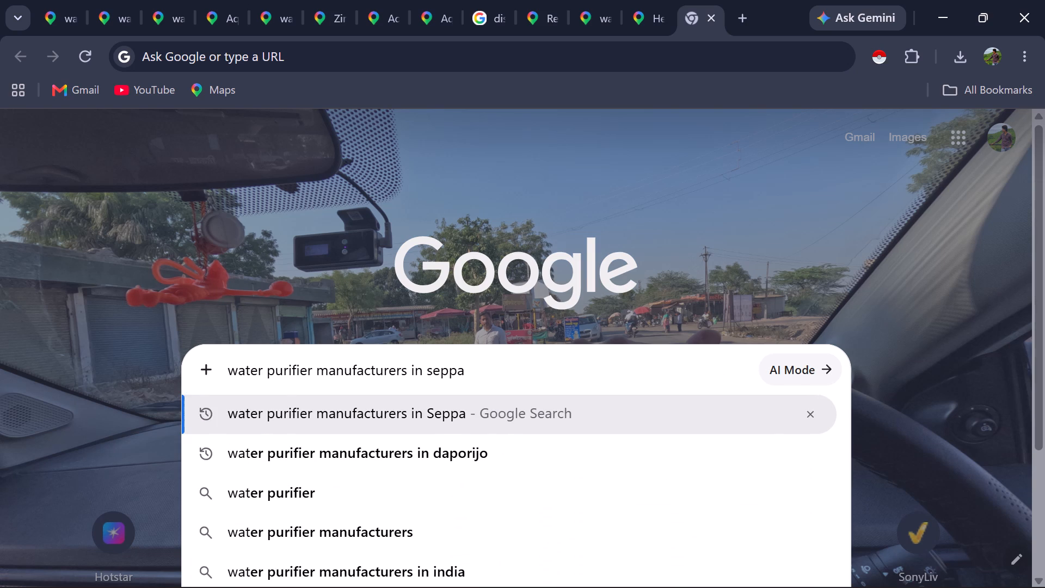
{"action": "key", "text": "shift+Left"}
{"action": "key", "text": "shift+Left"}
{"action": "key", "text": "shift+Left"}
{"action": "key", "text": "shift+Left"}
{"action": "key", "text": "shift+Left"}
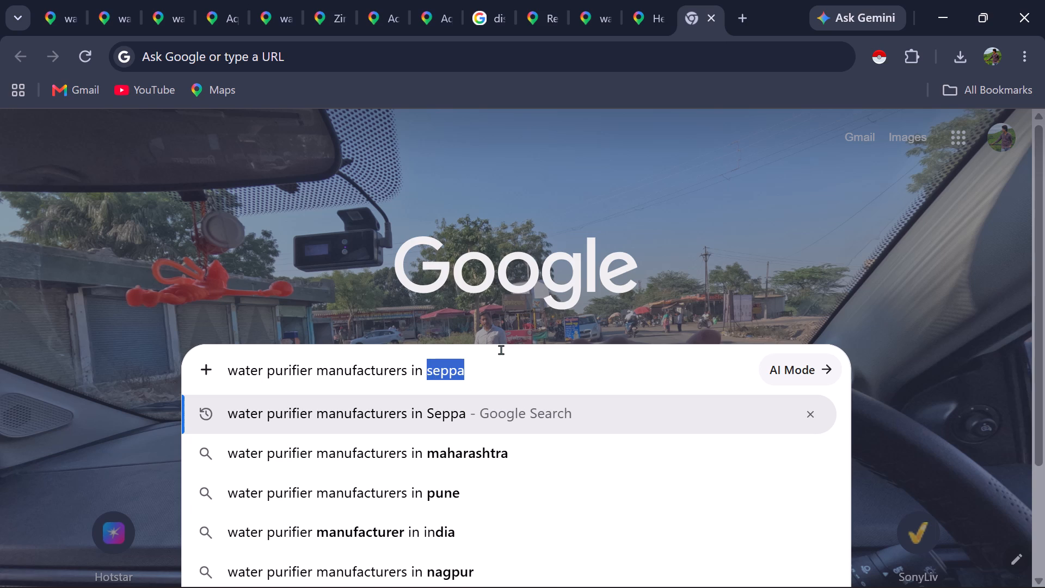
{"action": "key", "text": "ctrl+v"}
{"action": "key", "text": "Return"}
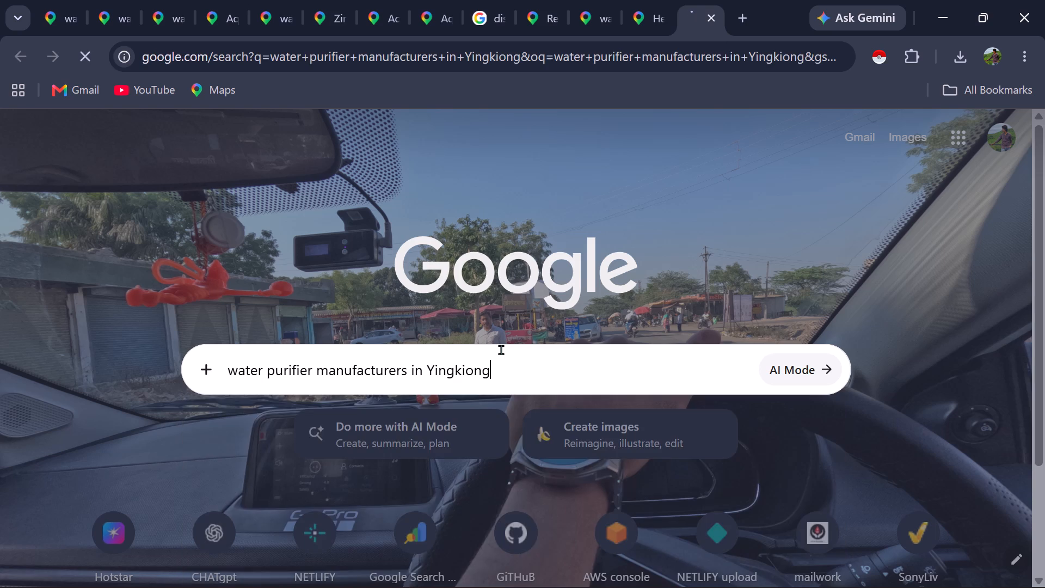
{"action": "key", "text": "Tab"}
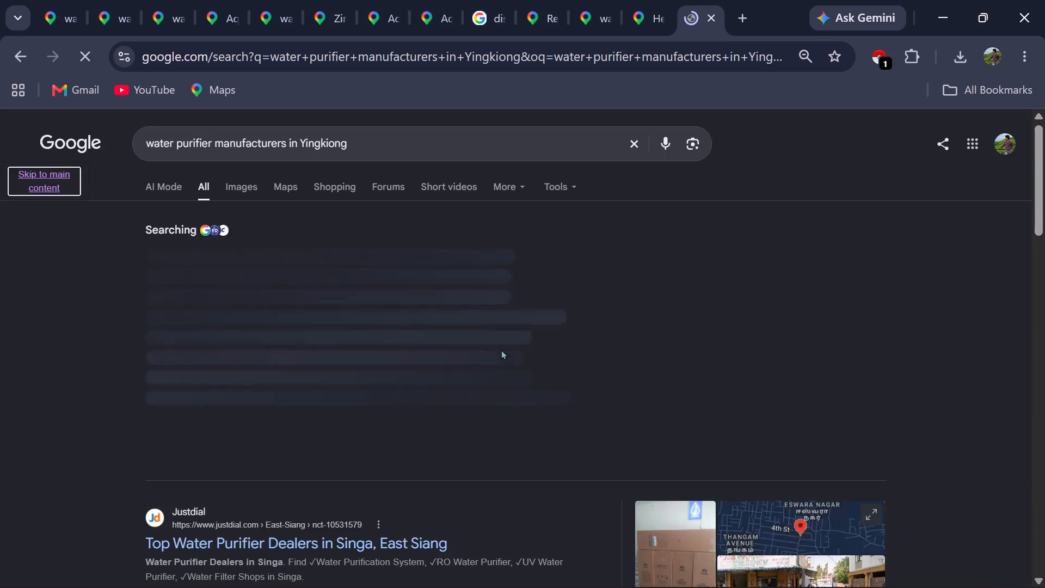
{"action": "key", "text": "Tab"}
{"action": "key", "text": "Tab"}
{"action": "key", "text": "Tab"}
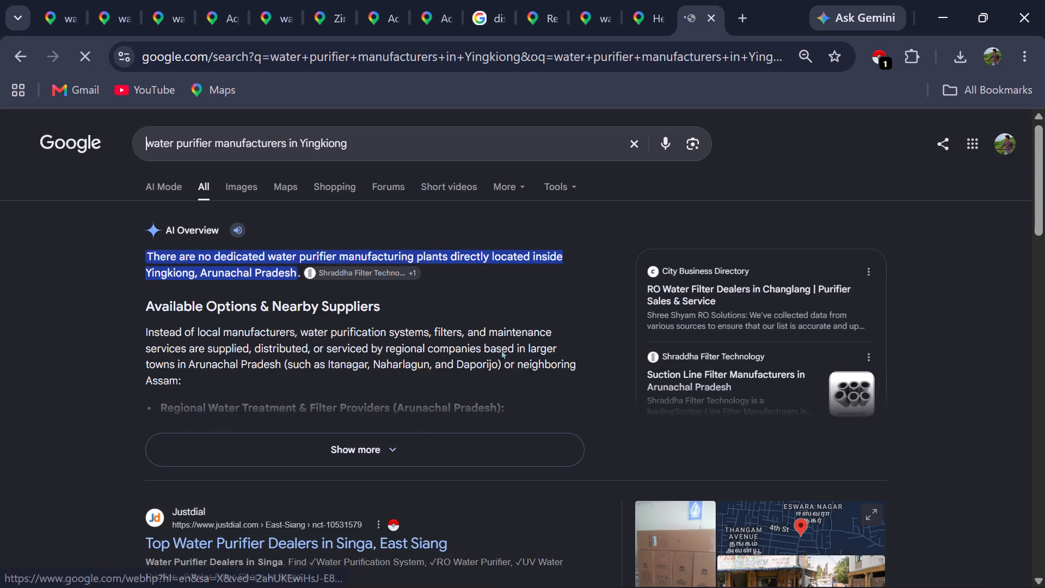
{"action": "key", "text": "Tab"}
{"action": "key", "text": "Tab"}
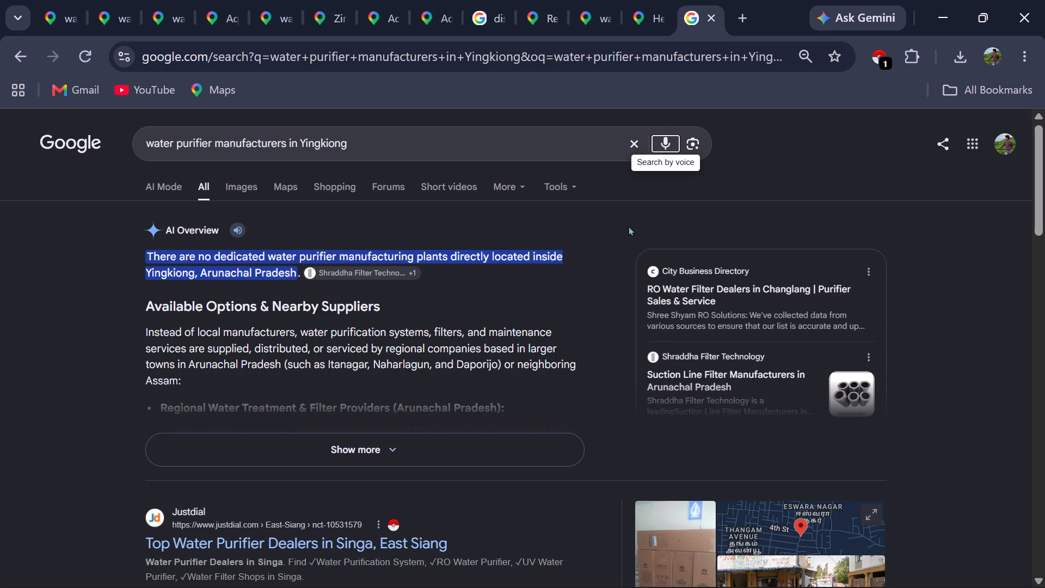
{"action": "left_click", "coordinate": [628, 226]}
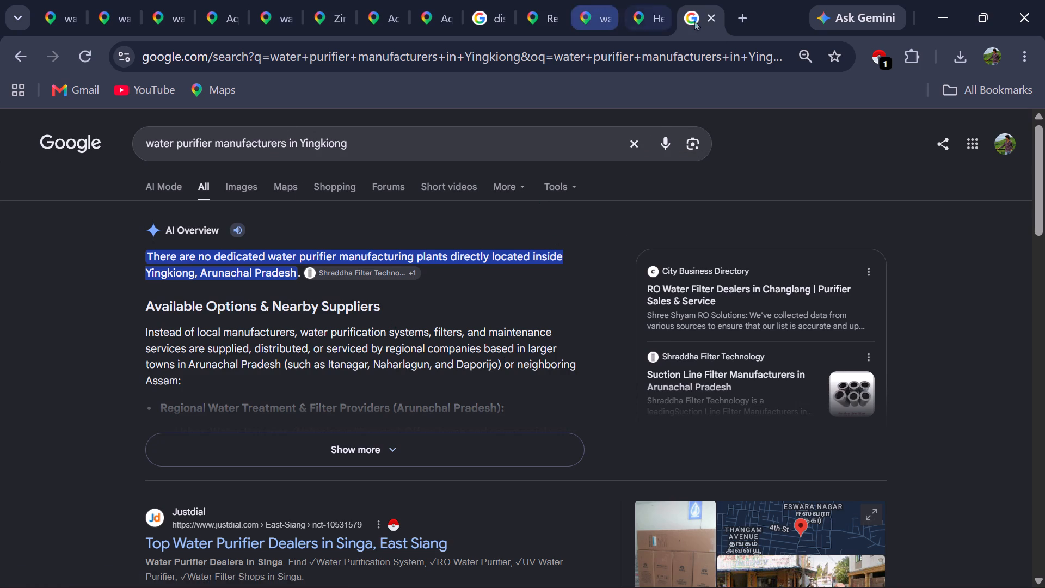
Open another browser tab, copy the city name Namsai from the STATES AND CITIES workbook in Excel, and return to Chrome.
{"action": "key", "text": "ctrl+t"}
{"action": "key", "text": "alt+Tab"}
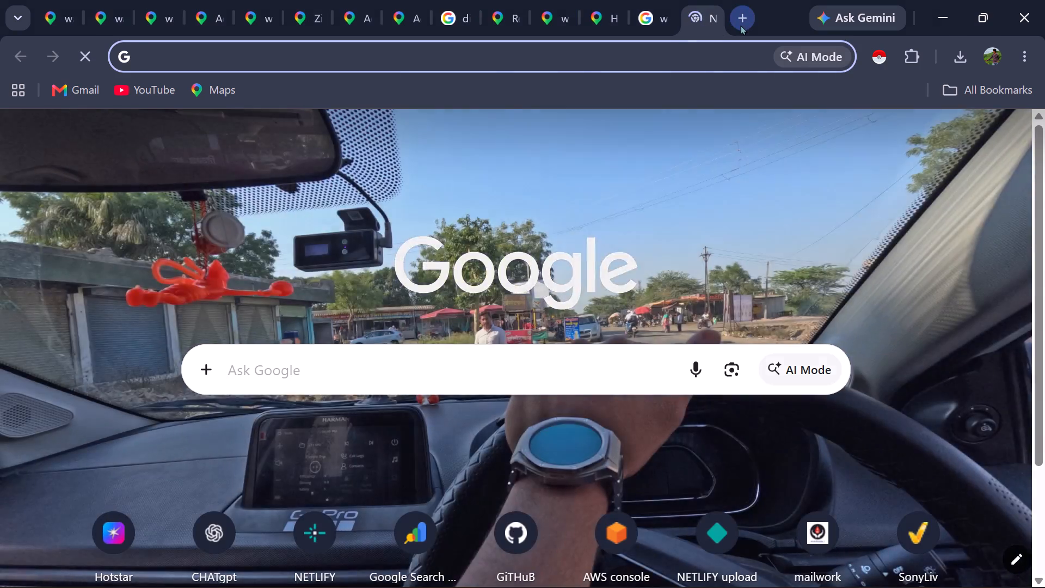
{"action": "double_click", "coordinate": [653, 255]}
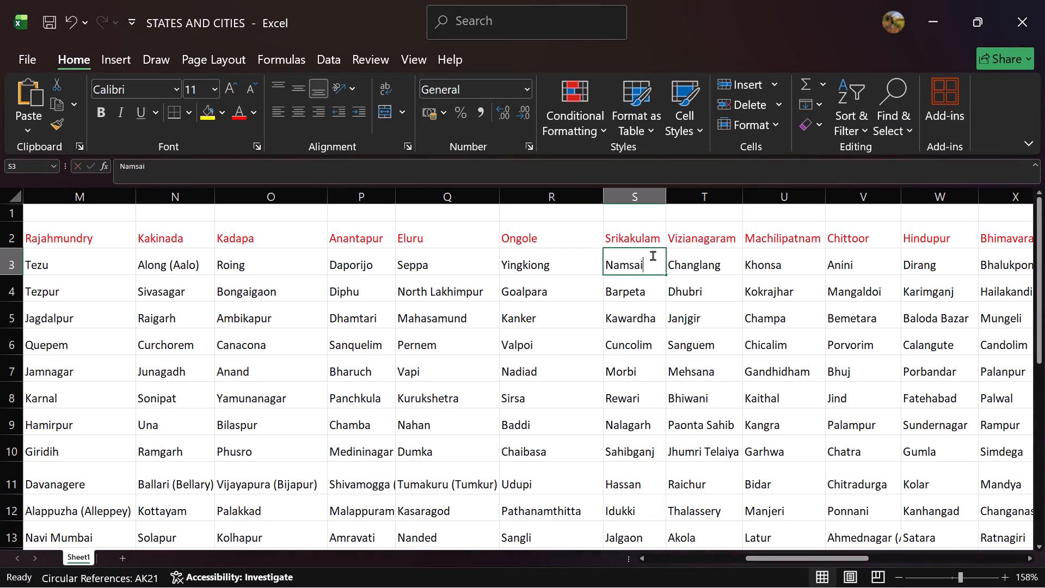
{"action": "key", "text": "ctrl+a"}
{"action": "key", "text": "ctrl+c"}
{"action": "key", "text": "alt+Tab"}
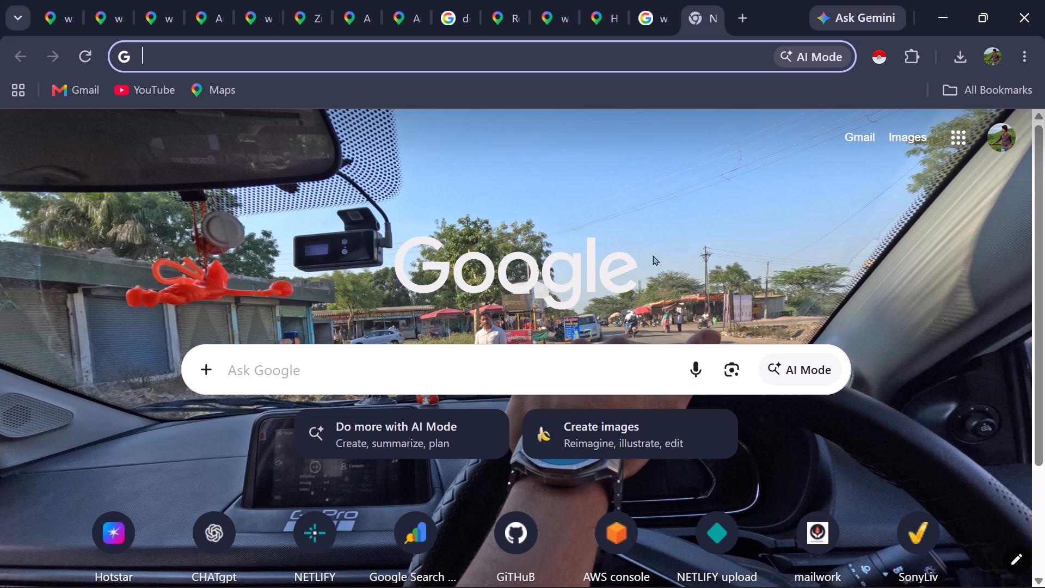
Replace the blank tab with a fresh one, search Google for "water purifier manufacturers in Namsai" and open the results in Google Maps.
{"action": "key", "text": "ctrl+w"}
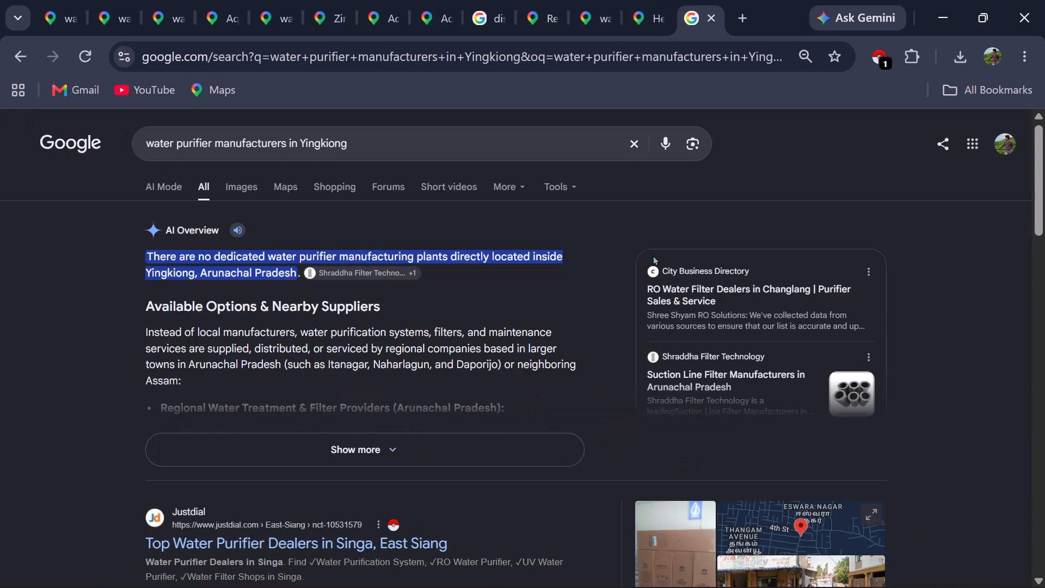
{"action": "key", "text": "ctrl+t"}
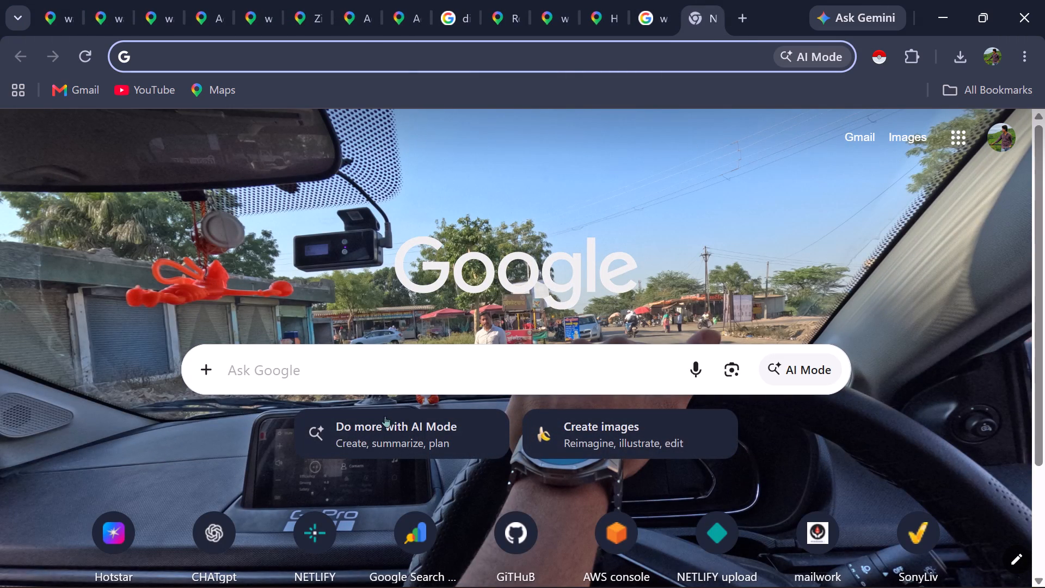
{"action": "left_click", "coordinate": [437, 384]}
{"action": "key", "text": "w"}
{"action": "type", "text": "at"}
{"action": "key", "text": "Tab"}
{"action": "key", "text": "shift+Left"}
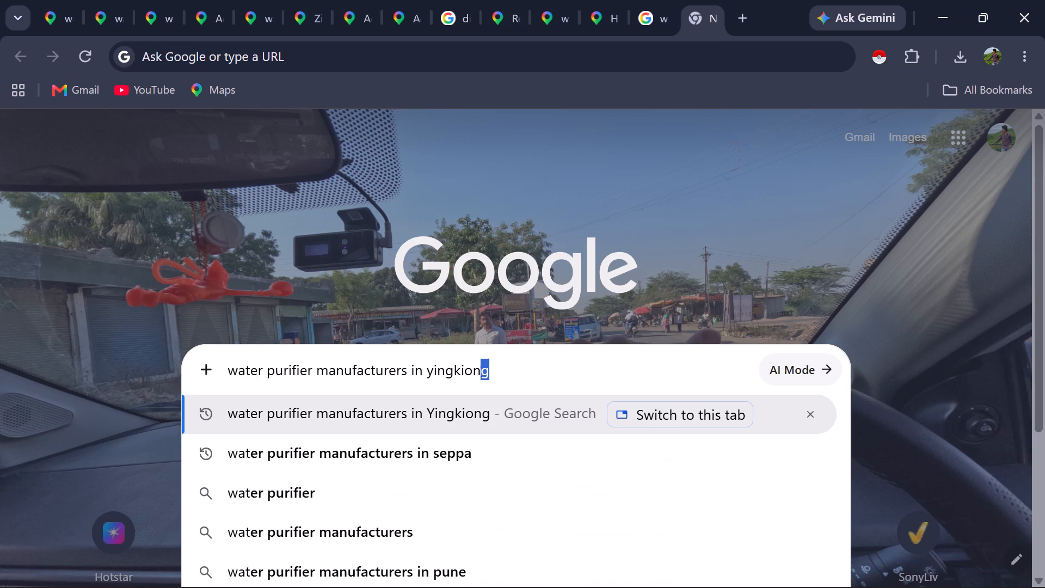
{"action": "key", "text": "shift+Left"}
{"action": "key", "text": "shift+Left"}
{"action": "key", "text": "shift+Left"}
{"action": "key", "text": "shift+Left"}
{"action": "key", "text": "shift+Left"}
{"action": "key", "text": "shift+Left"}
{"action": "key", "text": "shift+Left"}
{"action": "key", "text": "shift+Left"}
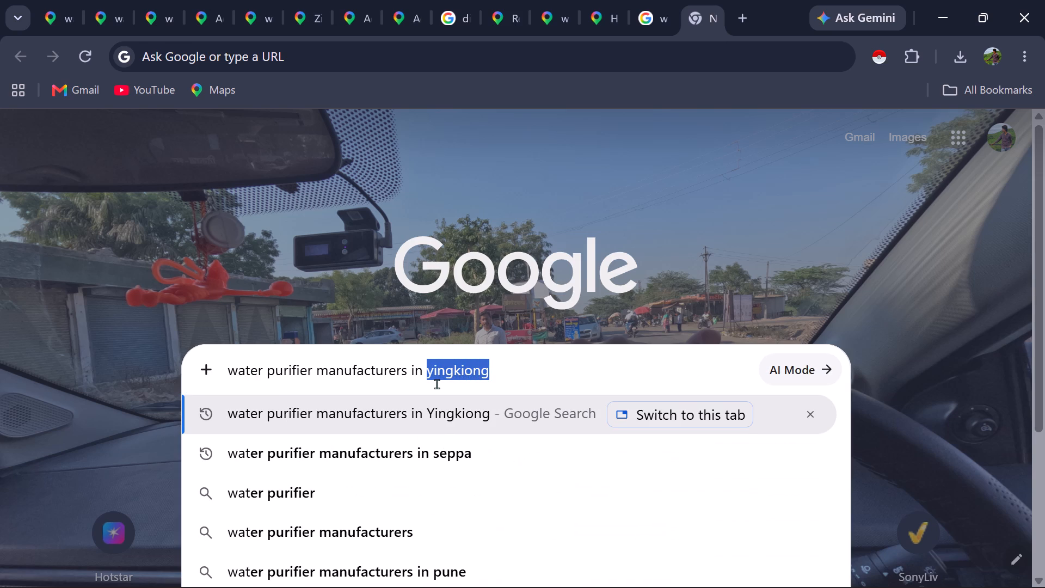
{"action": "key", "text": "ctrl+v"}
{"action": "key", "text": "Return"}
{"action": "key", "text": "alt+Tab"}
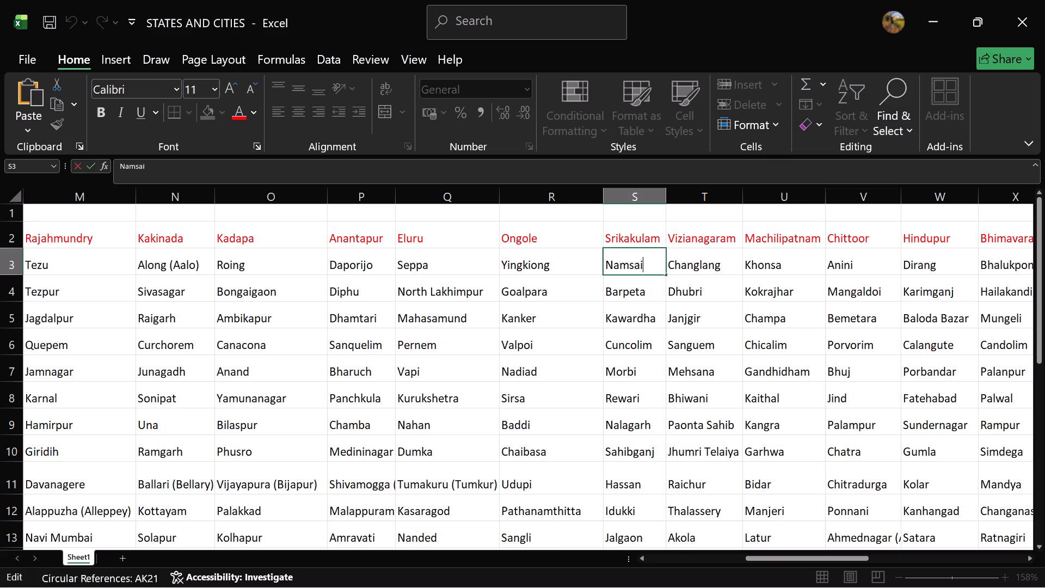
{"action": "key", "text": "alt+Tab"}
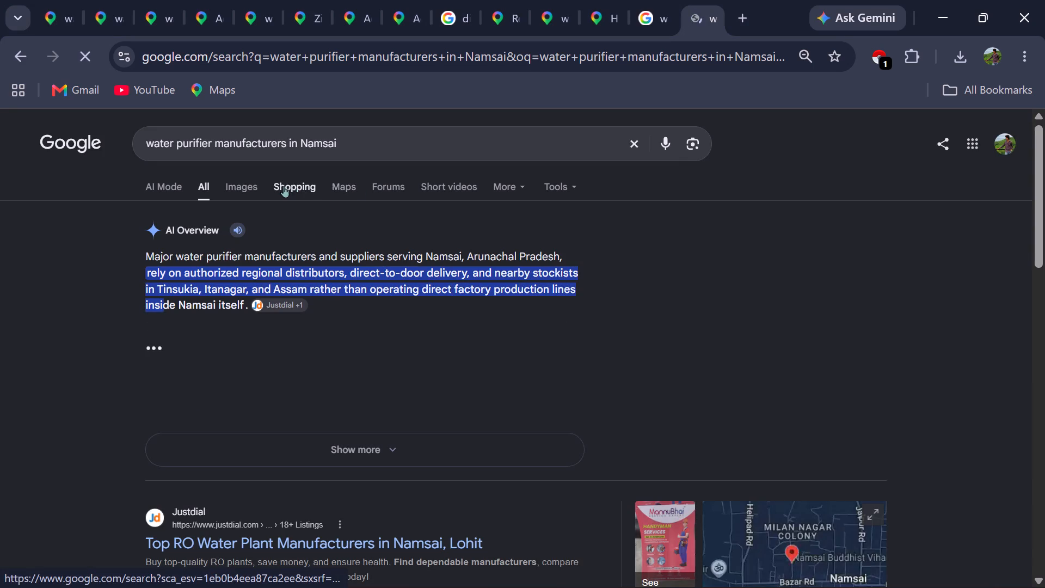
{"action": "left_click", "coordinate": [334, 185]}
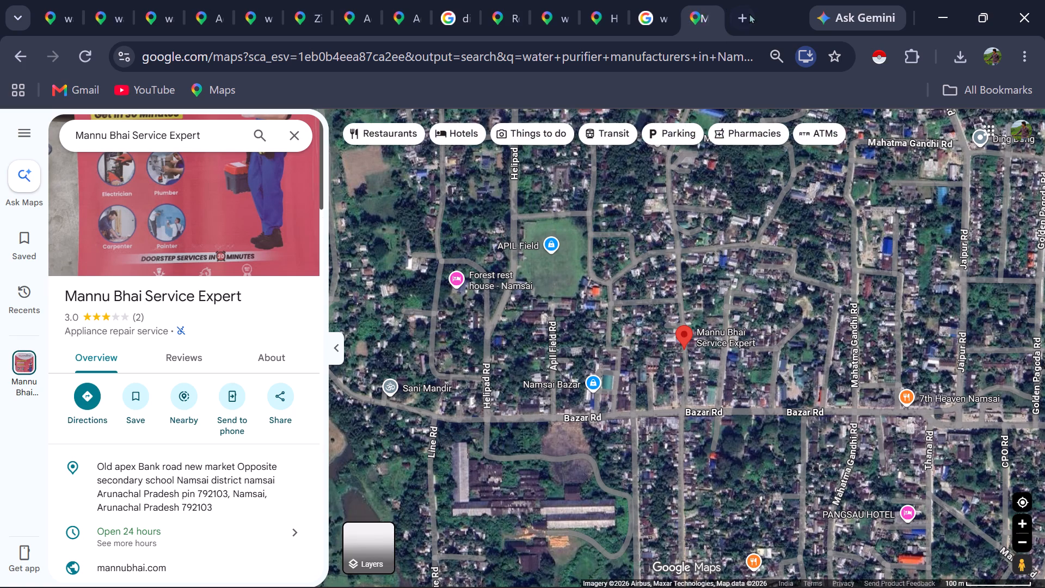
Open another browser tab, copy the city name Changlang from the STATES AND CITIES workbook in Excel, and return to Chrome.
{"action": "left_click", "coordinate": [747, 12]}
{"action": "key", "text": "alt+Tab"}
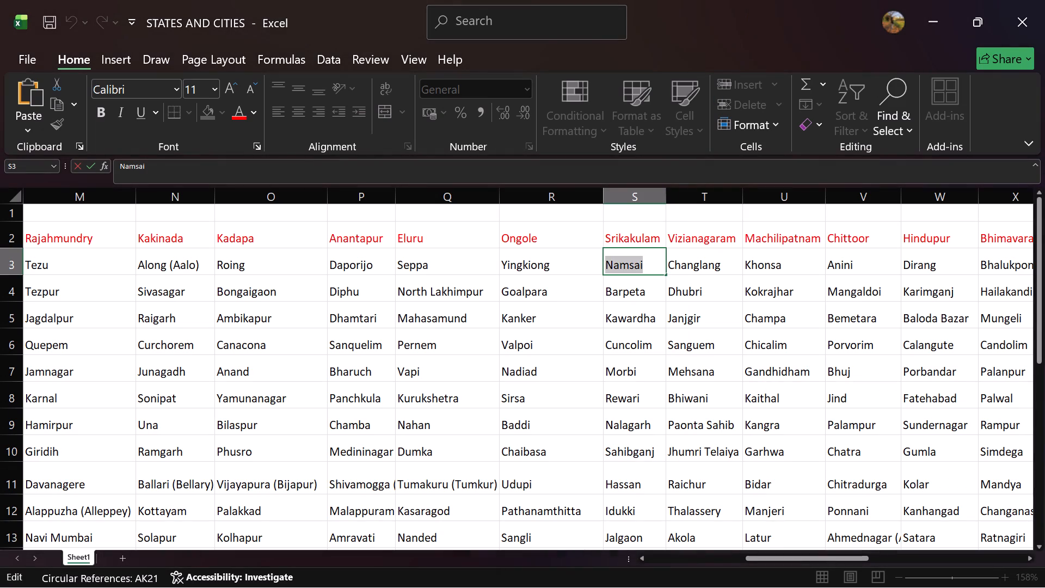
{"action": "triple_click", "coordinate": [717, 265]}
{"action": "key", "text": "ctrl+a"}
{"action": "key", "text": "ctrl+c"}
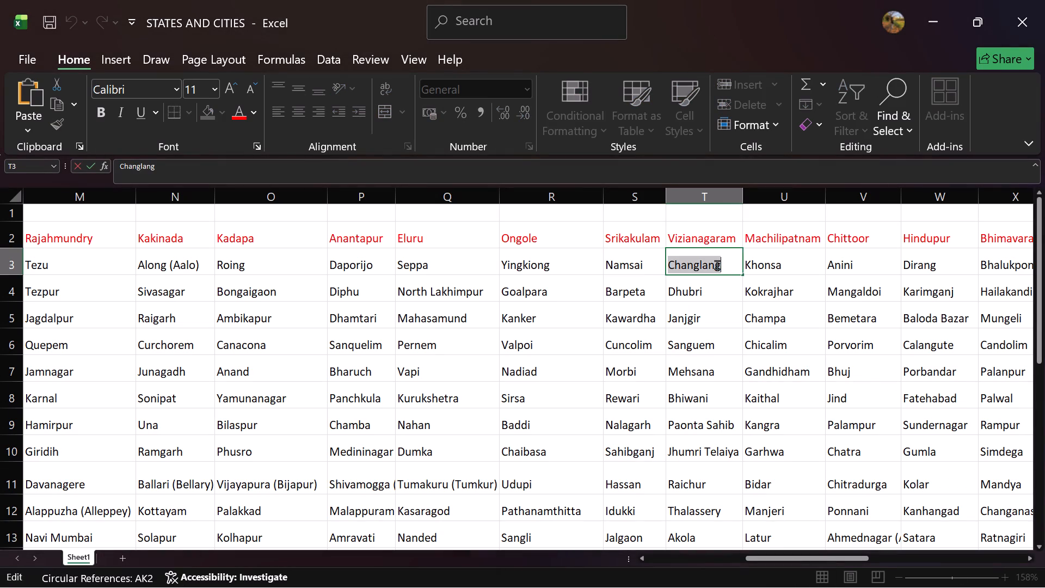
{"action": "key", "text": "alt+Tab"}
Search Google for "water purifier manufacturers in Changlang" and open the results in Google Maps.
{"action": "left_click", "coordinate": [622, 362]}
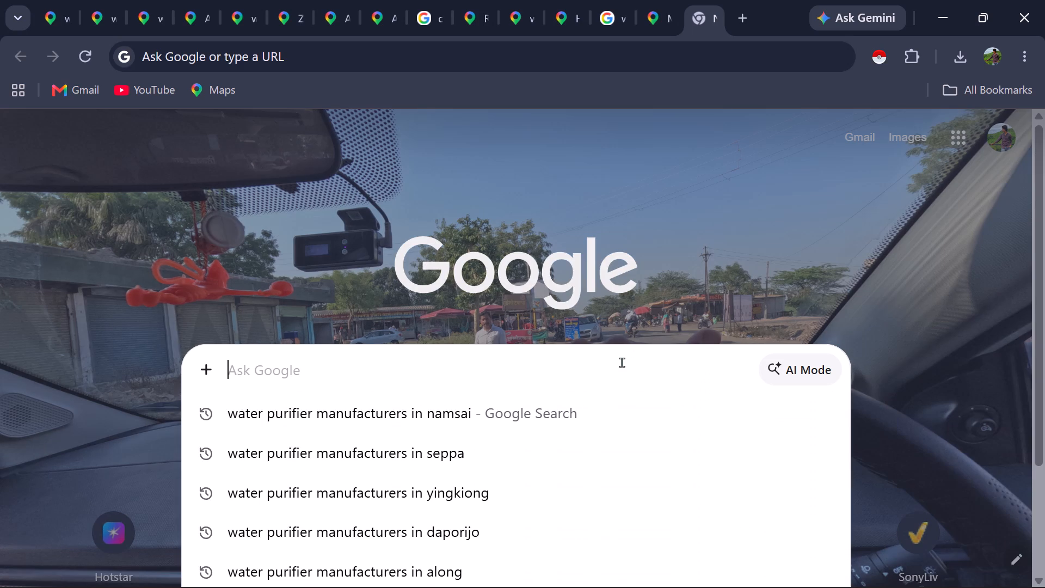
{"action": "type", "text": "wa"}
{"action": "key", "text": "Tab"}
{"action": "key", "text": "shift+Left"}
{"action": "key", "text": "shift+Left"}
{"action": "key", "text": "shift+Left"}
{"action": "key", "text": "shift+Left"}
{"action": "key", "text": "shift+Left"}
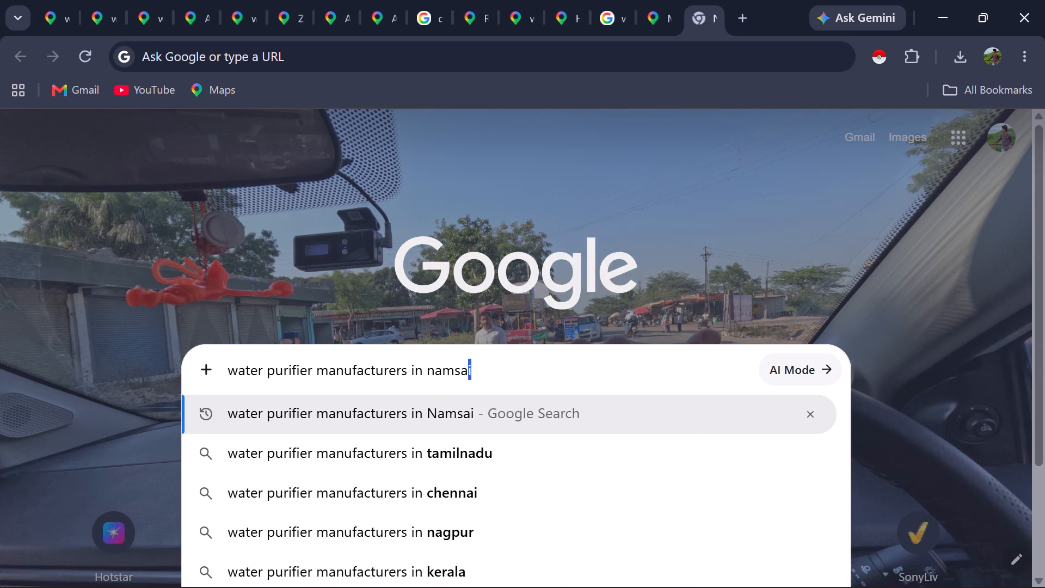
{"action": "key", "text": "shift+Left"}
{"action": "key", "text": "ctrl+v"}
{"action": "key", "text": "Return"}
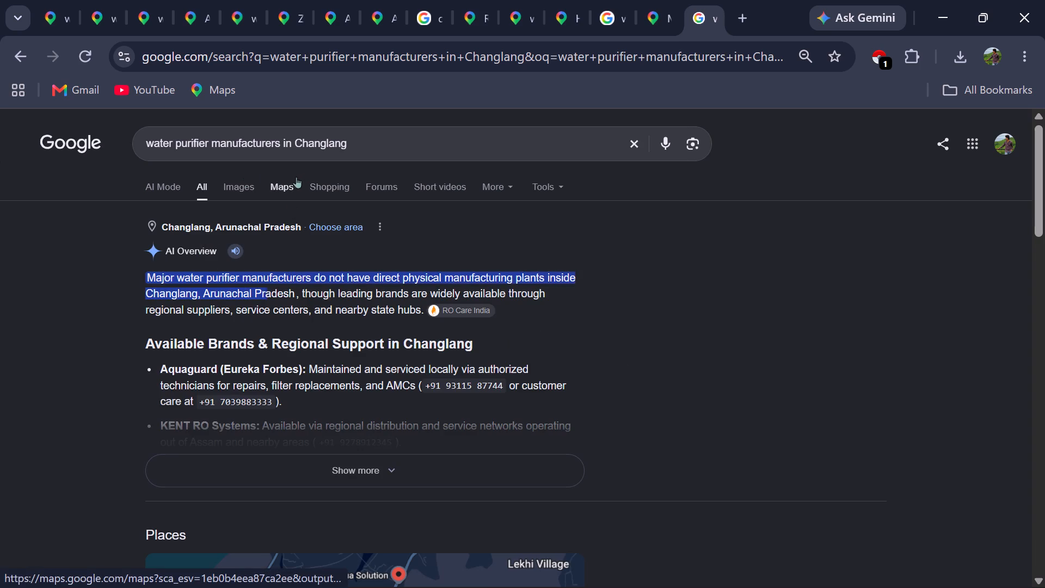
{"action": "left_click", "coordinate": [281, 183]}
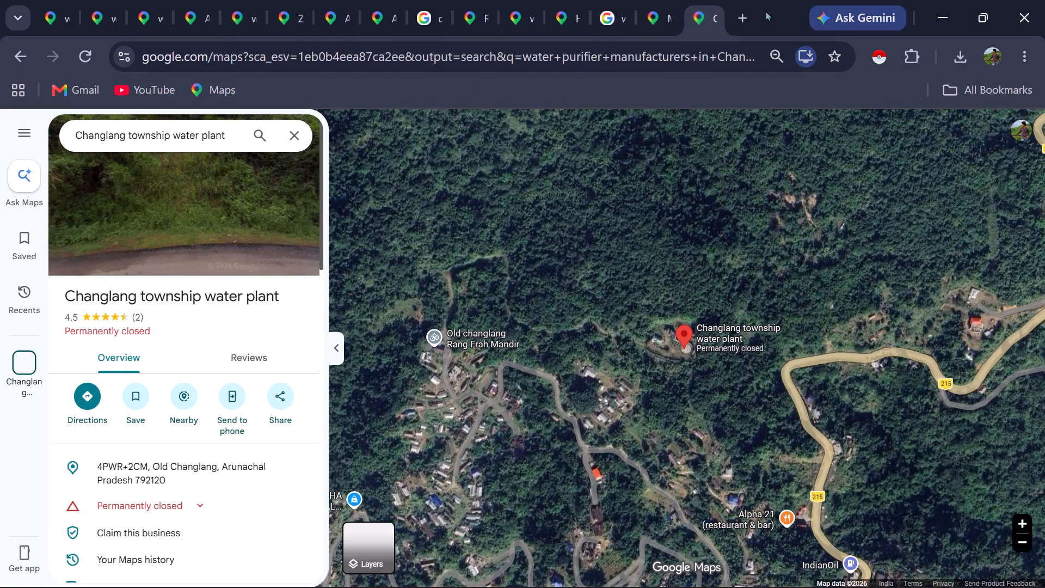
Open another browser tab, copy the city name Khonsa from the STATES AND CITIES workbook in Excel, and return to Chrome.
{"action": "left_click", "coordinate": [748, 14]}
{"action": "key", "text": "alt+Tab"}
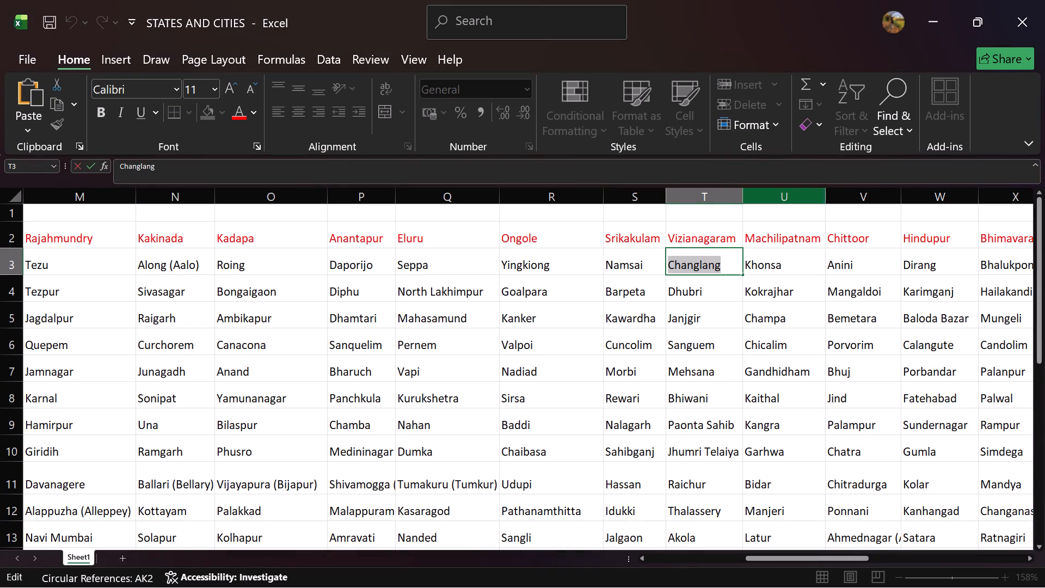
{"action": "double_click", "coordinate": [797, 261]}
{"action": "key", "text": "ctrl+a"}
{"action": "key", "text": "ctrl+c"}
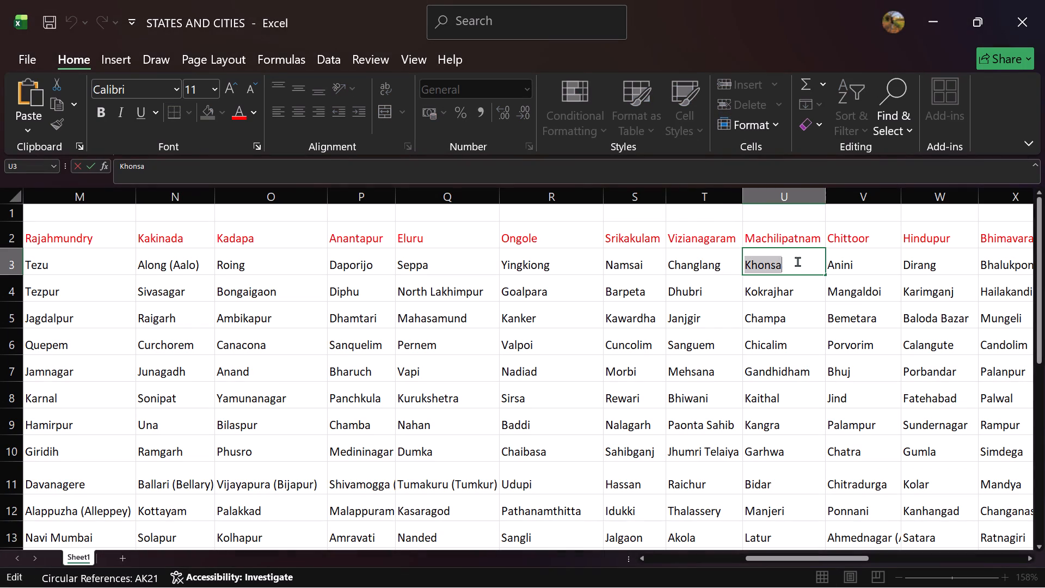
{"action": "key", "text": "alt+Tab"}
Search Google for "water purifier manufacturers in Khonsa" and open the results in Google Maps.
{"action": "left_click", "coordinate": [581, 365]}
{"action": "type", "text": "water"}
{"action": "key", "text": "Tab"}
{"action": "key", "text": "shift+Left"}
{"action": "key", "text": "shift+Left"}
{"action": "key", "text": "shift+Left"}
{"action": "key", "text": "shift+Left"}
{"action": "key", "text": "shift+Left"}
{"action": "key", "text": "shift+Left"}
{"action": "key", "text": "shift+Left"}
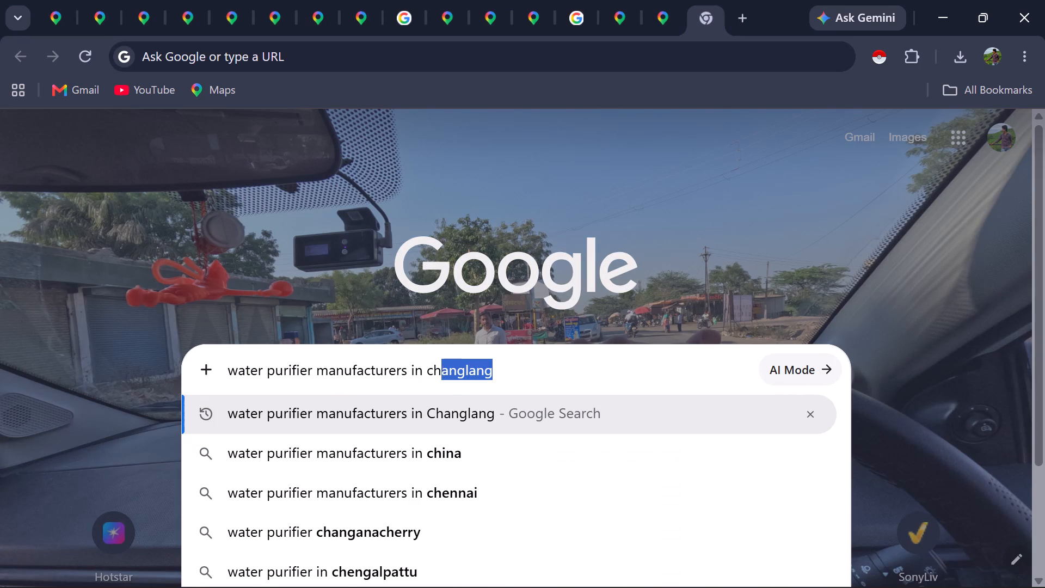
{"action": "key", "text": "shift+Left"}
{"action": "key", "text": "shift+Left"}
{"action": "key", "text": "ctrl+v"}
{"action": "key", "text": "Return"}
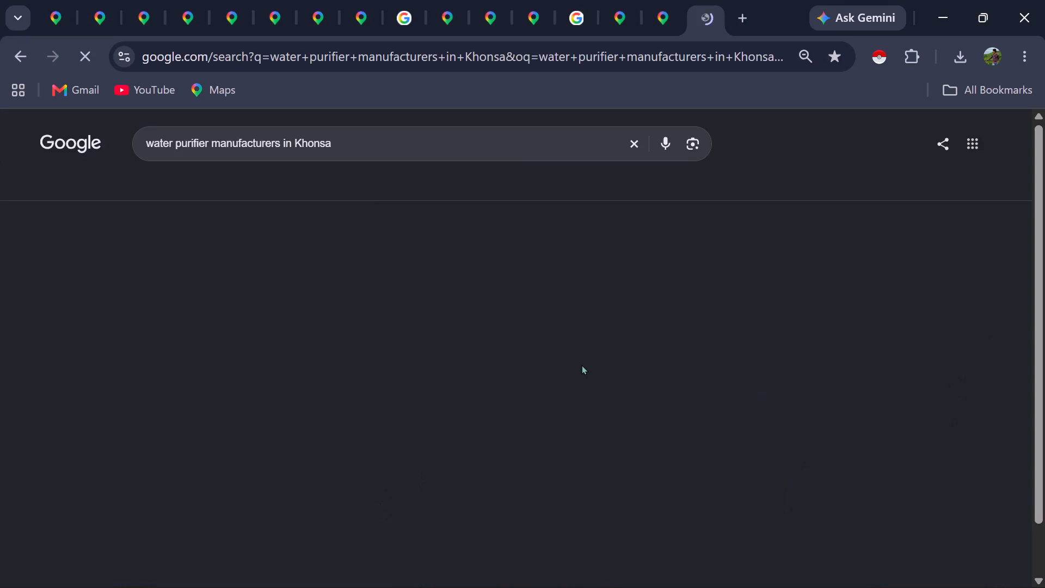
{"action": "left_click", "coordinate": [284, 182]}
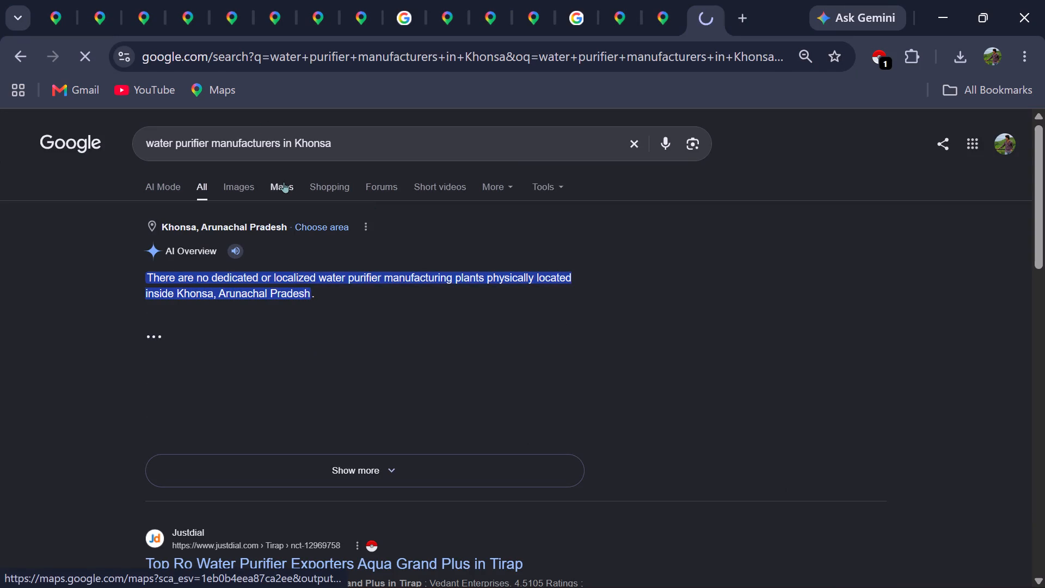
Open another browser tab, copy the city name Anini from the STATES AND CITIES workbook in Excel, and return to Chrome.
{"action": "left_click", "coordinate": [732, 11]}
{"action": "key", "text": "alt+Tab"}
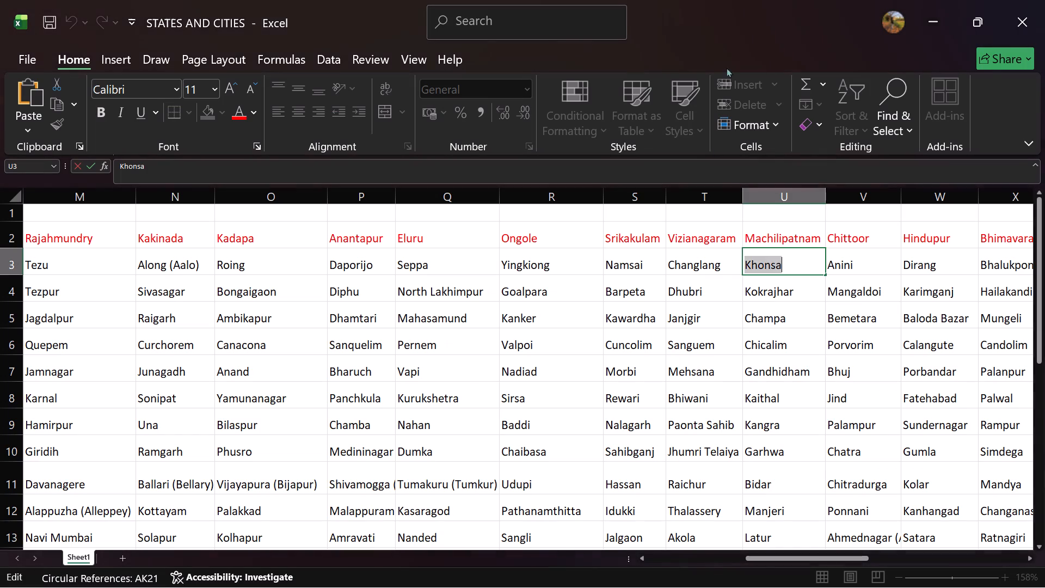
{"action": "double_click", "coordinate": [865, 263]}
{"action": "key", "text": "ctrl+a"}
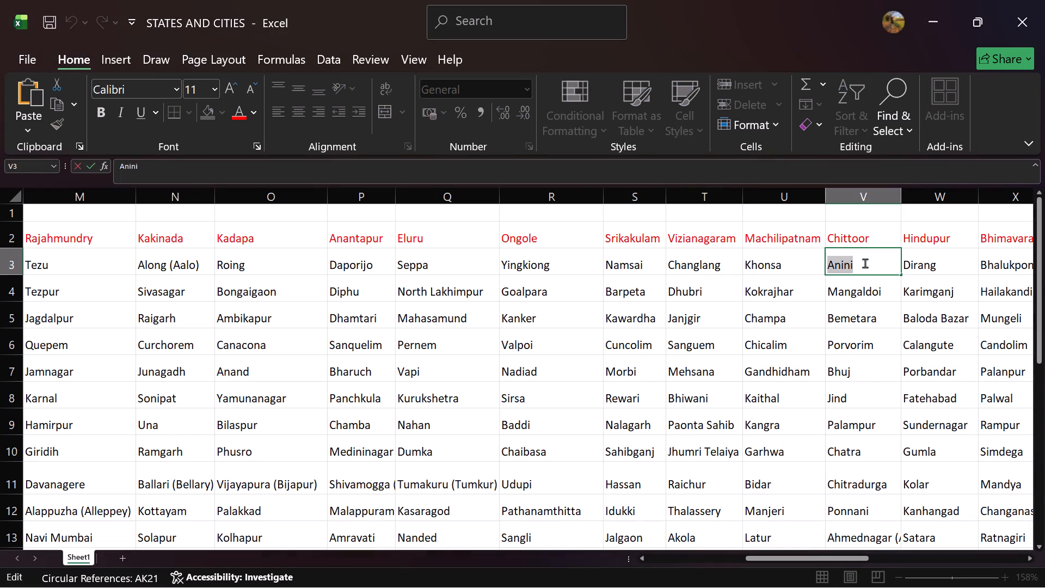
{"action": "key", "text": "ctrl+c"}
{"action": "key", "text": "alt+Tab"}
Search Google for "water purifier manufacturers in Anini" in the new tab.
{"action": "left_click", "coordinate": [614, 354]}
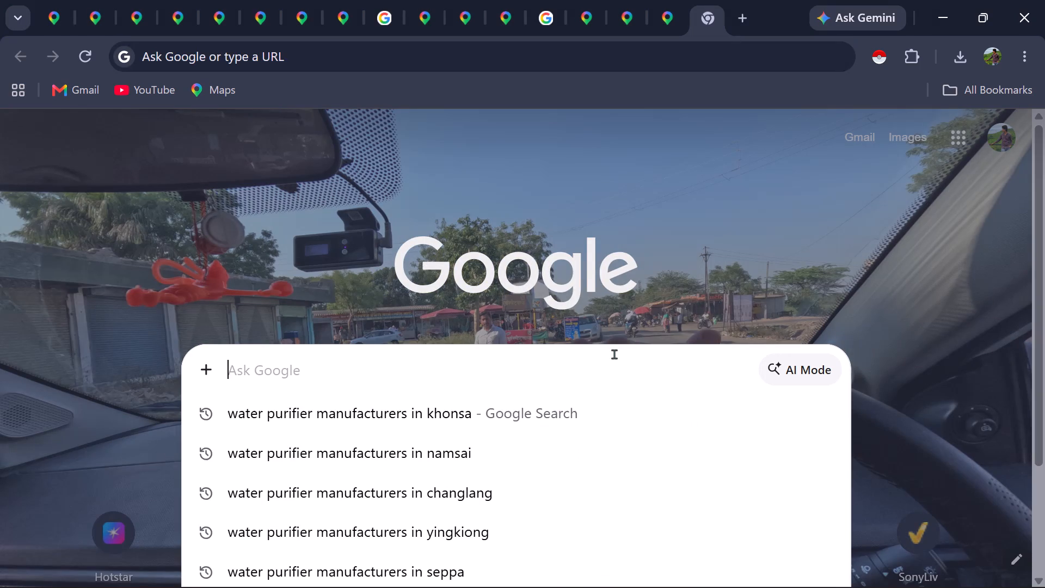
{"action": "type", "text": "wat"}
{"action": "key", "text": "Tab"}
{"action": "key", "text": "shift+Left"}
{"action": "key", "text": "shift+Left"}
{"action": "key", "text": "shift+Left"}
{"action": "key", "text": "shift+Left"}
{"action": "key", "text": "shift+Left"}
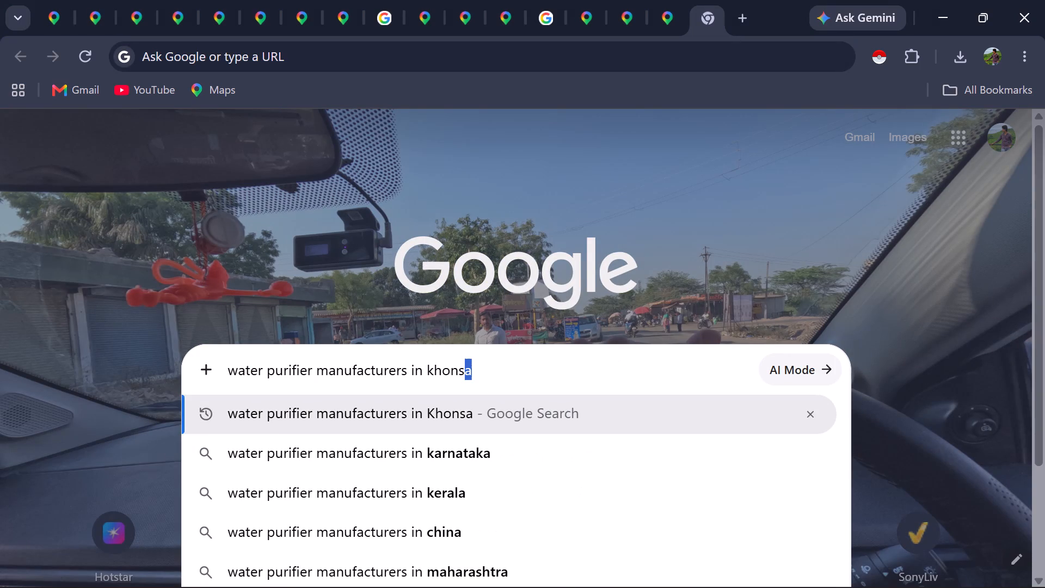
{"action": "key", "text": "shift+Left"}
{"action": "key", "text": "ctrl+v"}
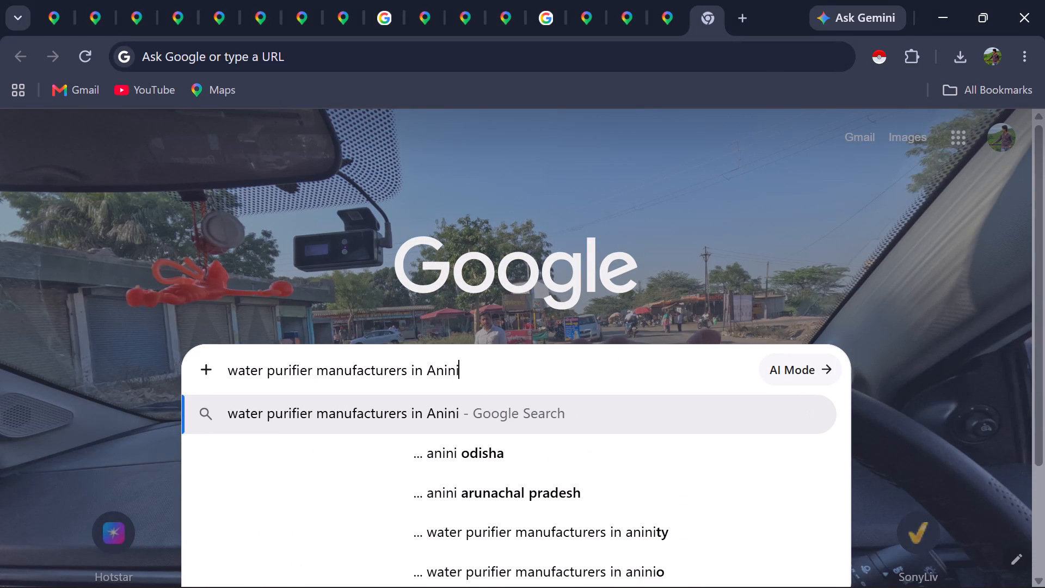
{"action": "key", "text": "Return"}
Return to the Khonsa Maps tab and examine the Renuka Enterprises Water Solution listing's contact details, photos and reviews.
{"action": "left_click", "coordinate": [665, 26]}
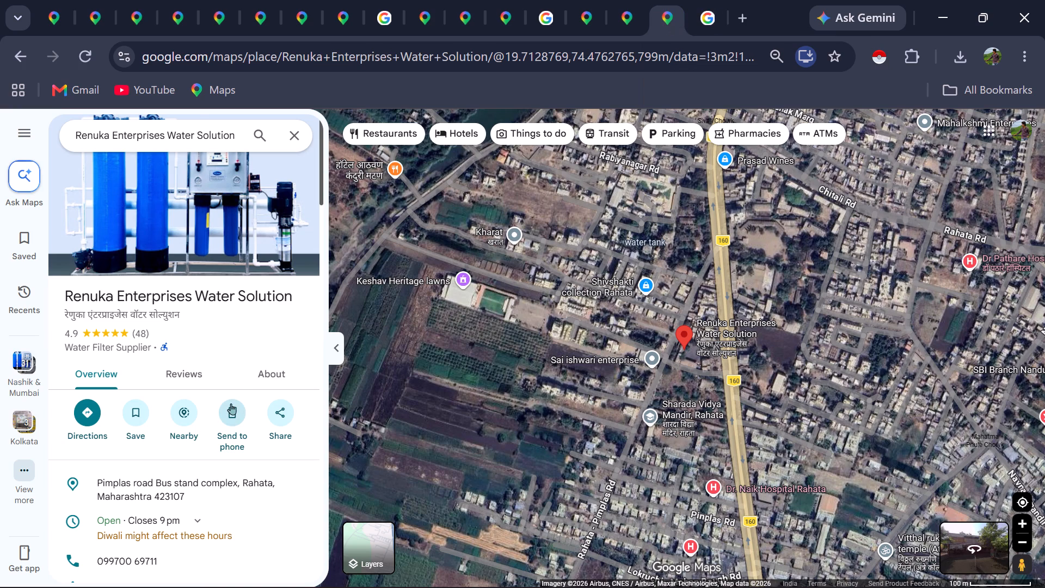
{"action": "scroll", "coordinate": [231, 403], "scroll_direction": "down", "scroll_amount": 3}
{"action": "scroll", "coordinate": [231, 403], "scroll_direction": "up", "scroll_amount": 2}
{"action": "scroll", "coordinate": [213, 483], "scroll_direction": "up", "scroll_amount": 2}
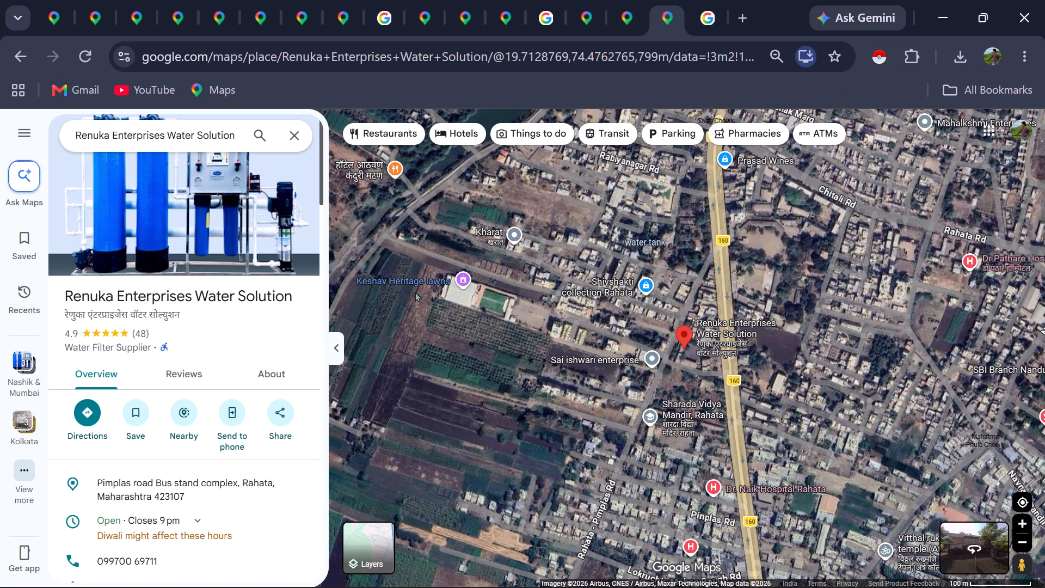
{"action": "scroll", "coordinate": [319, 365], "scroll_direction": "down", "scroll_amount": 3}
{"action": "scroll", "coordinate": [209, 448], "scroll_direction": "down", "scroll_amount": 1}
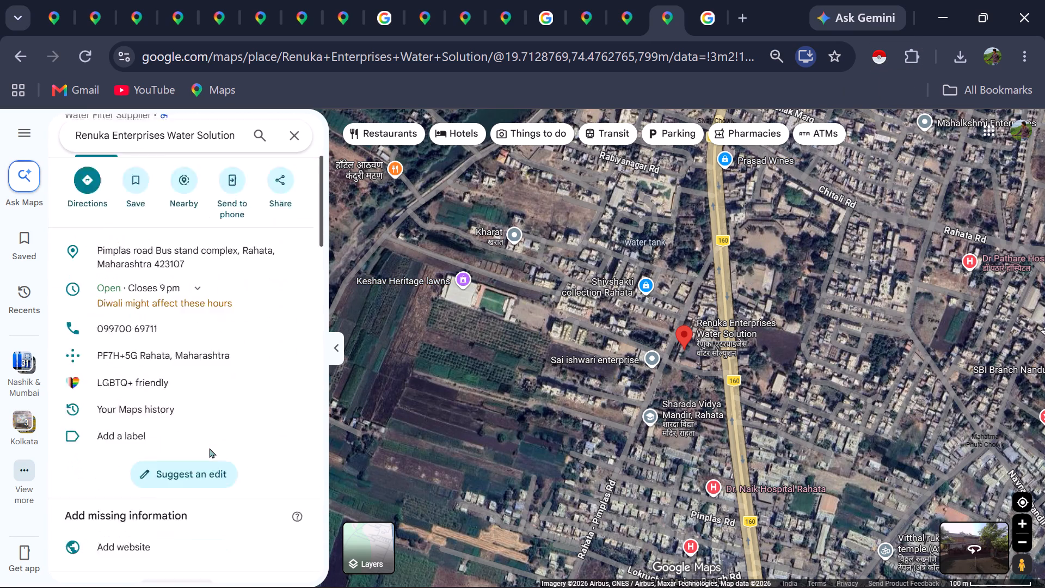
{"action": "scroll", "coordinate": [209, 448], "scroll_direction": "down", "scroll_amount": 8}
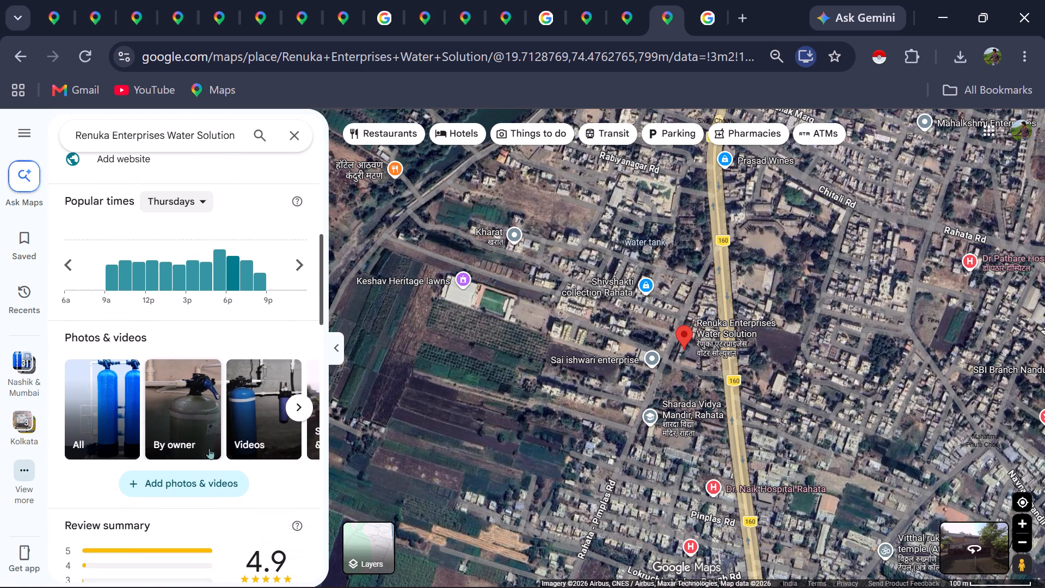
{"action": "scroll", "coordinate": [209, 448], "scroll_direction": "left", "scroll_amount": 2}
{"action": "scroll", "coordinate": [253, 419], "scroll_direction": "left", "scroll_amount": 3}
{"action": "scroll", "coordinate": [253, 419], "scroll_direction": "right", "scroll_amount": 4}
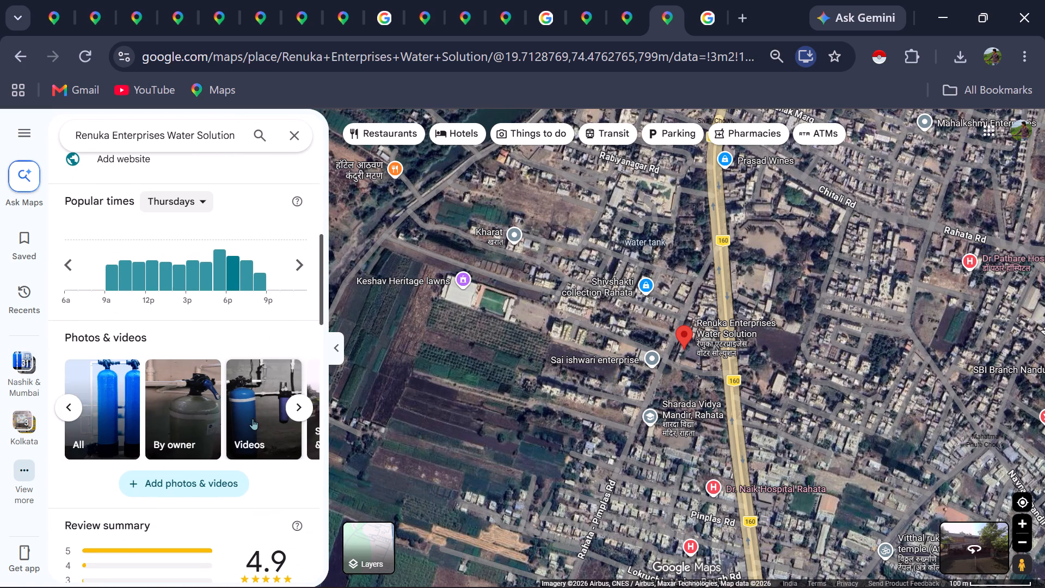
{"action": "scroll", "coordinate": [253, 419], "scroll_direction": "down", "scroll_amount": 4}
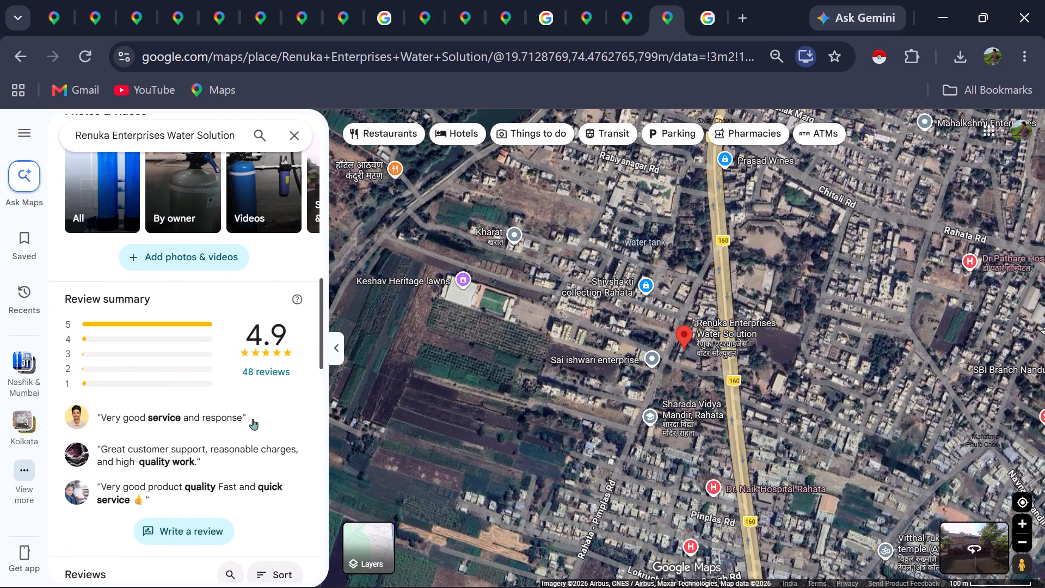
{"action": "scroll", "coordinate": [253, 419], "scroll_direction": "down", "scroll_amount": 5}
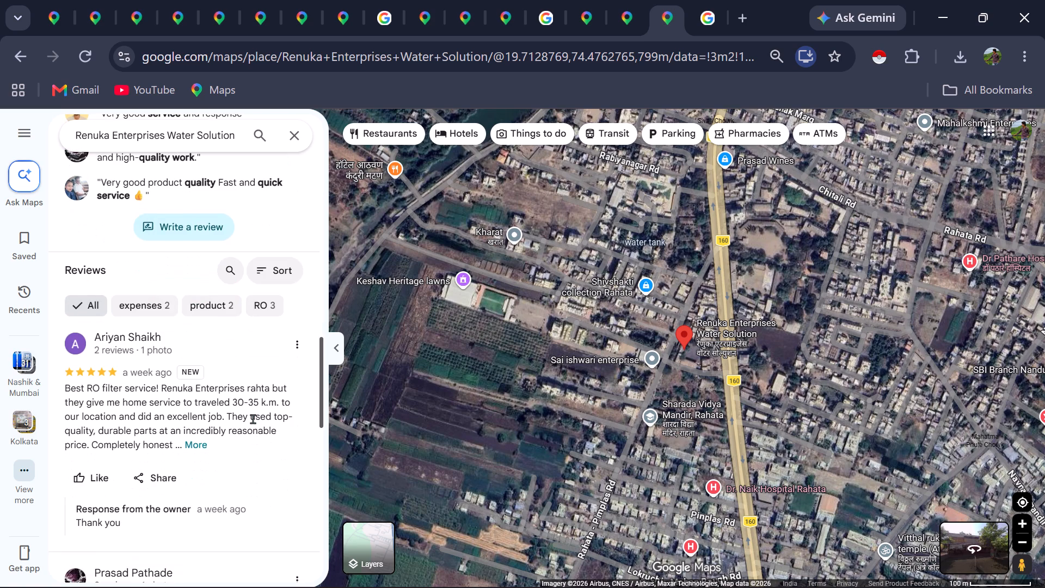
{"action": "scroll", "coordinate": [253, 419], "scroll_direction": "down", "scroll_amount": 3}
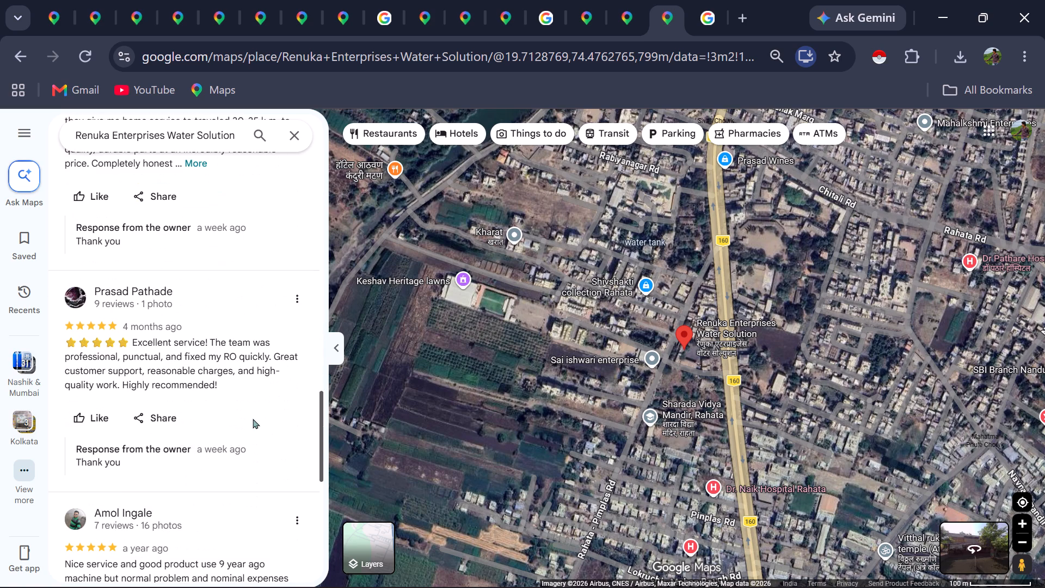
Open the Anini search results in Google Maps and view the Aqua Solution and Neha Enterprise listings.
{"action": "scroll", "coordinate": [246, 408], "scroll_direction": "up", "scroll_amount": 5}
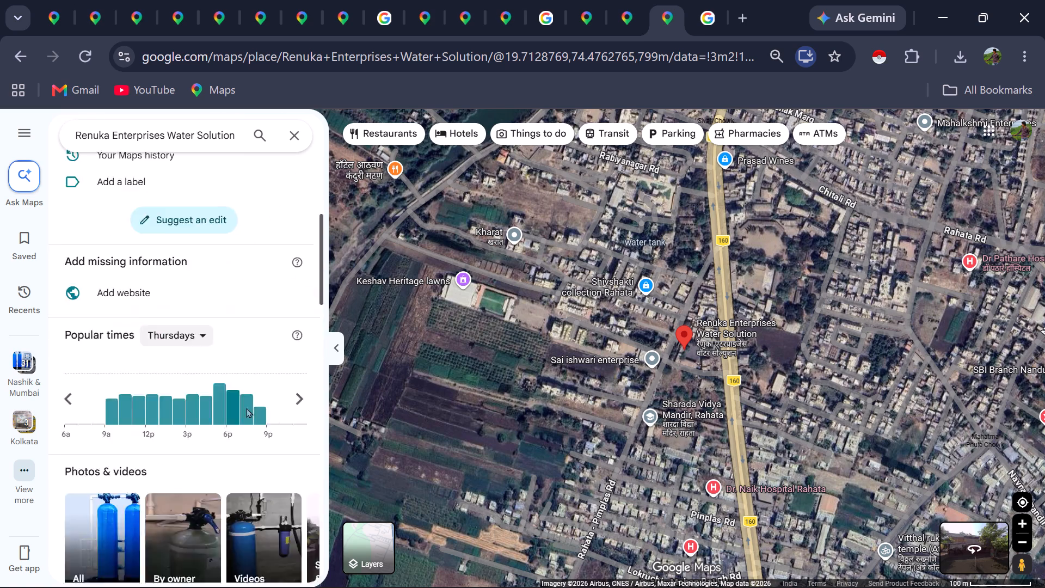
{"action": "left_click", "coordinate": [707, 20]}
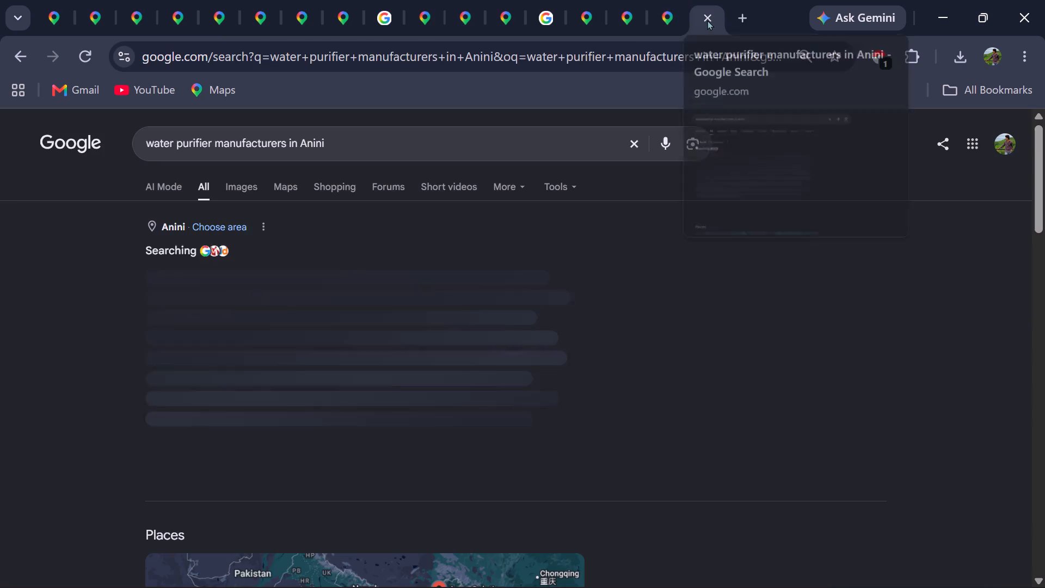
{"action": "left_click", "coordinate": [283, 186]}
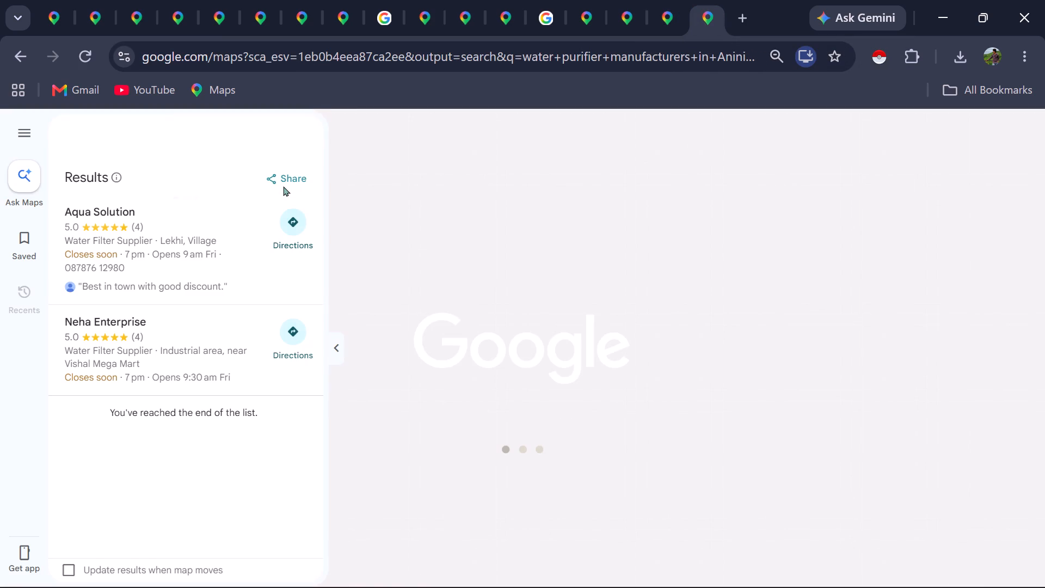
{"action": "left_click", "coordinate": [223, 254]}
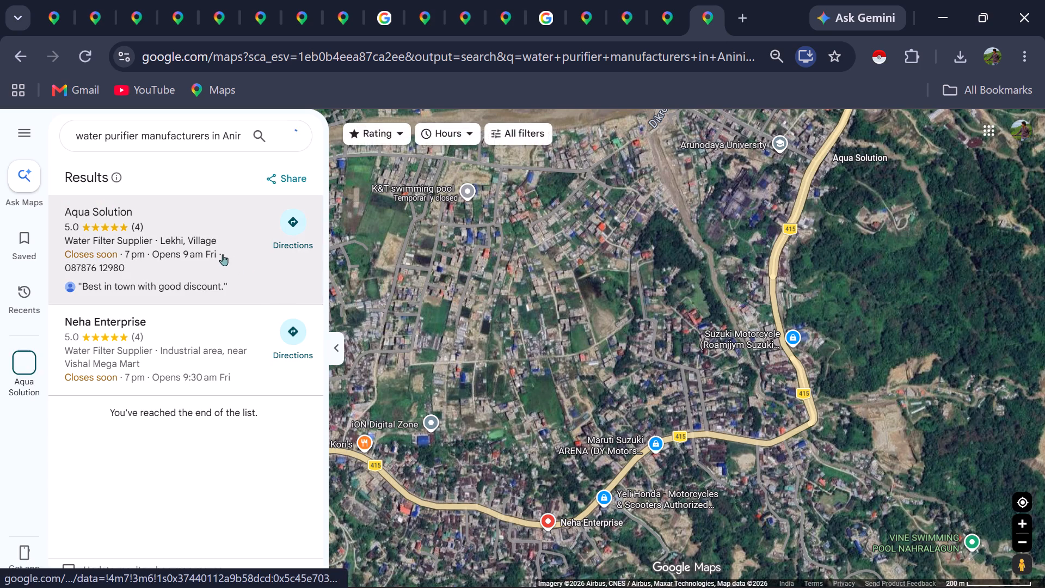
{"action": "left_click", "coordinate": [222, 342]}
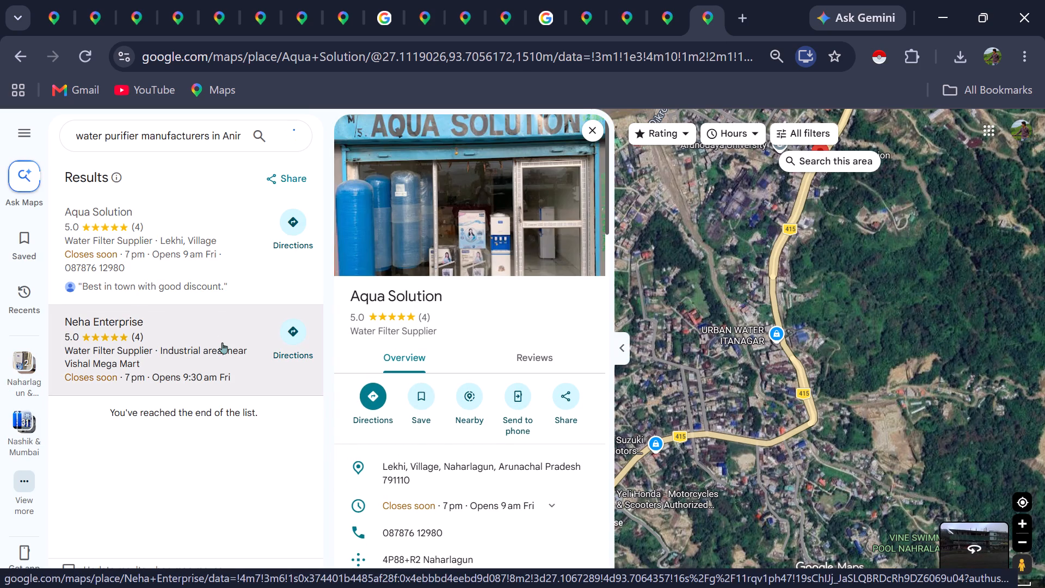
Open a new browser tab, copy the city name Dirang from the STATES AND CITIES workbook in Excel, and return to Chrome.
{"action": "left_click", "coordinate": [733, 14]}
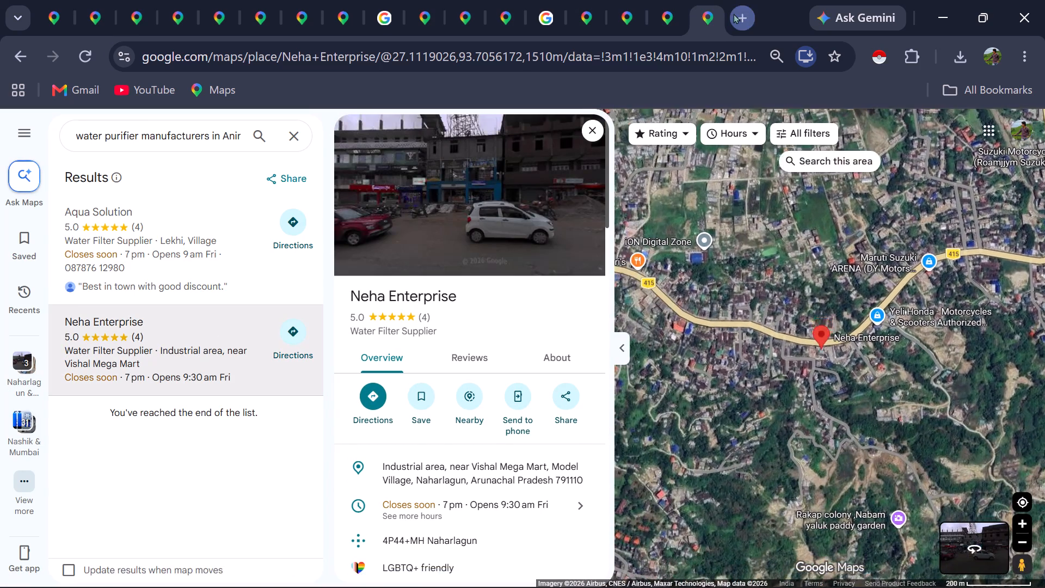
{"action": "key", "text": "alt+Tab"}
{"action": "scroll", "coordinate": [964, 260], "scroll_direction": "left", "scroll_amount": 6}
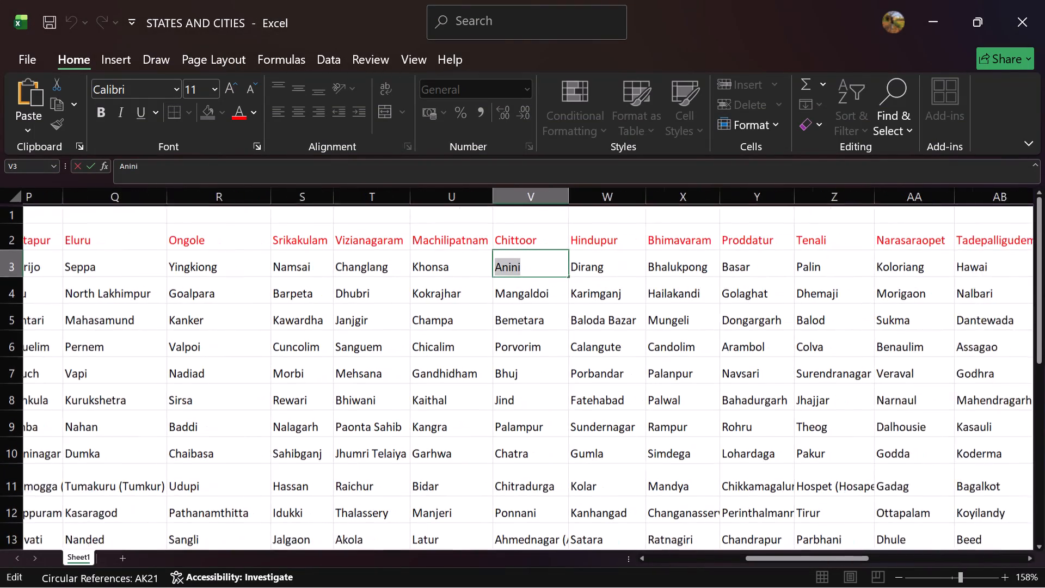
{"action": "left_click", "coordinate": [444, 268]}
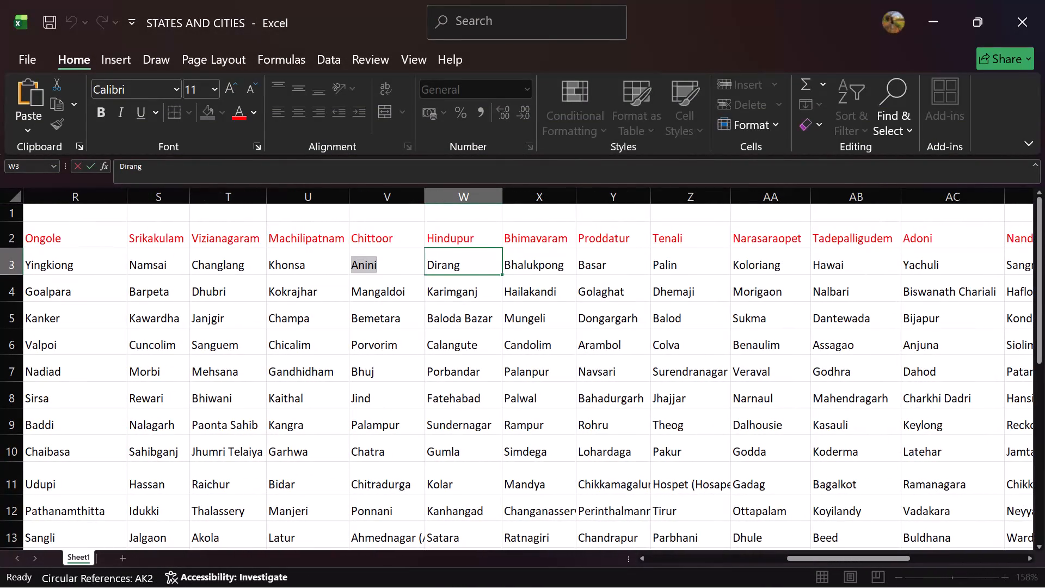
{"action": "double_click", "coordinate": [470, 266]}
{"action": "key", "text": "ctrl+a"}
{"action": "key", "text": "ctrl+c"}
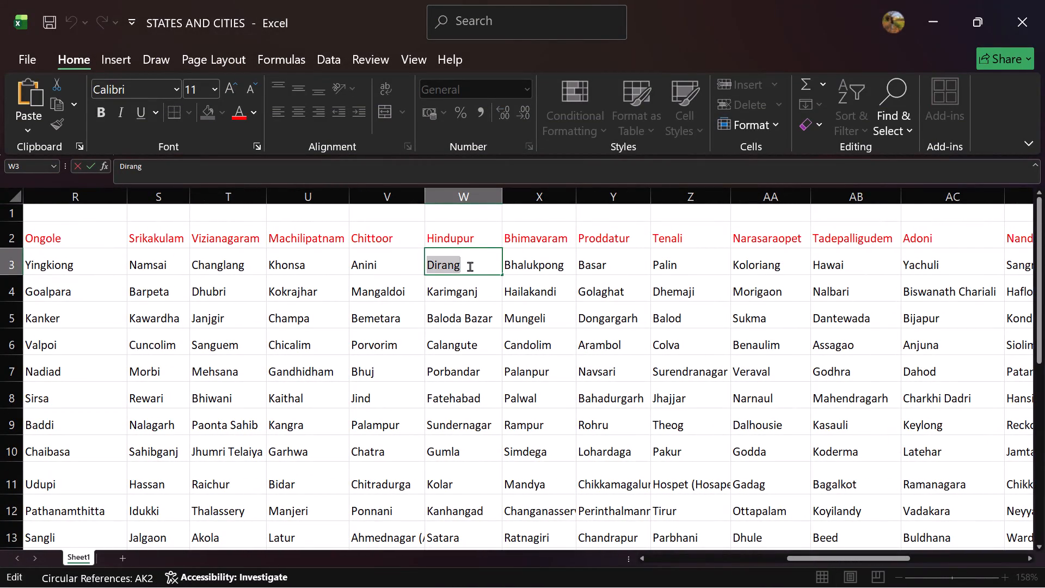
{"action": "key", "text": "alt+Tab"}
Search Google for "water purifier manufacturers in Dirang" and open the results in Google Maps.
{"action": "left_click", "coordinate": [496, 358]}
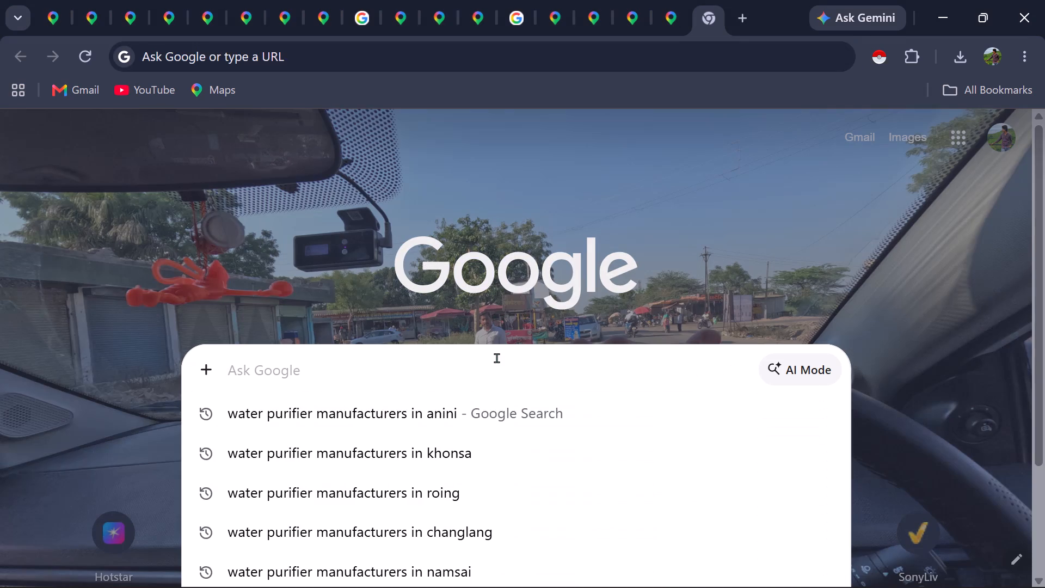
{"action": "type", "text": "wat"}
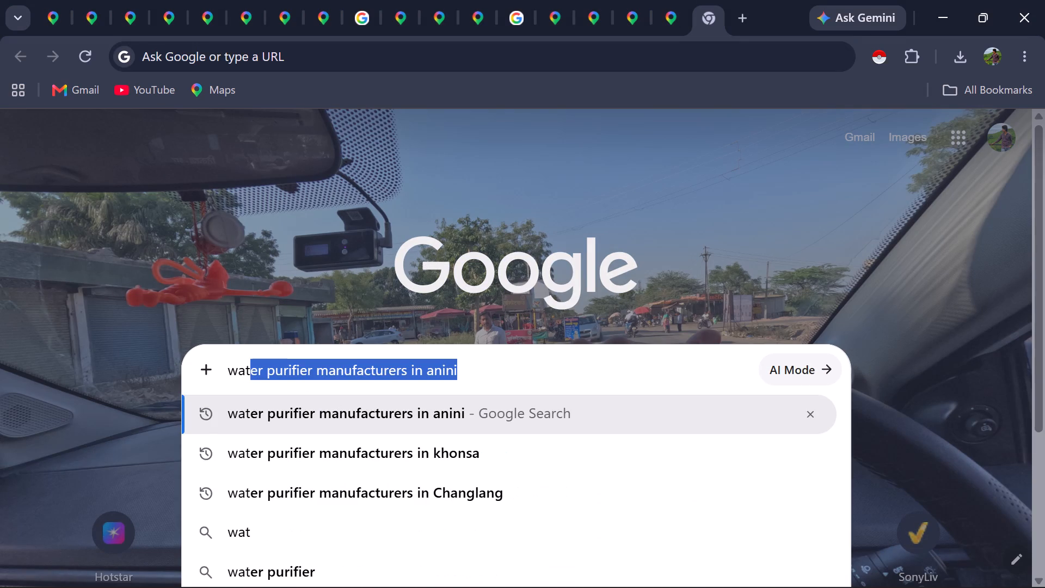
{"action": "key", "text": "Tab"}
{"action": "key", "text": "shift+Left"}
{"action": "key", "text": "shift+Left"}
{"action": "key", "text": "shift+Left"}
{"action": "key", "text": "shift+Left"}
{"action": "key", "text": "shift+Left"}
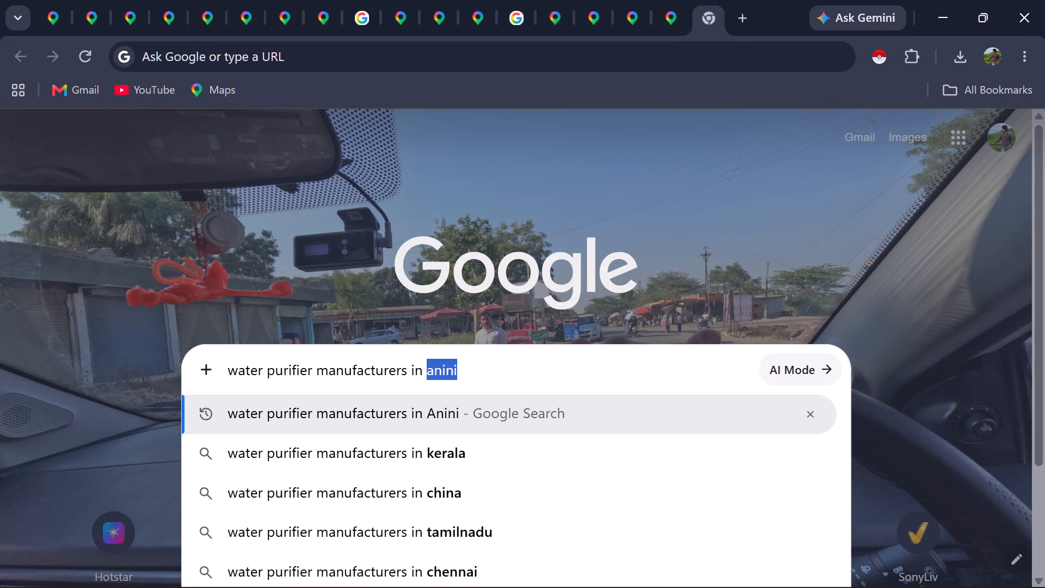
{"action": "key", "text": "ctrl+v"}
{"action": "key", "text": "Return"}
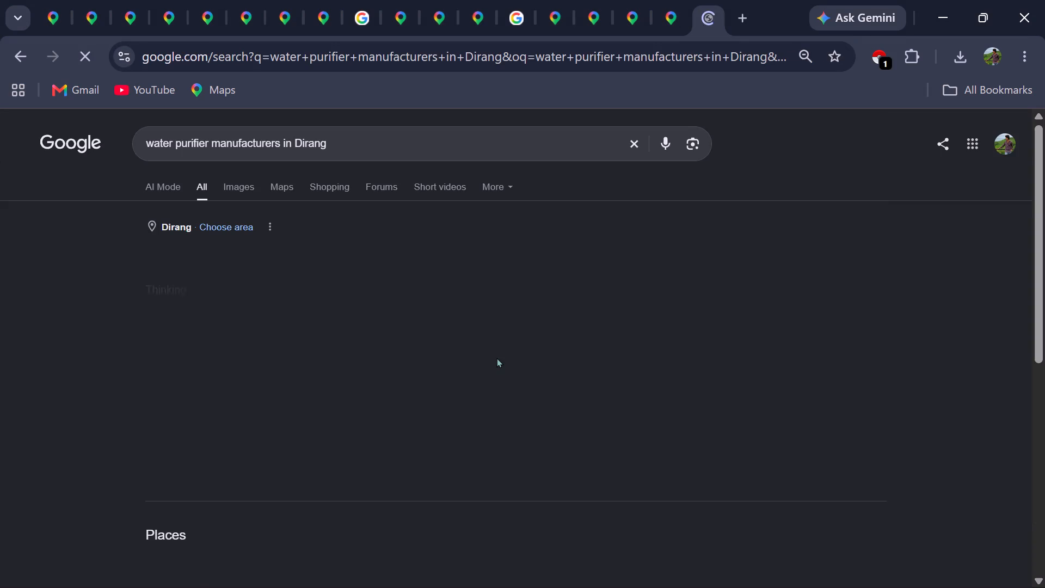
{"action": "left_click", "coordinate": [285, 186]}
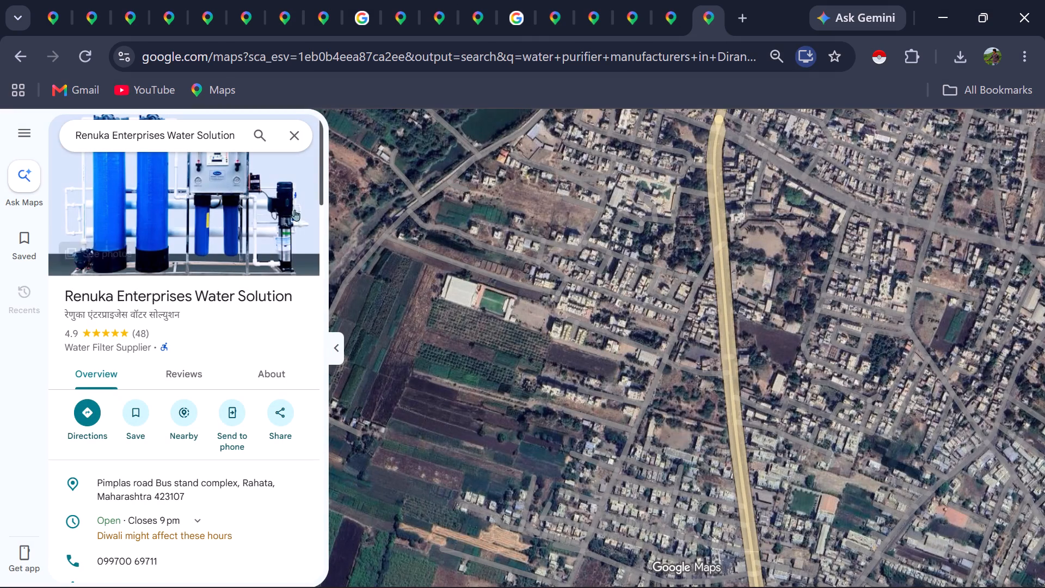
Open another browser tab, copy the city name Bhalukpong from the STATES AND CITIES workbook in Excel, and return to Chrome.
{"action": "left_click", "coordinate": [746, 14]}
{"action": "key", "text": "alt+Tab"}
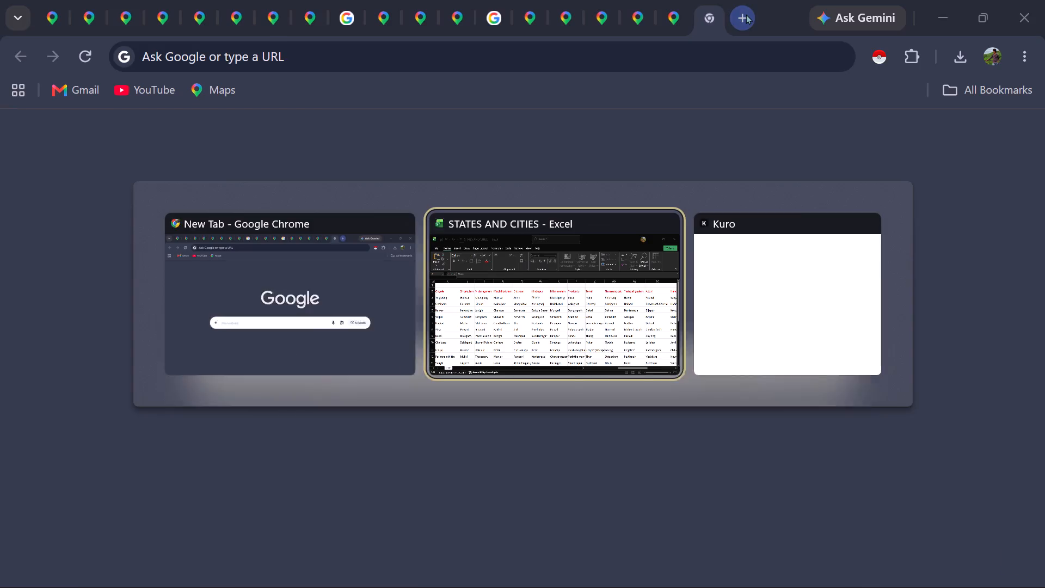
{"action": "double_click", "coordinate": [556, 264]}
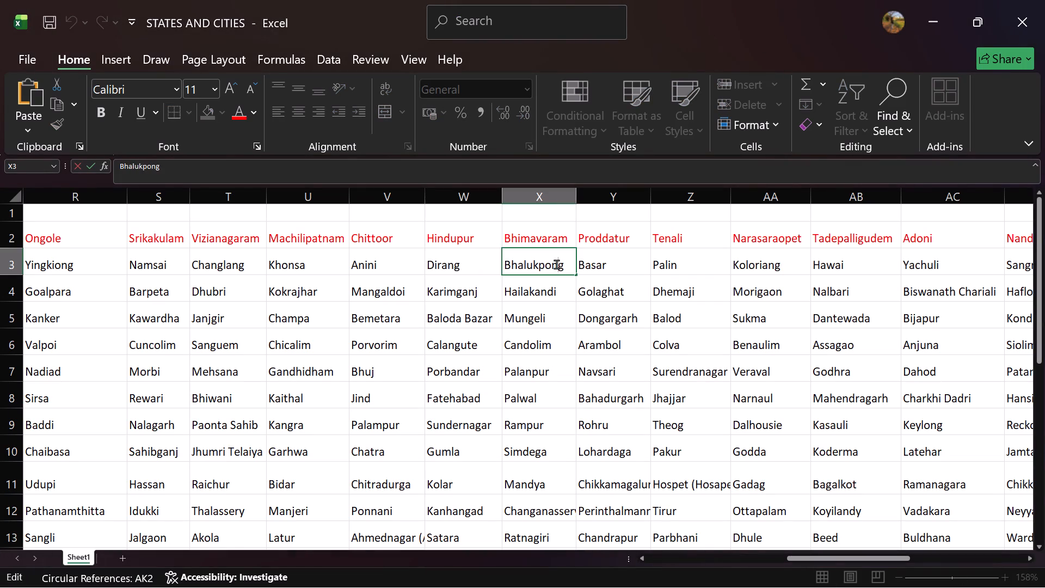
{"action": "key", "text": "ctrl+a"}
{"action": "key", "text": "ctrl+c"}
{"action": "key", "text": "alt+Tab"}
Search Google for "water purifier manufacturers in Bhalukpong" and open the results in Google Maps.
{"action": "left_click", "coordinate": [438, 387]}
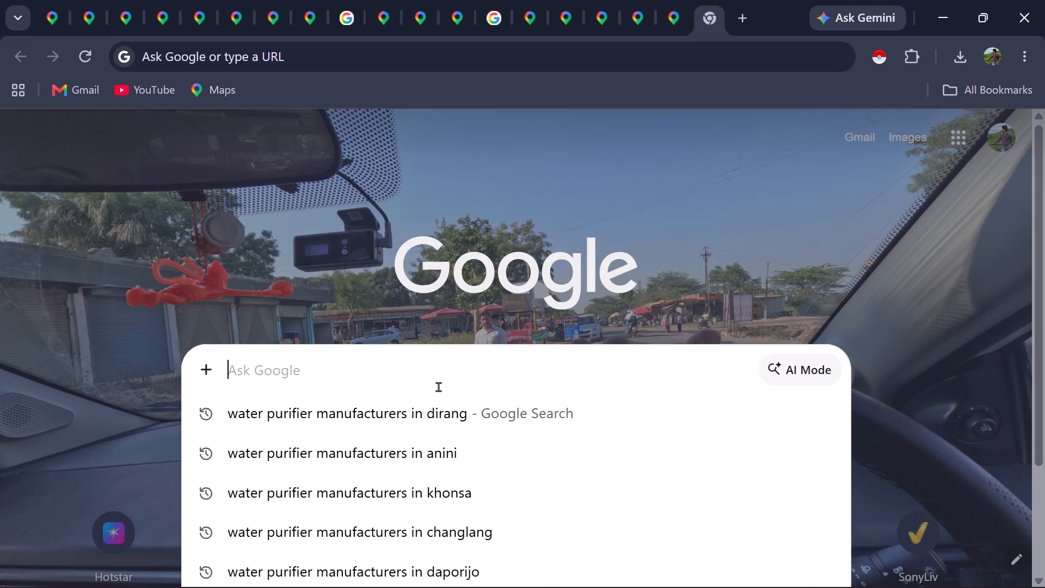
{"action": "type", "text": "wat"}
{"action": "key", "text": "Tab"}
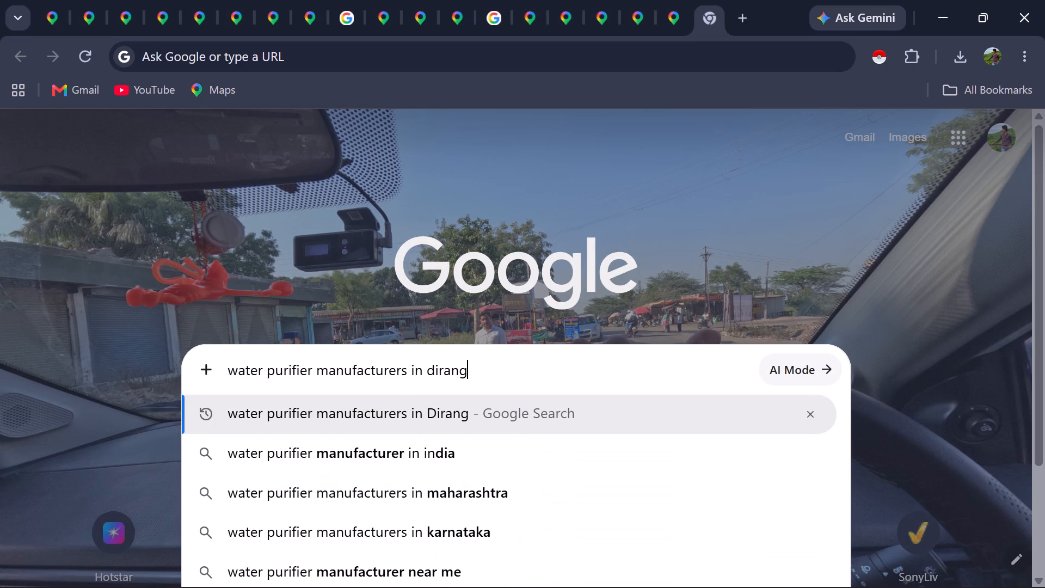
{"action": "key", "text": "shift+Left"}
{"action": "key", "text": "shift+Left"}
{"action": "key", "text": "shift+Left"}
{"action": "key", "text": "shift+Left"}
{"action": "key", "text": "shift+Left"}
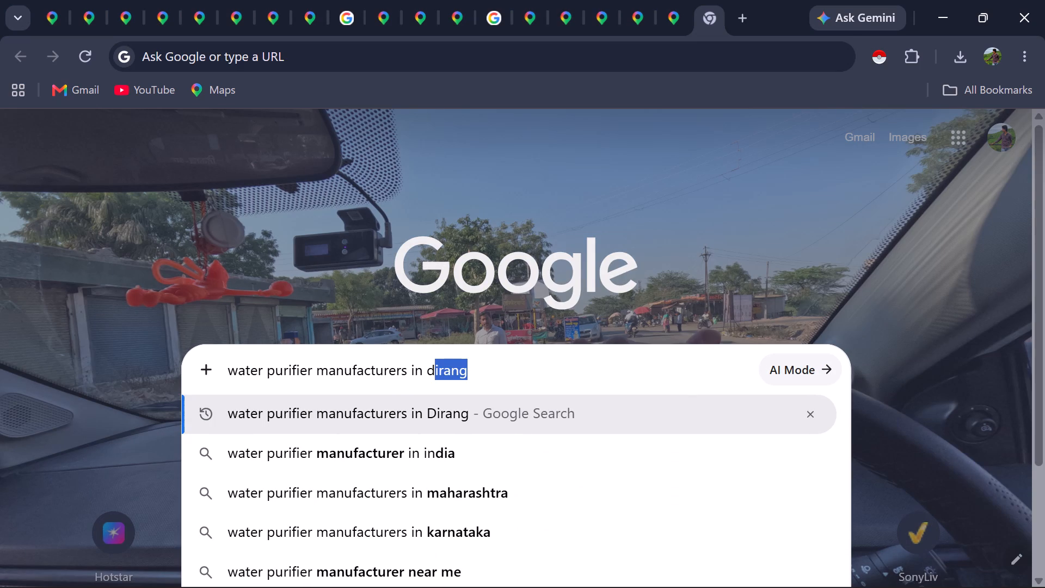
{"action": "key", "text": "shift+Left"}
{"action": "key", "text": "ctrl+v"}
{"action": "key", "text": "Return"}
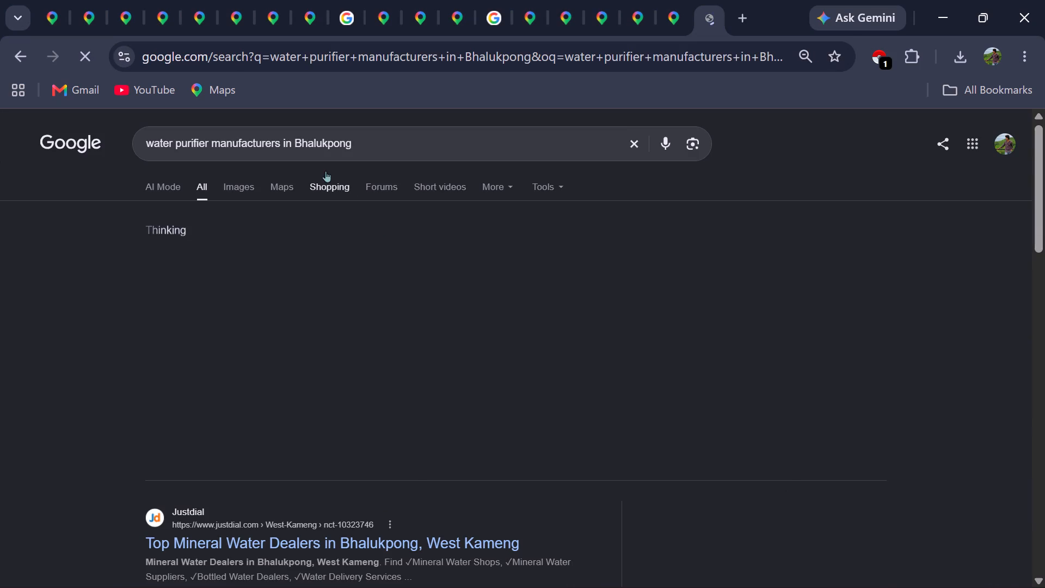
{"action": "left_click", "coordinate": [285, 180]}
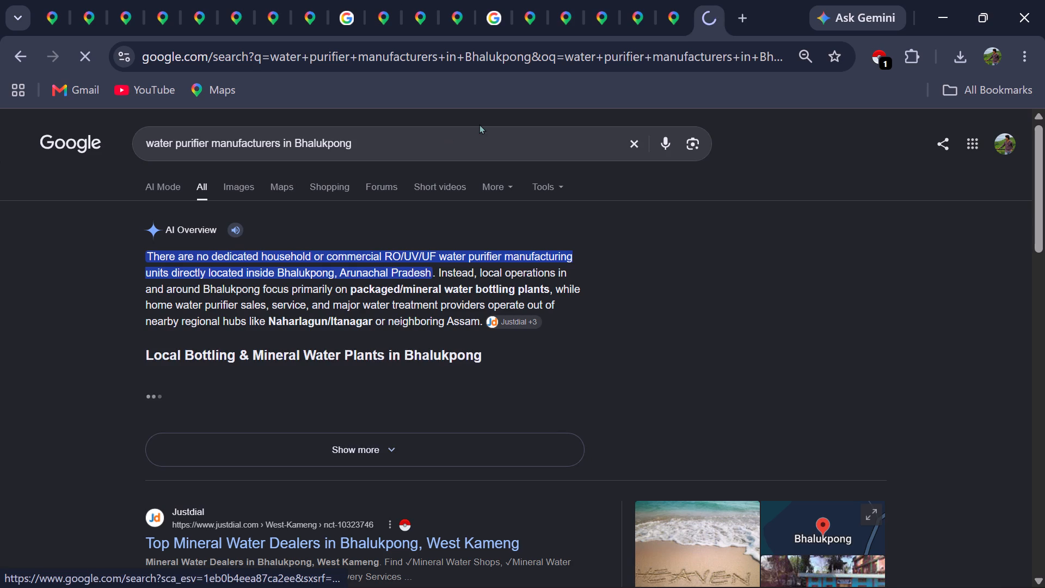
Open another browser tab, copy the city name Basar from the STATES AND CITIES workbook in Excel, and return to Chrome.
{"action": "key", "text": "ctrl+t"}
{"action": "key", "text": "alt+Tab"}
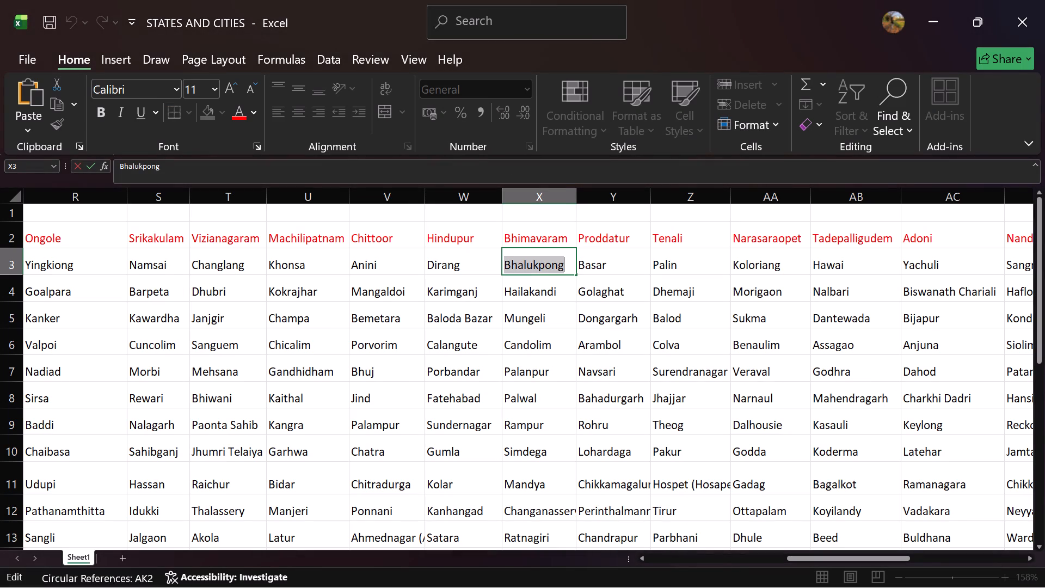
{"action": "double_click", "coordinate": [618, 256]}
{"action": "key", "text": "ctrl+a"}
{"action": "key", "text": "ctrl+c"}
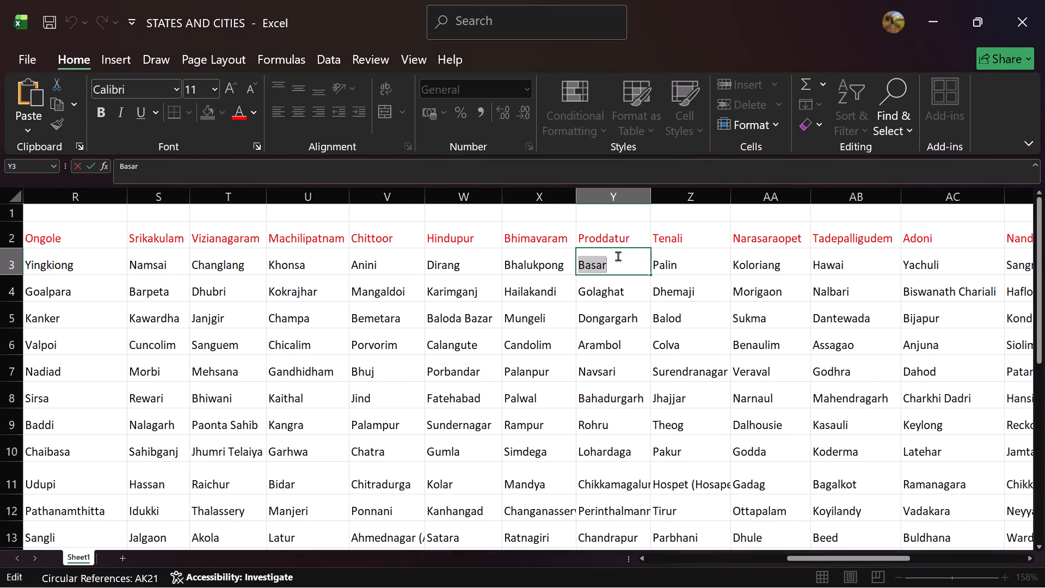
{"action": "key", "text": "ctrl+c"}
{"action": "key", "text": "alt+Tab"}
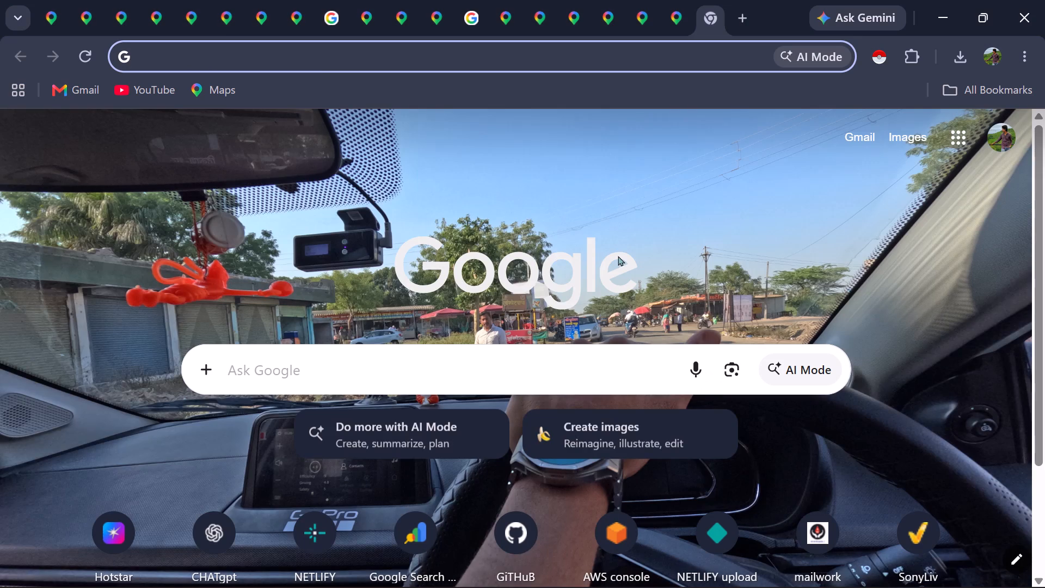
Search Google for "water purifier manufacturers in Basar" and open the results in Google Maps.
{"action": "left_click", "coordinate": [536, 367]}
{"action": "type", "text": "wat"}
{"action": "key", "text": "Tab"}
{"action": "key", "text": "shift+Left"}
{"action": "key", "text": "shift+Left"}
{"action": "key", "text": "shift+Left"}
{"action": "key", "text": "shift+Left"}
{"action": "key", "text": "shift+Left"}
{"action": "key", "text": "shift+Left"}
{"action": "key", "text": "shift+Left"}
{"action": "key", "text": "shift+Left"}
{"action": "key", "text": "shift+Left"}
{"action": "key", "text": "shift+Left"}
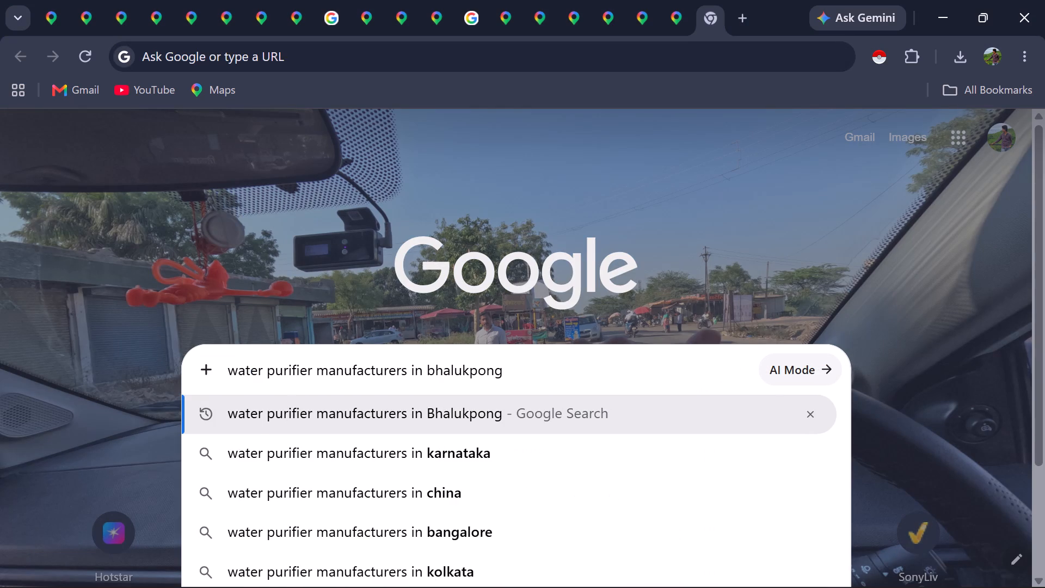
{"action": "key", "text": "ctrl+v"}
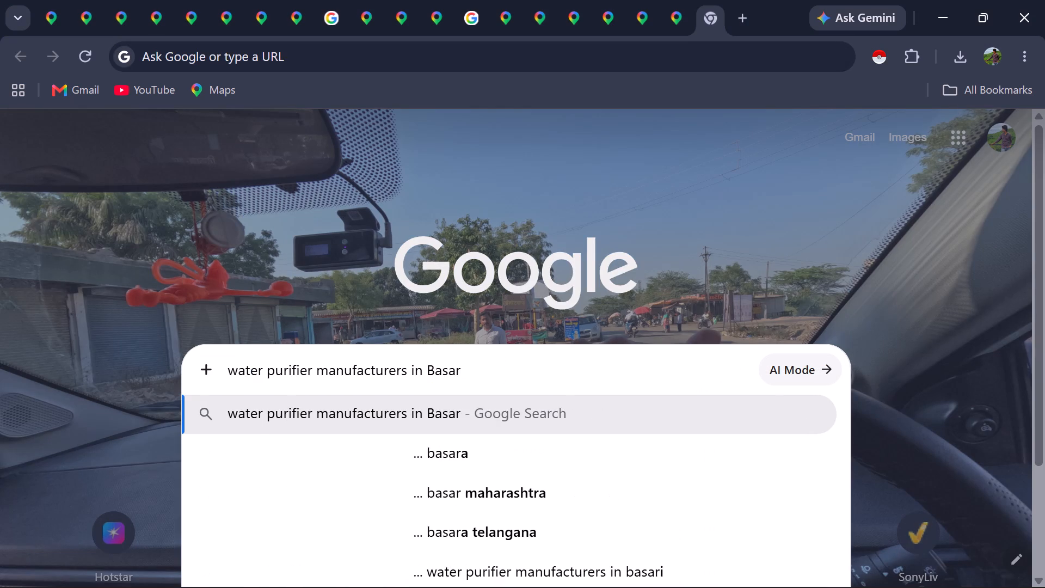
{"action": "key", "text": "Return"}
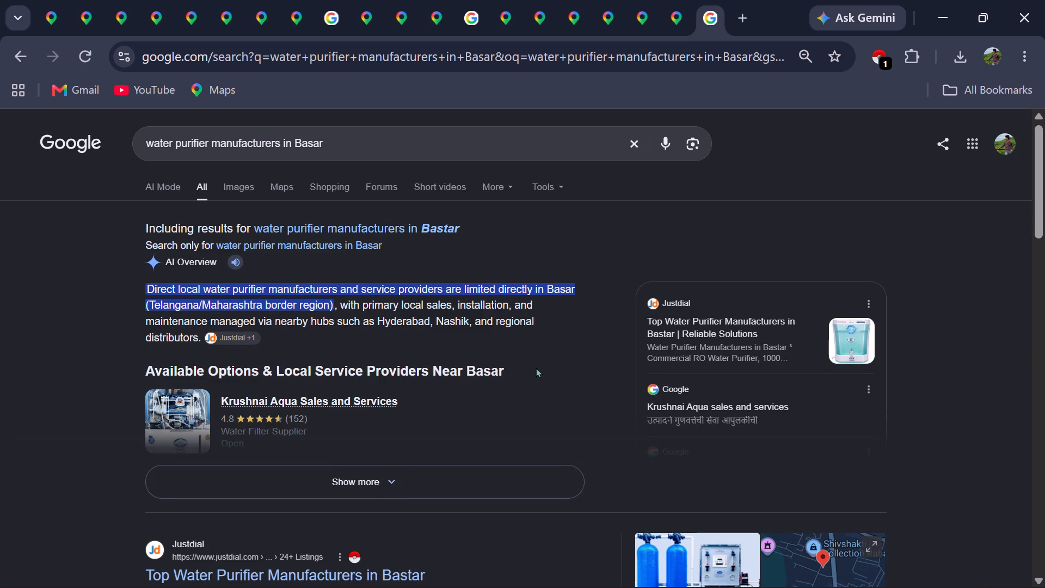
{"action": "left_click", "coordinate": [282, 187]}
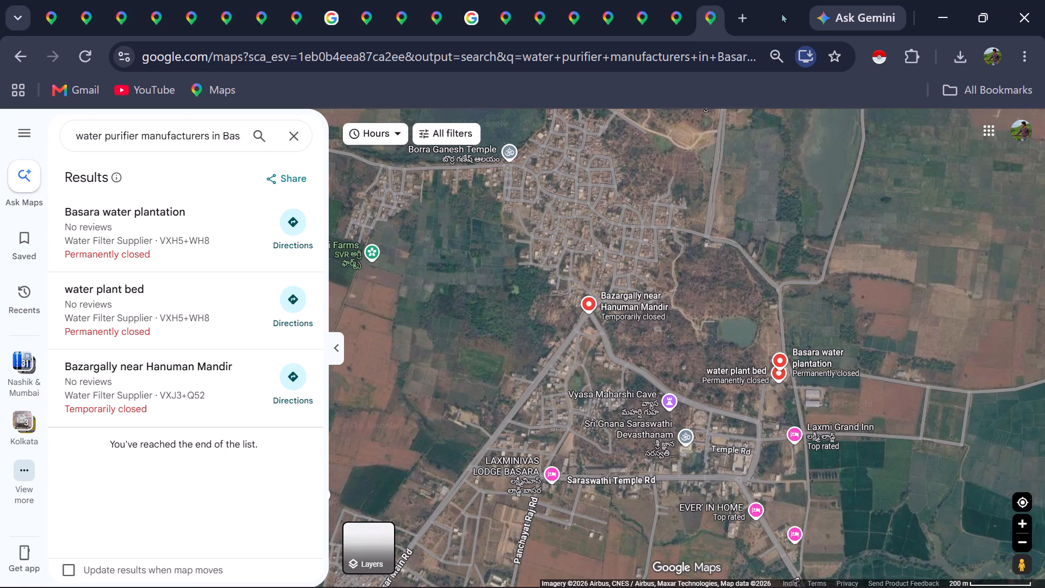
Open another browser tab, copy the city name Palin from the STATES AND CITIES workbook in Excel, and return to Chrome.
{"action": "key", "text": "ctrl+t"}
{"action": "left_click", "coordinate": [464, 359]}
{"action": "key", "text": "alt+Tab"}
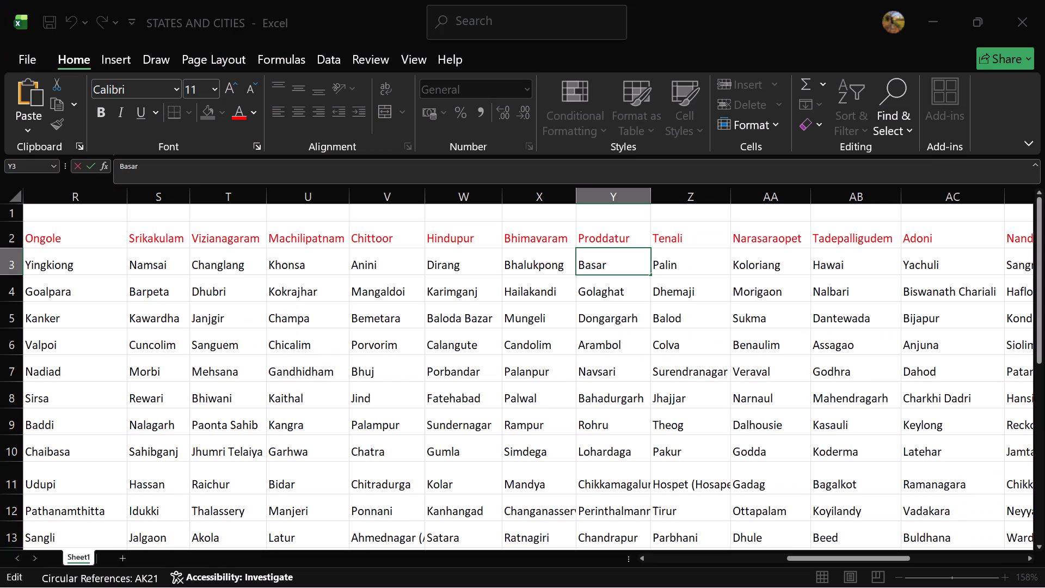
{"action": "double_click", "coordinate": [699, 262]}
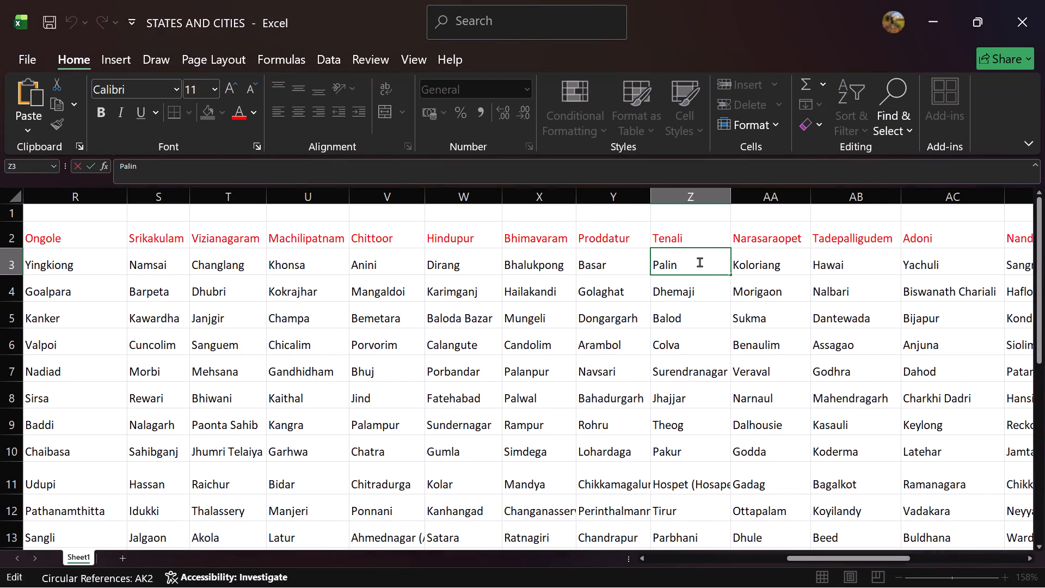
{"action": "key", "text": "ctrl+a"}
{"action": "key", "text": "ctrl+c"}
{"action": "key", "text": "alt+Tab"}
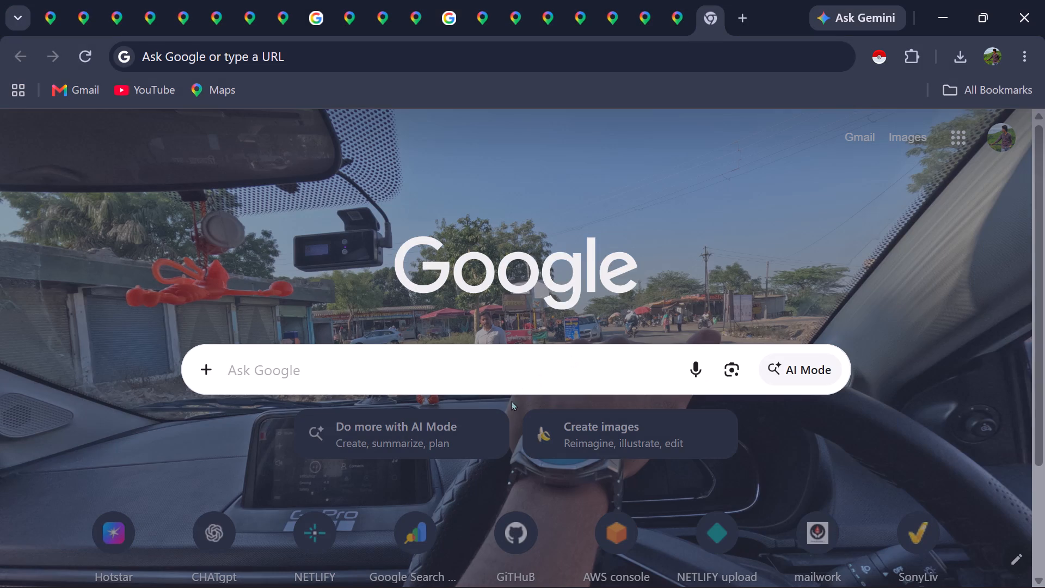
Search Google for "water purifier manufacturers in Palin" and open the results in Google Maps.
{"action": "left_click", "coordinate": [548, 351]}
{"action": "type", "text": "wat"}
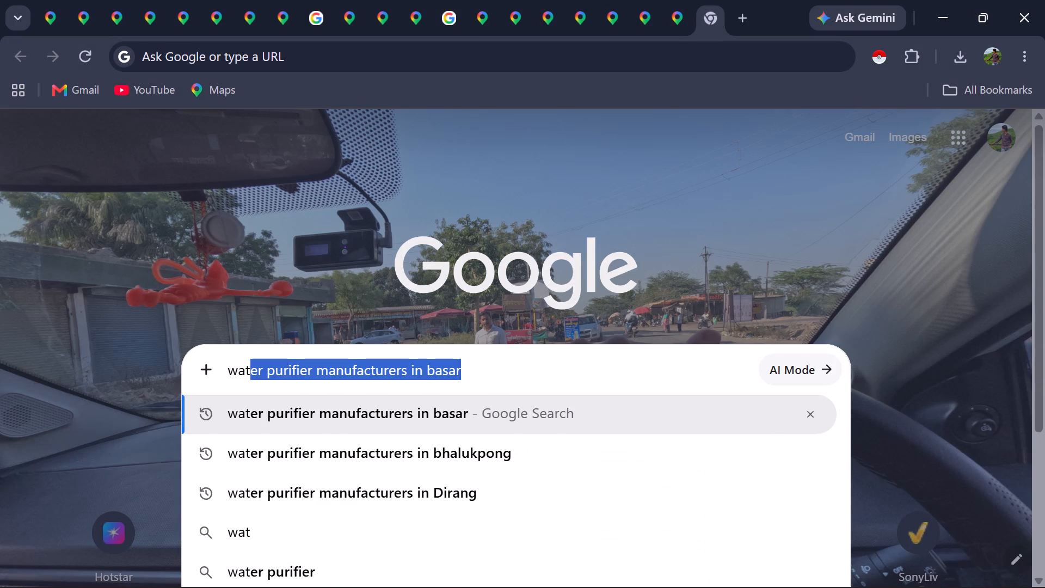
{"action": "key", "text": "Tab"}
{"action": "key", "text": "shift+Left"}
{"action": "key", "text": "shift+Left"}
{"action": "key", "text": "shift+Left"}
{"action": "key", "text": "shift+Left"}
{"action": "key", "text": "shift+Left"}
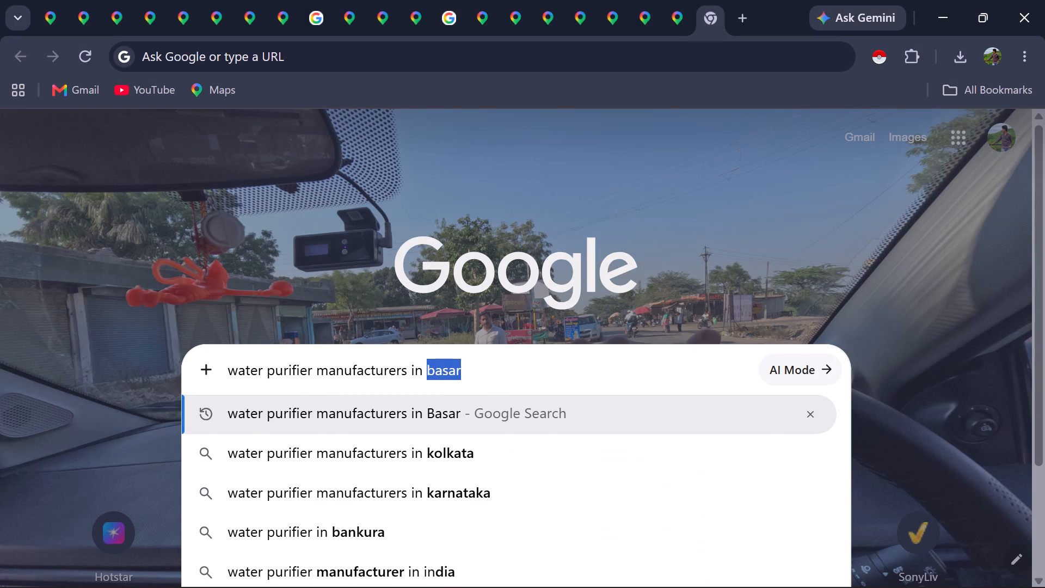
{"action": "key", "text": "ctrl+v"}
{"action": "key", "text": "Return"}
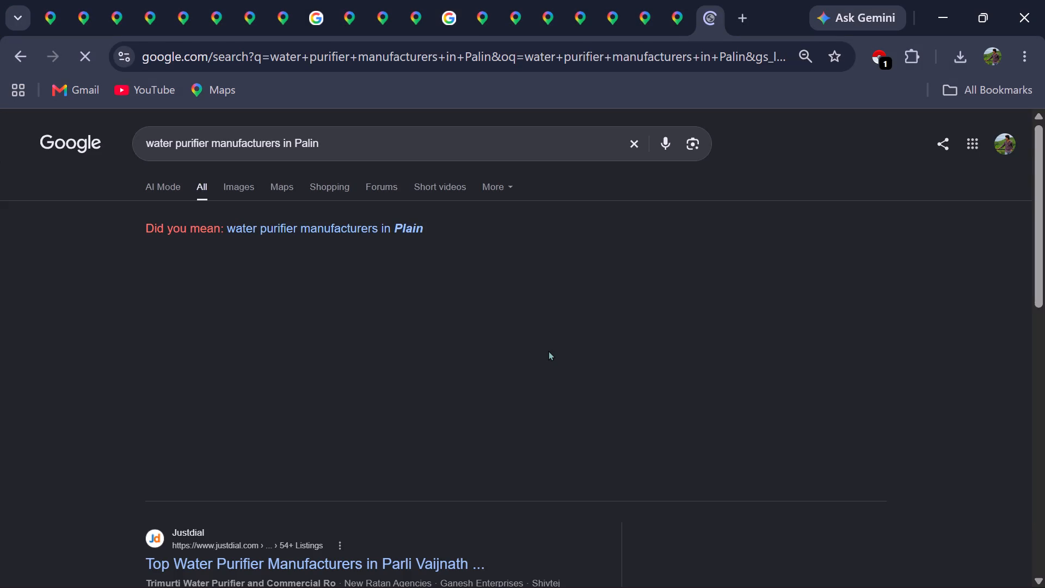
{"action": "left_click", "coordinate": [278, 189]}
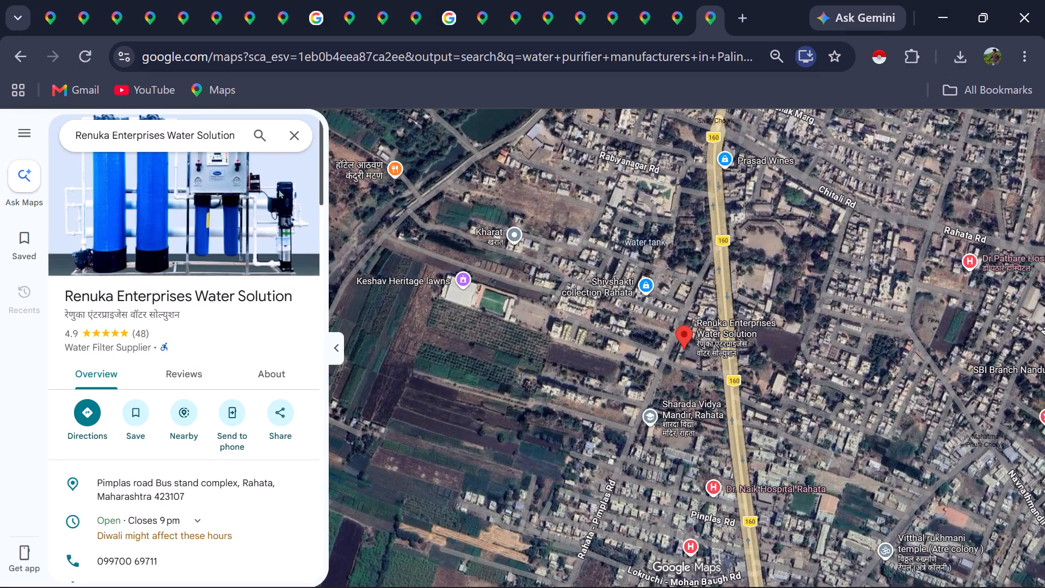
Go back to the Palin web results, follow the suggested query "water purifier manufacturers in Plain", and open its results in Google Maps.
{"action": "left_click", "coordinate": [28, 54]}
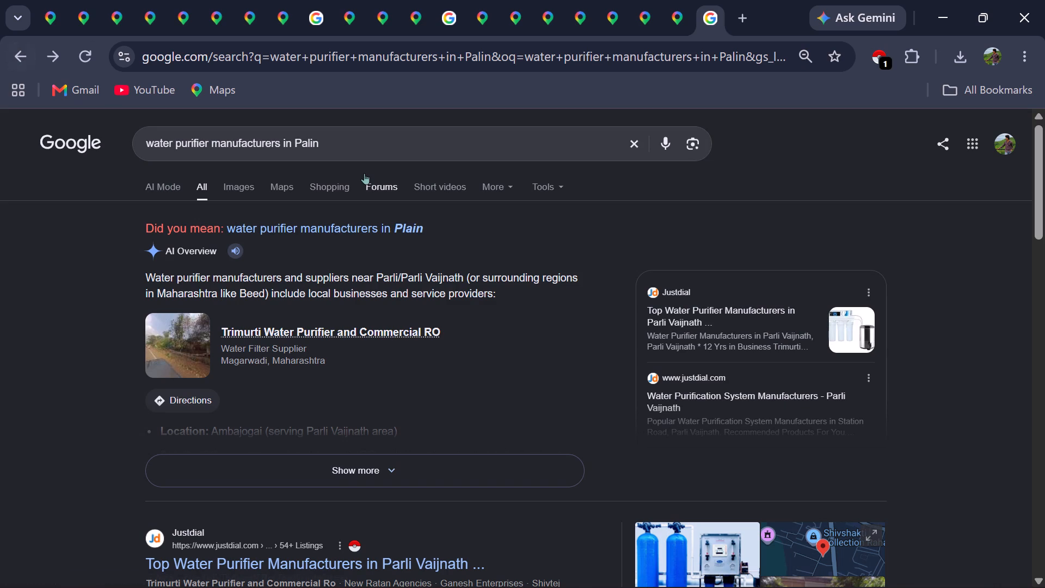
{"action": "left_click", "coordinate": [279, 226]}
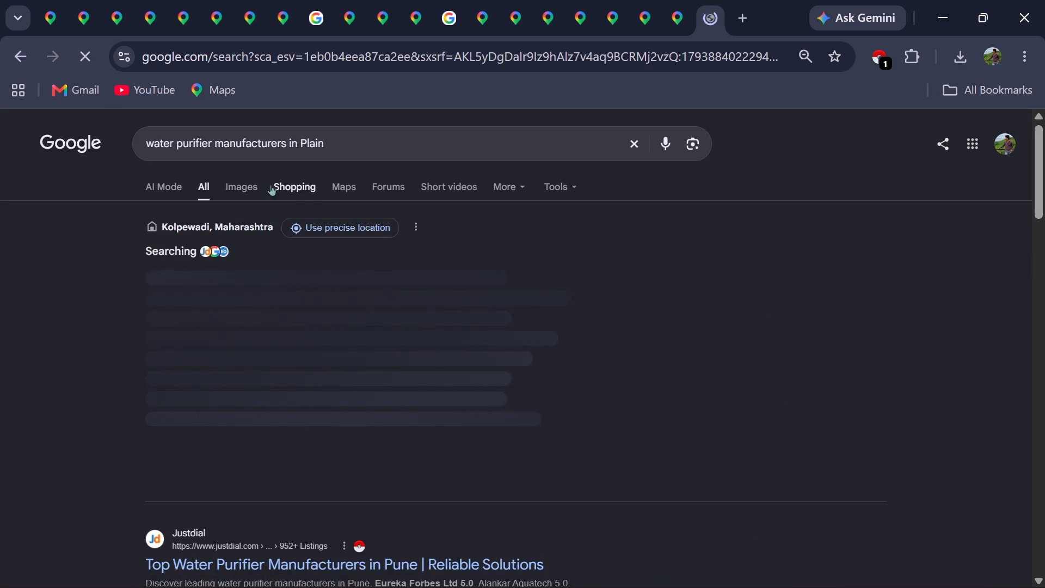
{"action": "left_click", "coordinate": [343, 186]}
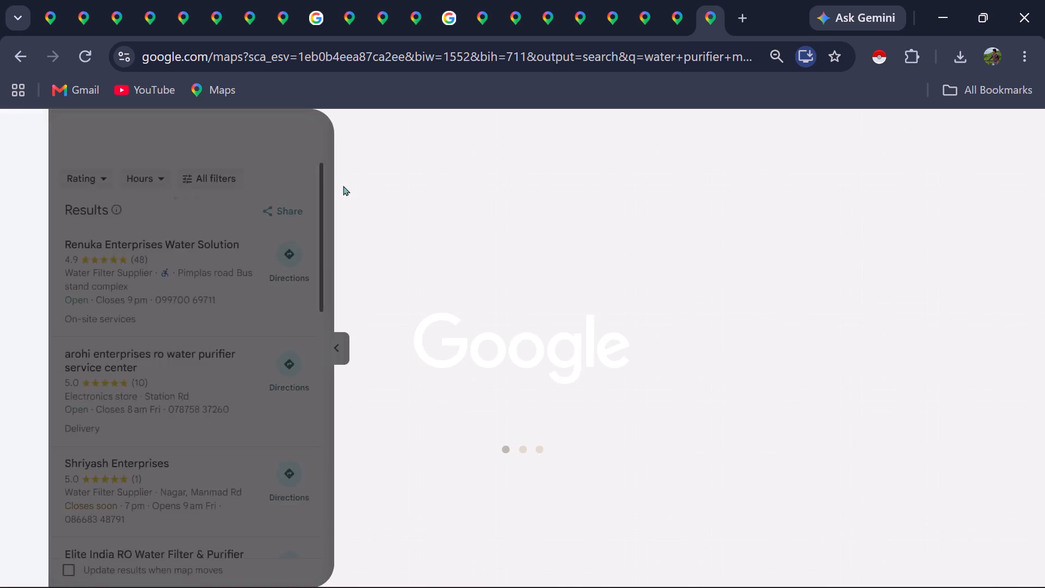
Load the complete list of Maps listings for "water purifier manufacturers in Plain" through to the end of the list.
{"action": "scroll", "coordinate": [217, 379], "scroll_direction": "down", "scroll_amount": 7}
{"action": "scroll", "coordinate": [217, 379], "scroll_direction": "up", "scroll_amount": 1}
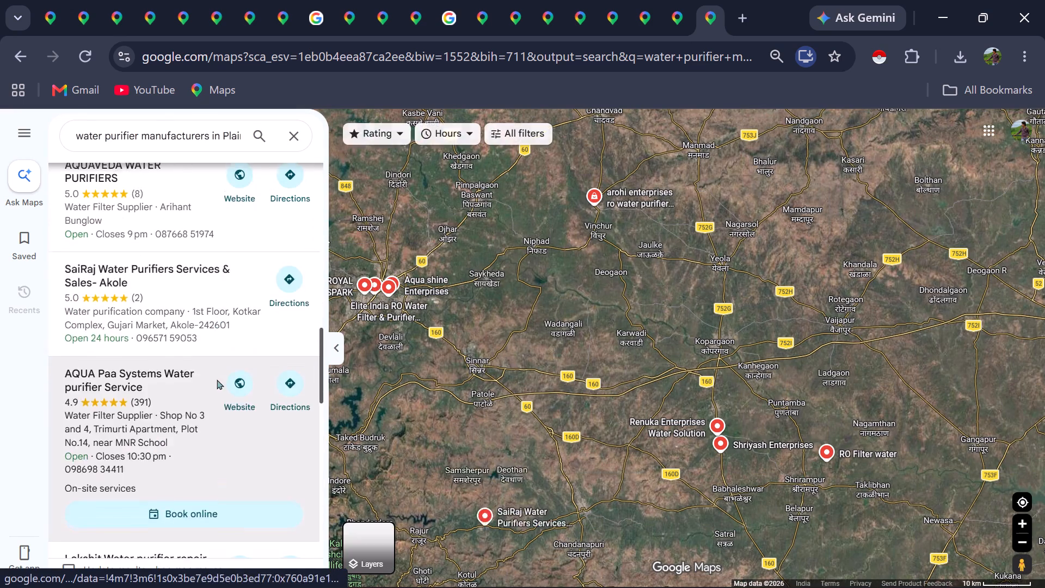
{"action": "scroll", "coordinate": [217, 379], "scroll_direction": "up", "scroll_amount": 2}
{"action": "left_click", "coordinate": [162, 345]}
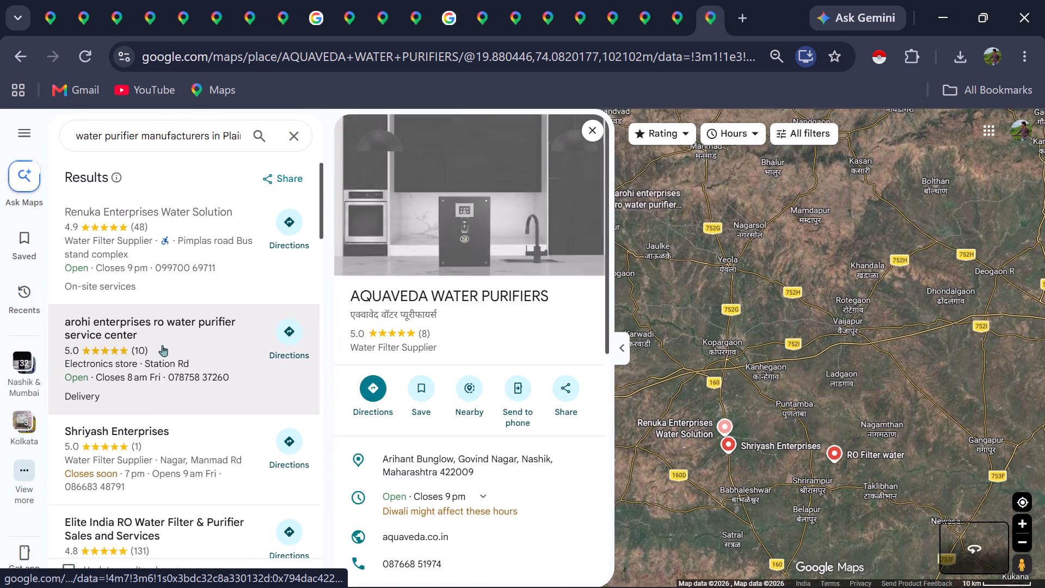
{"action": "scroll", "coordinate": [163, 262], "scroll_direction": "up", "scroll_amount": 1}
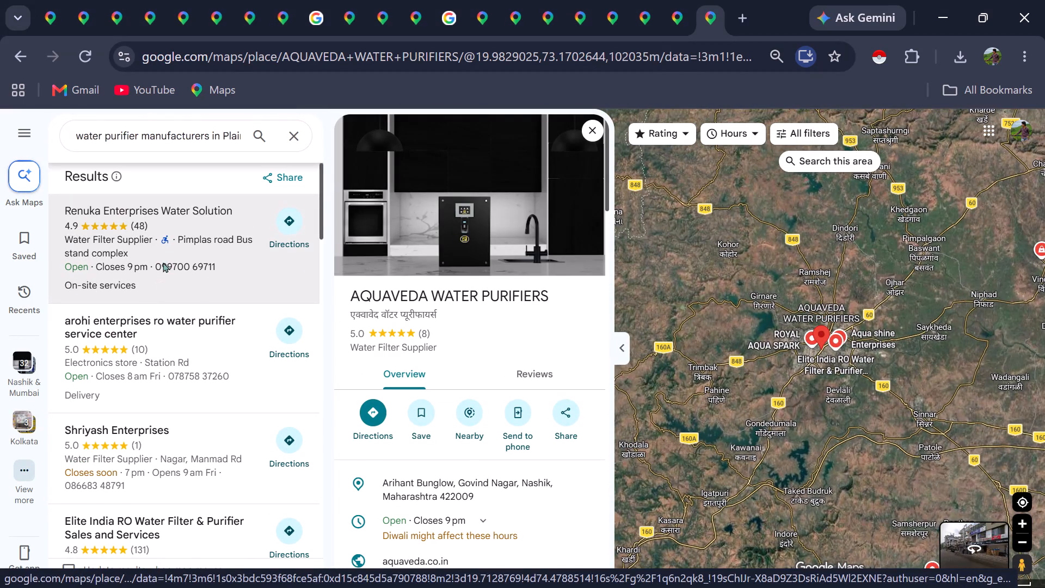
{"action": "left_click", "coordinate": [221, 246]}
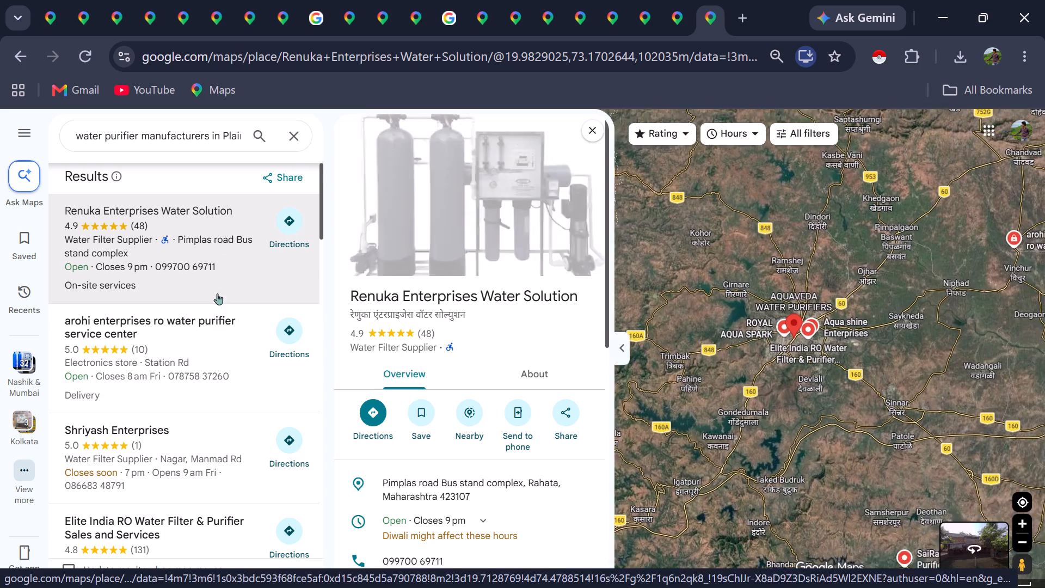
{"action": "scroll", "coordinate": [205, 417], "scroll_direction": "down", "scroll_amount": 9}
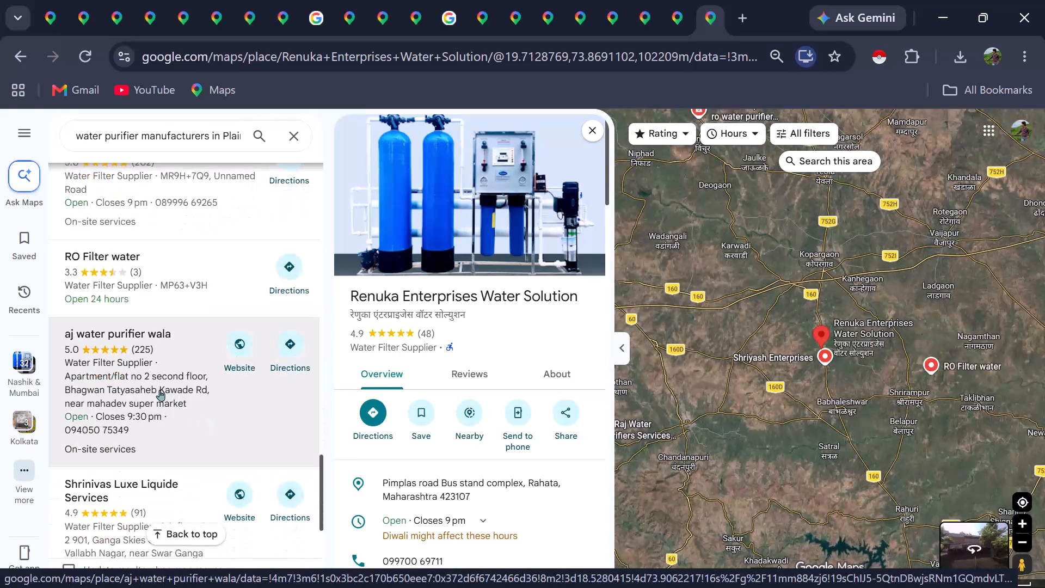
{"action": "left_click", "coordinate": [159, 390]}
{"action": "scroll", "coordinate": [159, 390], "scroll_direction": "down", "scroll_amount": 5}
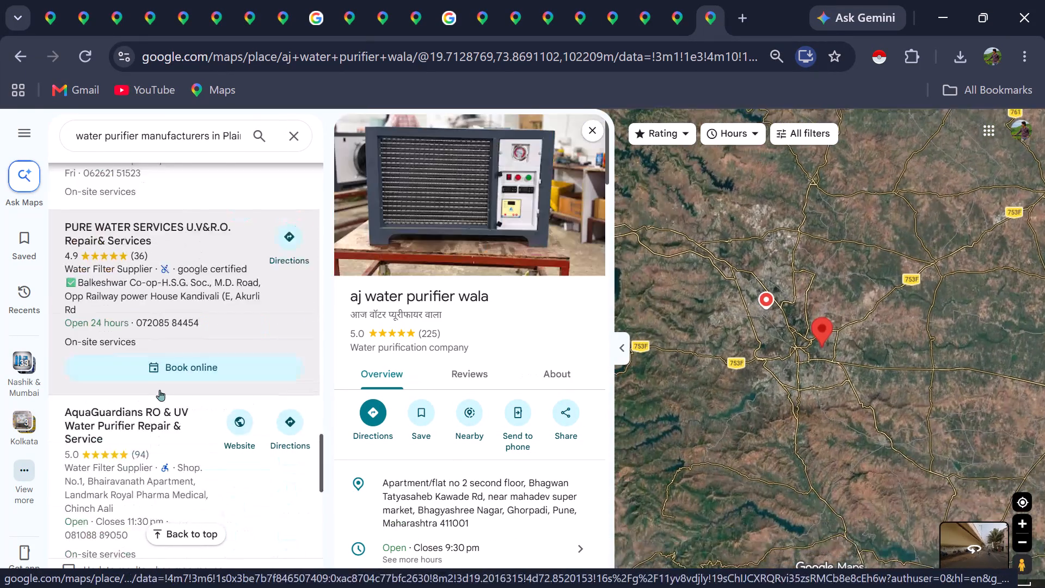
{"action": "scroll", "coordinate": [159, 390], "scroll_direction": "down", "scroll_amount": 9}
{"action": "scroll", "coordinate": [213, 330], "scroll_direction": "down", "scroll_amount": 5}
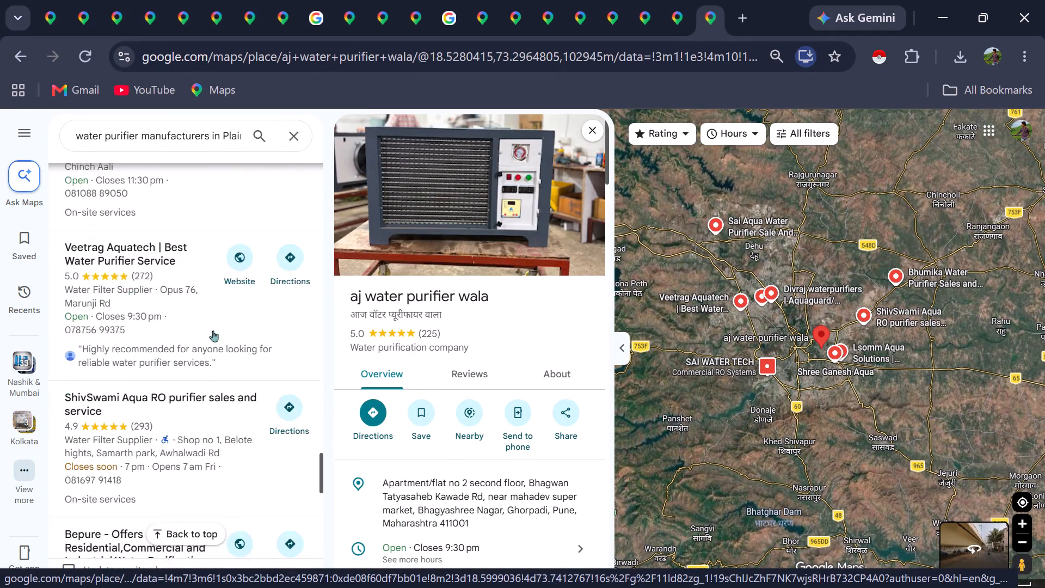
{"action": "scroll", "coordinate": [213, 330], "scroll_direction": "down", "scroll_amount": 14}
{"action": "scroll", "coordinate": [213, 330], "scroll_direction": "down", "scroll_amount": 10}
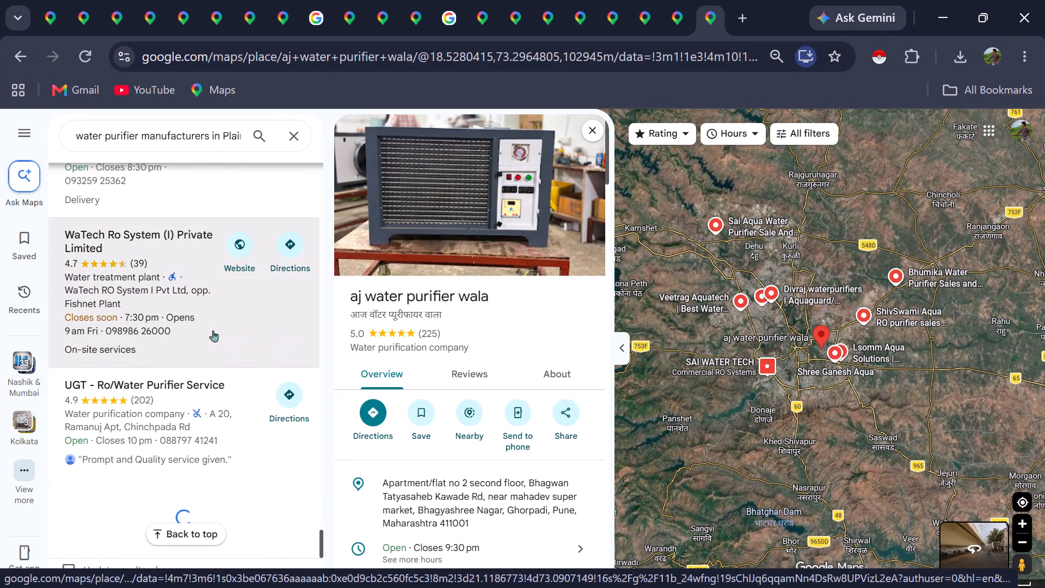
{"action": "scroll", "coordinate": [213, 330], "scroll_direction": "down", "scroll_amount": 18}
{"action": "scroll", "coordinate": [213, 330], "scroll_direction": "down", "scroll_amount": 5}
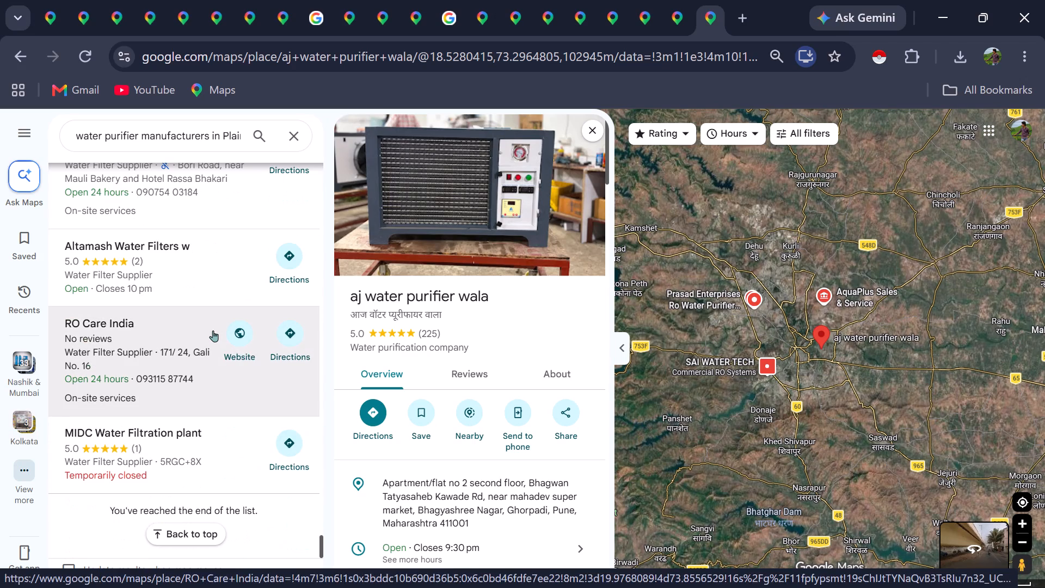
{"action": "scroll", "coordinate": [213, 330], "scroll_direction": "down", "scroll_amount": 3}
In the Basar tab, return to the web results, search only for "water purifier manufacturers in Basar", and reopen them in Google Maps.
{"action": "left_click", "coordinate": [674, 11]}
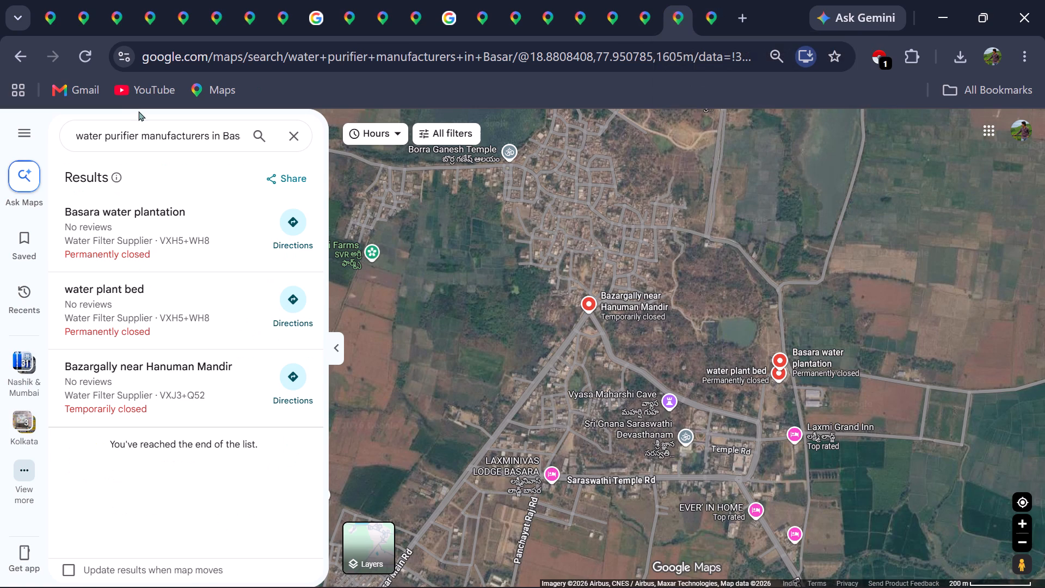
{"action": "left_click", "coordinate": [18, 60]}
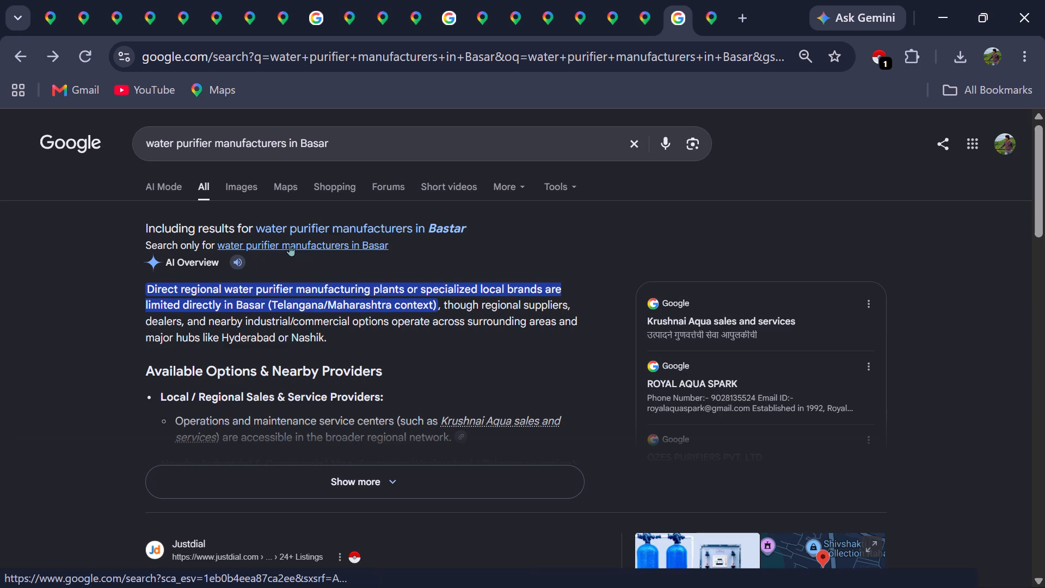
{"action": "left_click", "coordinate": [304, 247]}
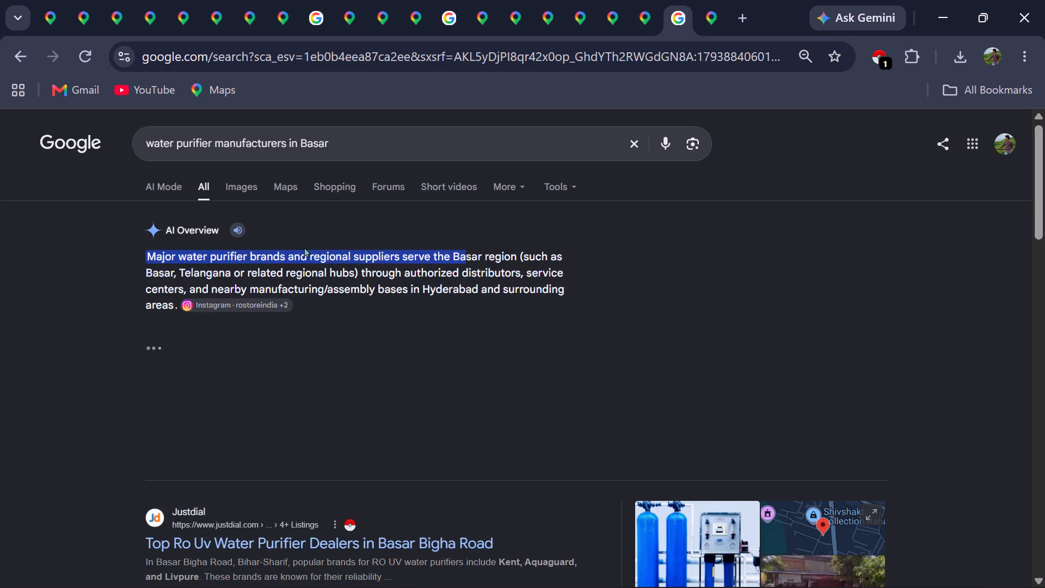
{"action": "left_click", "coordinate": [285, 185]}
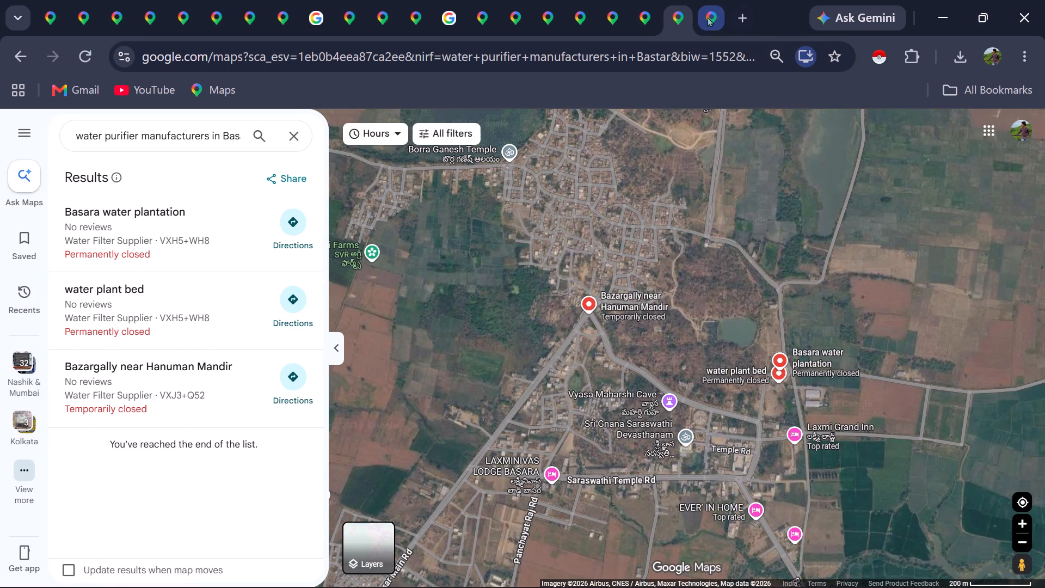
Return to the Plain results tab and scrape its listings with Instant Data Scraper, moving the scraper window clear of the list.
{"action": "left_click", "coordinate": [707, 17]}
{"action": "scroll", "coordinate": [237, 388], "scroll_direction": "down", "scroll_amount": 5}
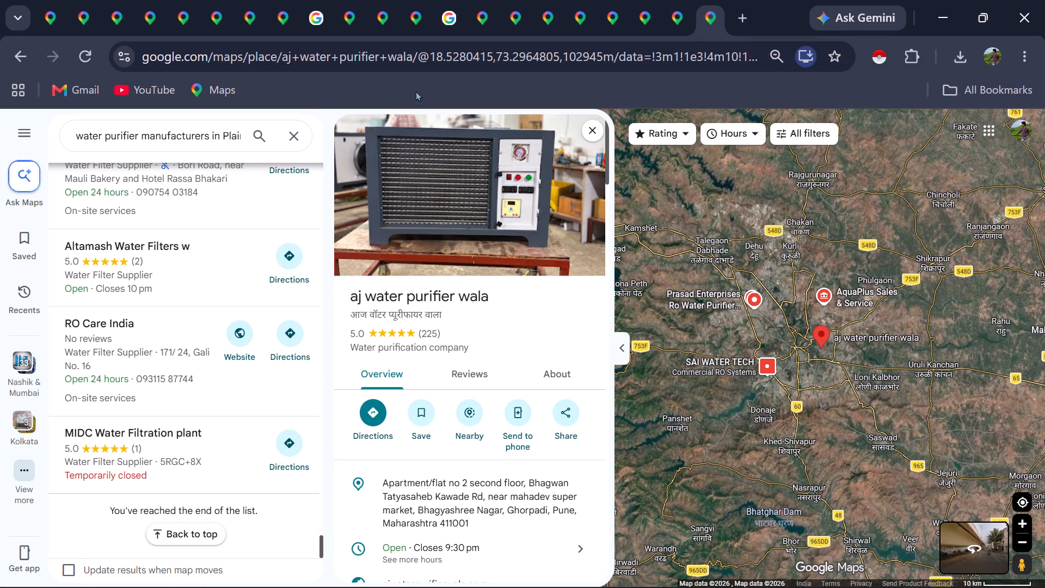
{"action": "left_click", "coordinate": [880, 53]}
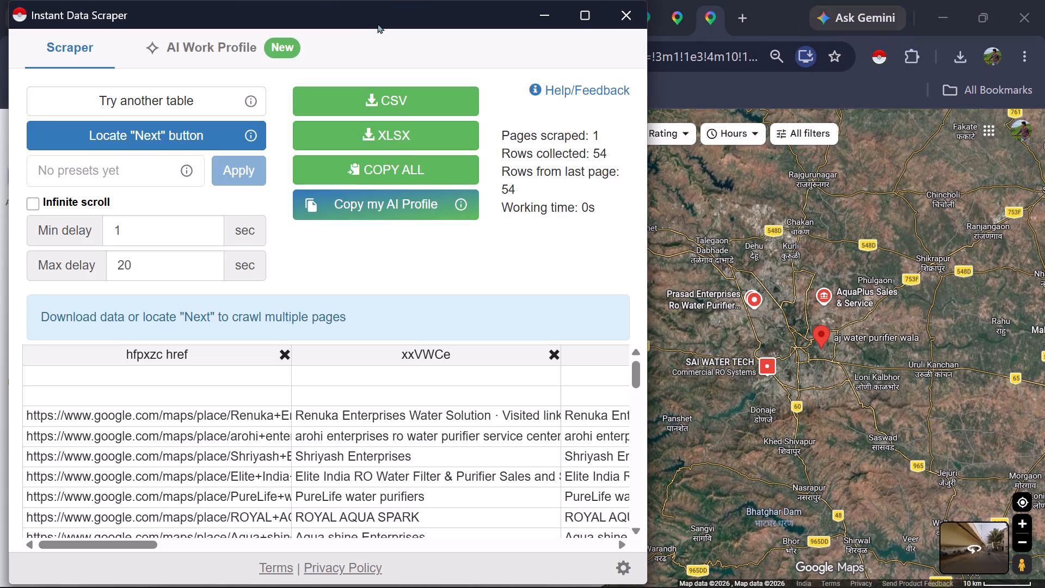
{"action": "left_click_drag", "start_coordinate": [380, 23], "coordinate": [731, 57]}
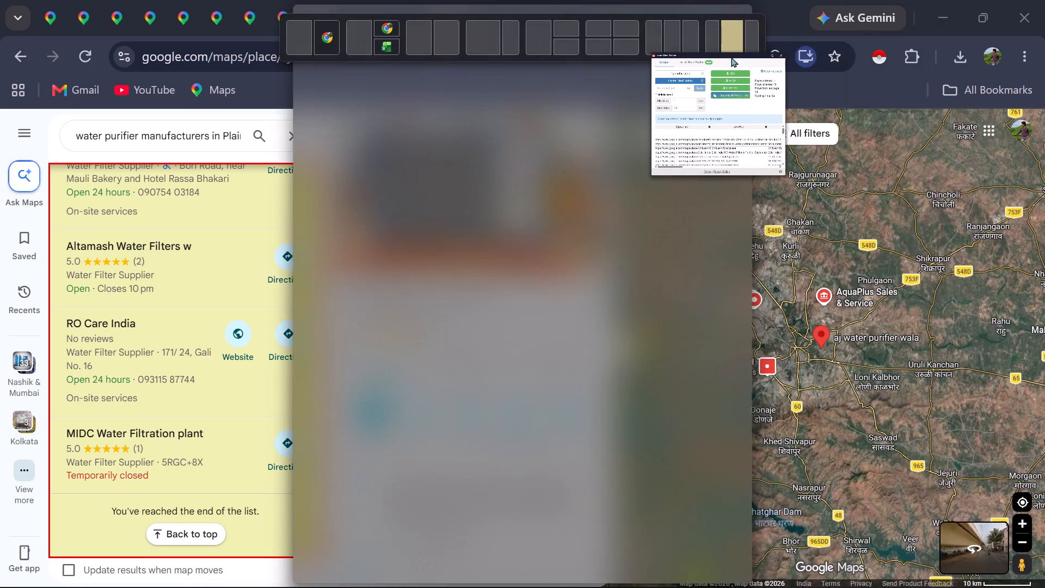
{"action": "left_click_drag", "start_coordinate": [731, 57], "coordinate": [755, 84]}
Clear the whole row of the temporarily closed MIDC Water Filtration plant at the end of the scraped table.
{"action": "scroll", "coordinate": [534, 474], "scroll_direction": "down", "scroll_amount": 9}
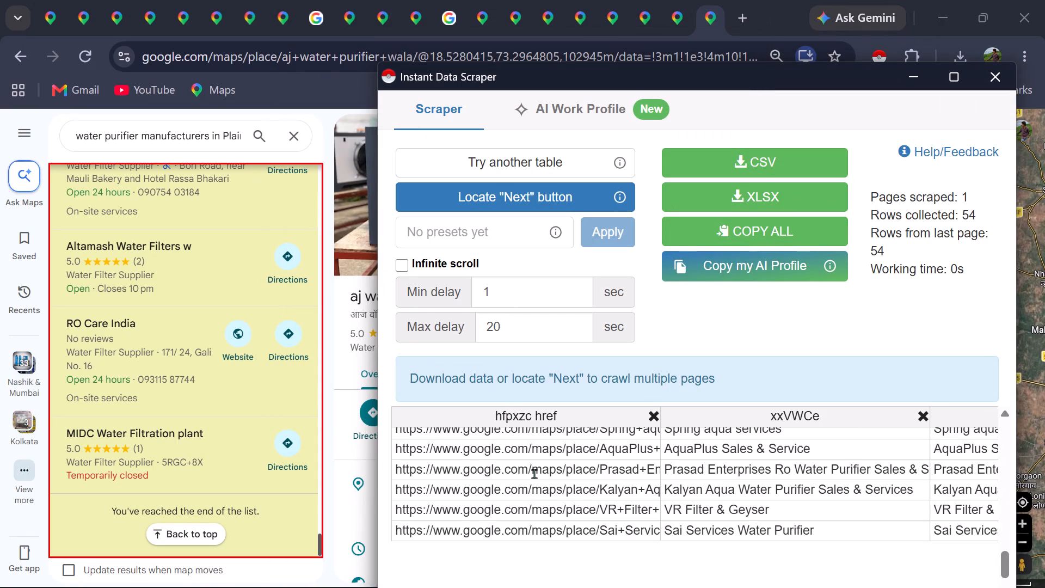
{"action": "left_click_drag", "start_coordinate": [429, 560], "coordinate": [1044, 548]}
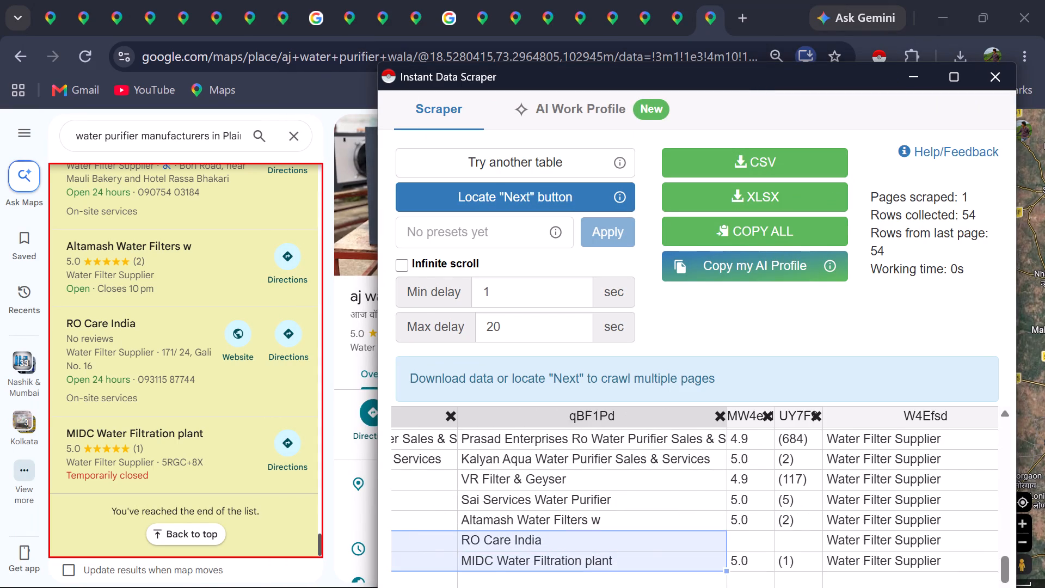
{"action": "left_click_drag", "start_coordinate": [1044, 548], "coordinate": [1044, 504]}
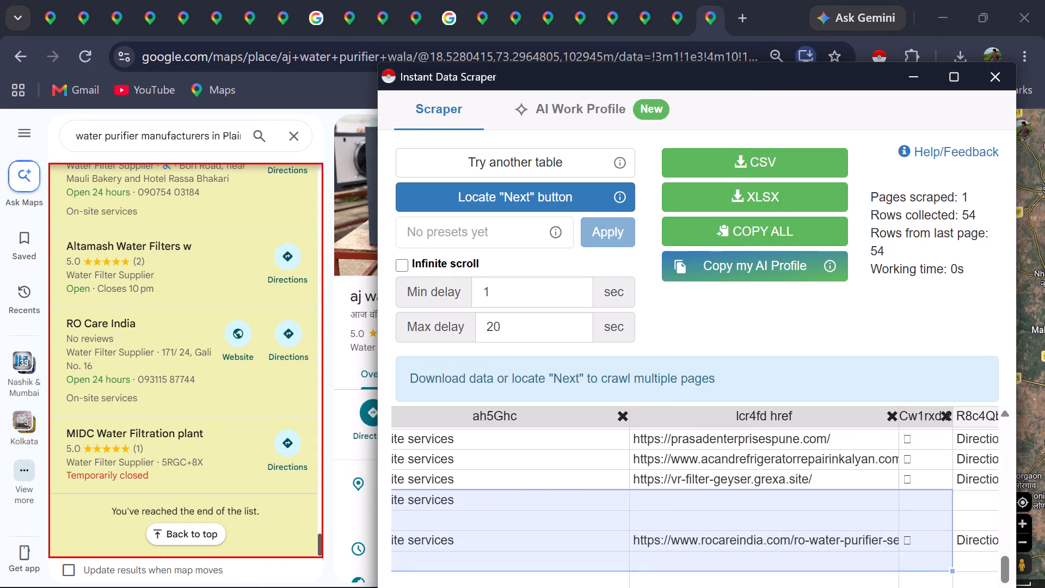
{"action": "left_click_drag", "start_coordinate": [1044, 504], "coordinate": [998, 560]}
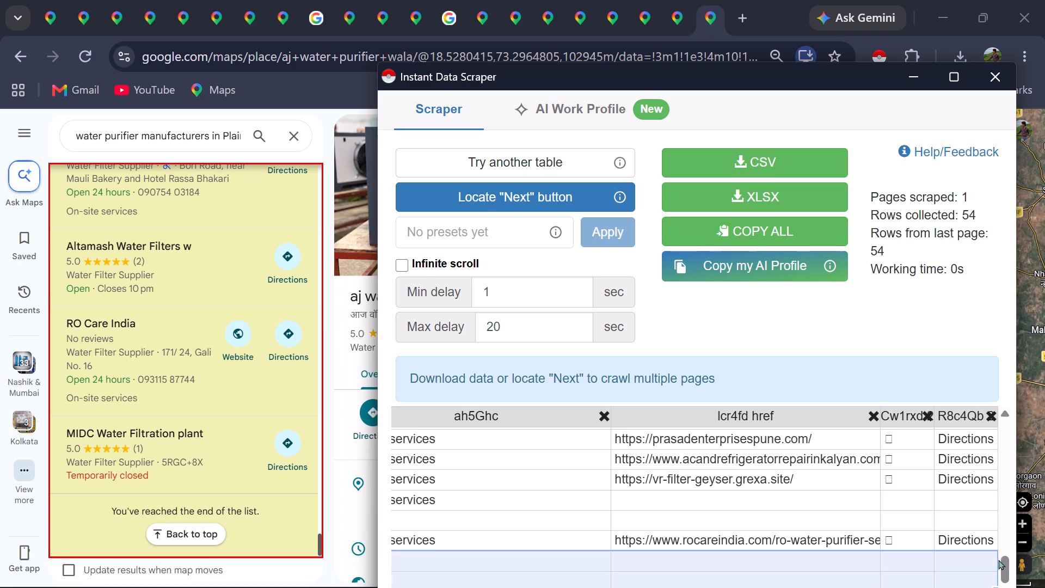
{"action": "left_click_drag", "start_coordinate": [998, 560], "coordinate": [978, 553]}
{"action": "key", "text": "Delete"}
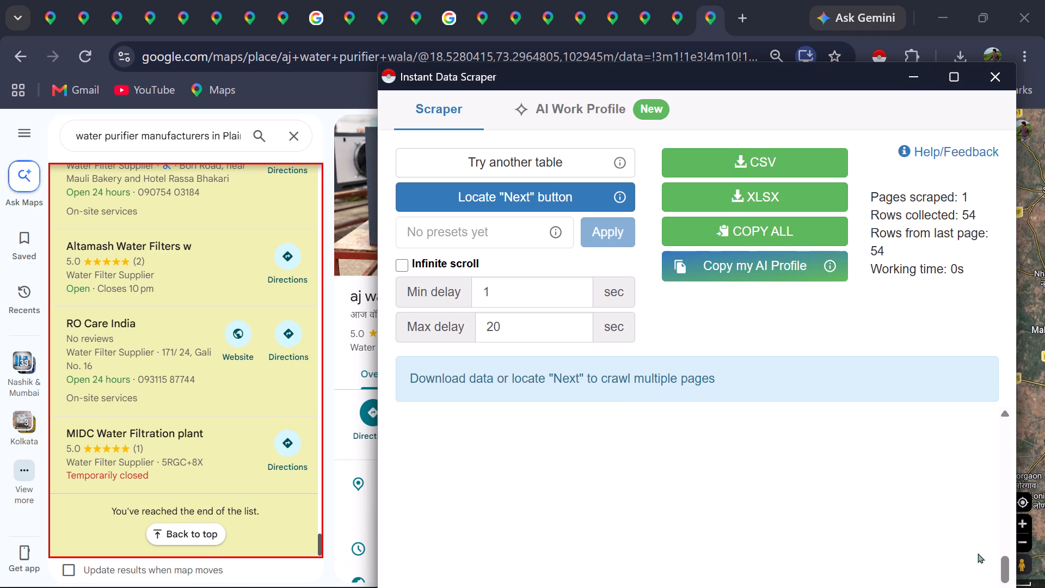
{"action": "scroll", "coordinate": [663, 447], "scroll_direction": "right", "scroll_amount": 8}
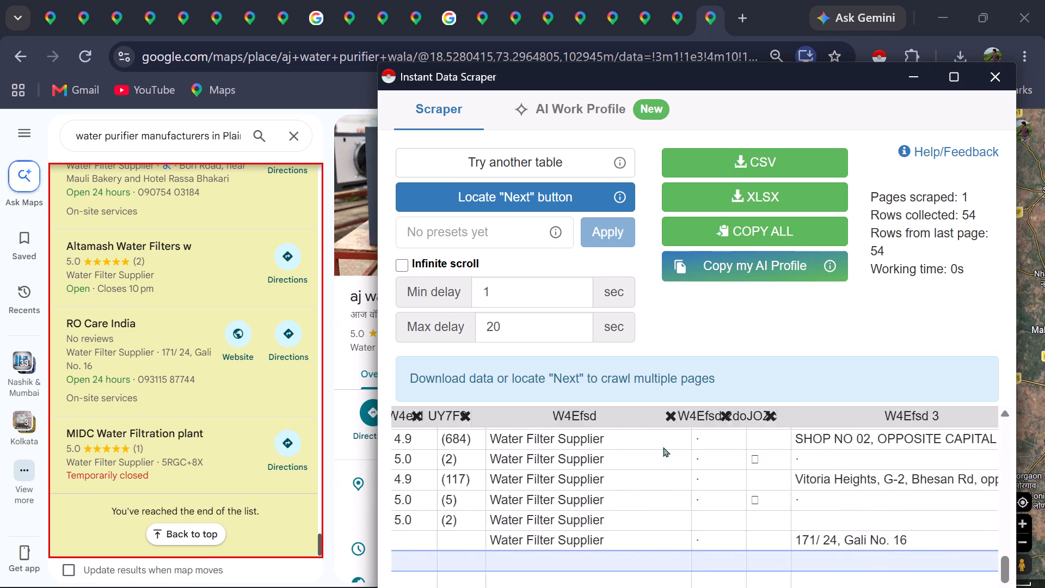
Export the table as an XLSX file named Palin into a new Palin folder under D:, Water purifier, Arunachal pradesh, and close the scraper.
{"action": "left_click", "coordinate": [757, 203]}
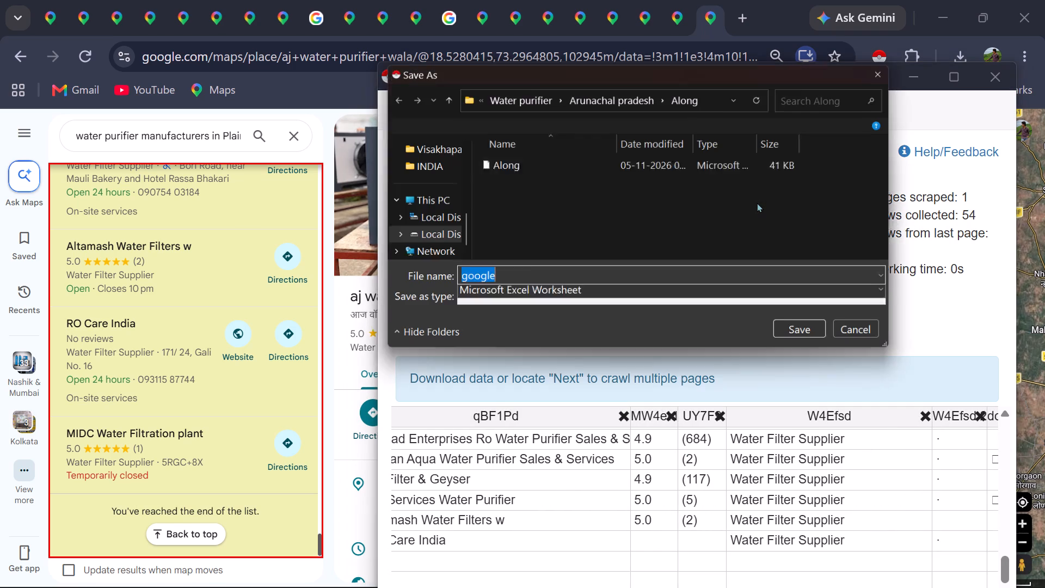
{"action": "key", "text": "ctrl+v"}
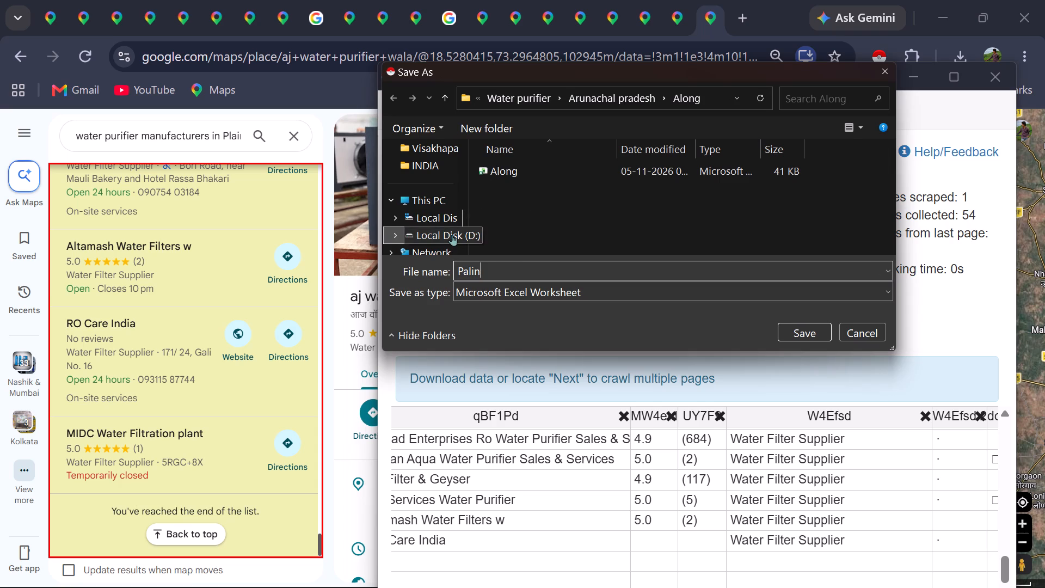
{"action": "left_click", "coordinate": [452, 235]}
{"action": "double_click", "coordinate": [569, 176]}
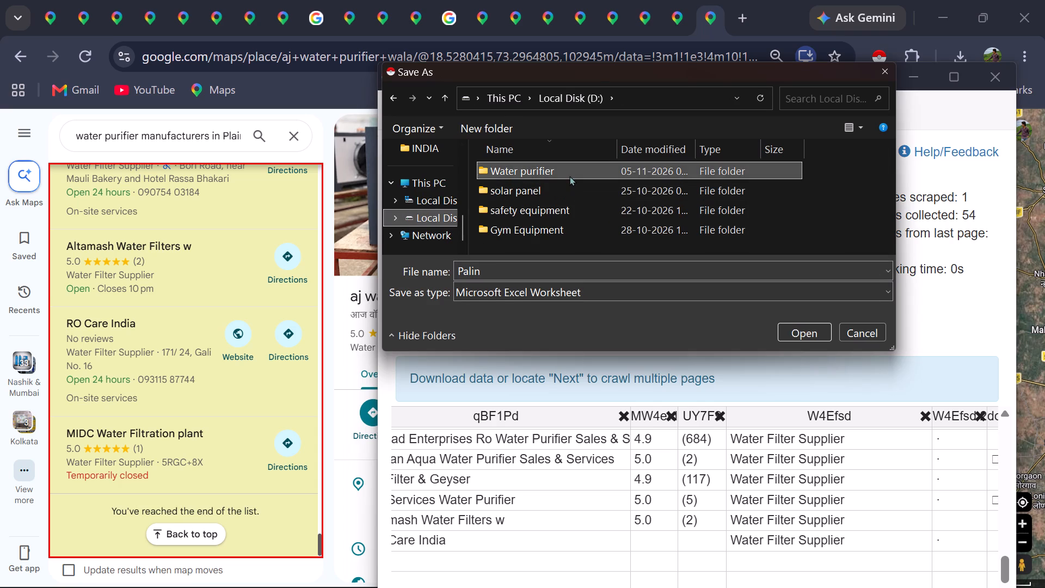
{"action": "double_click", "coordinate": [581, 190]}
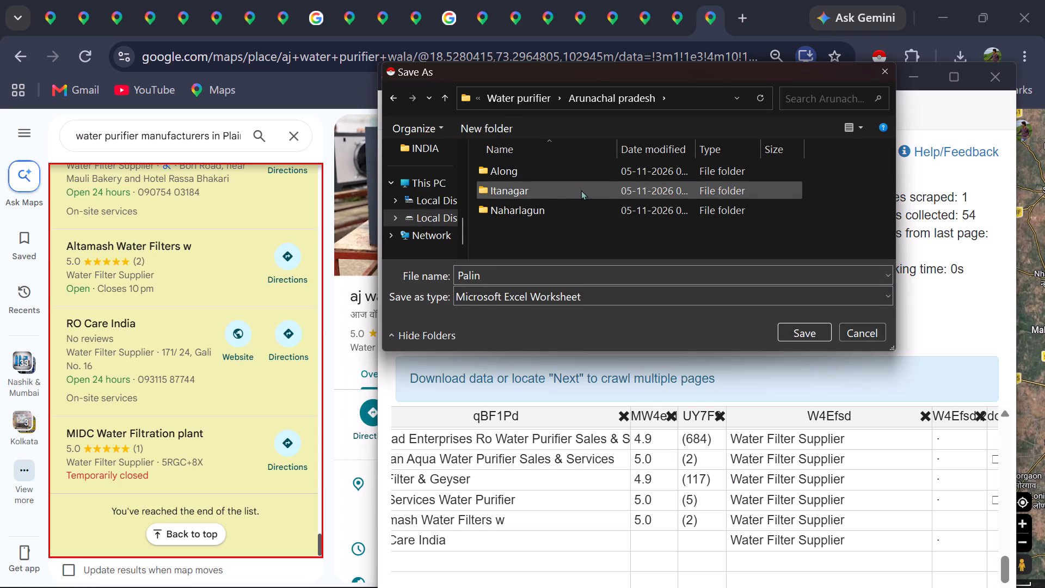
{"action": "key", "text": "ctrl+shift+n"}
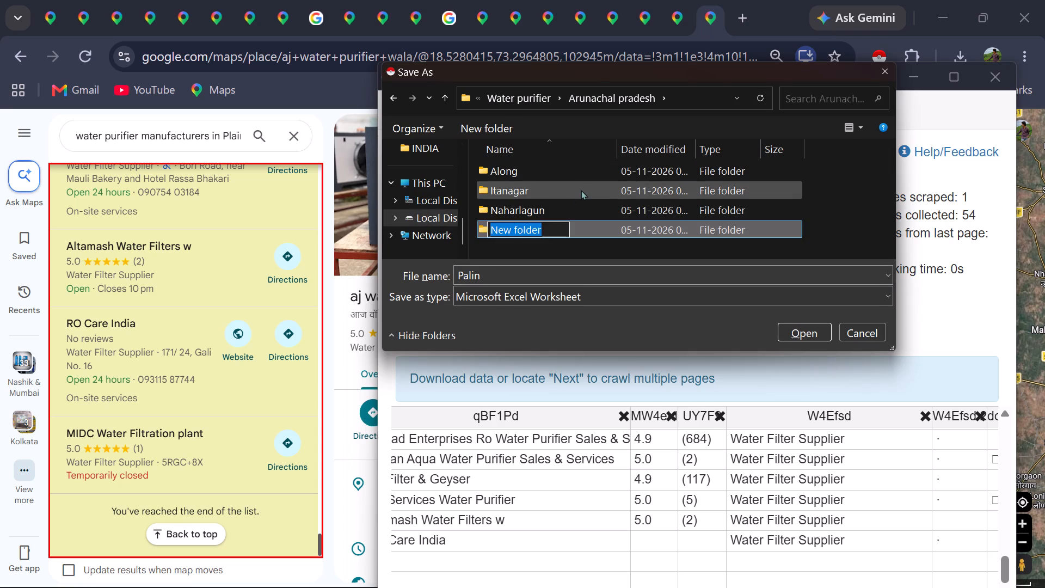
{"action": "key", "text": "ctrl+v"}
{"action": "triple_click", "coordinate": [808, 331]}
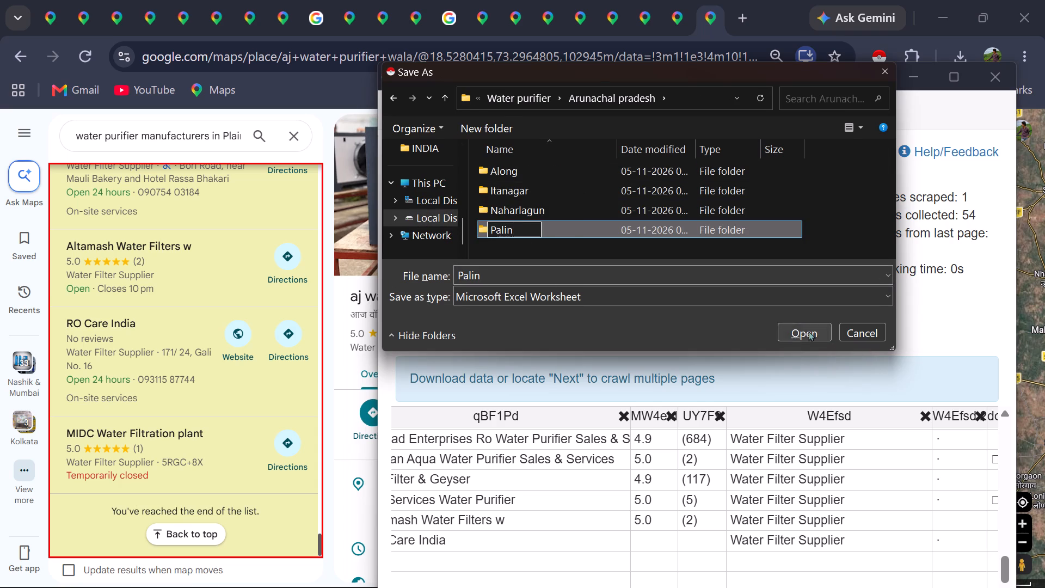
{"action": "left_click", "coordinate": [808, 331]}
{"action": "left_click", "coordinate": [990, 79]}
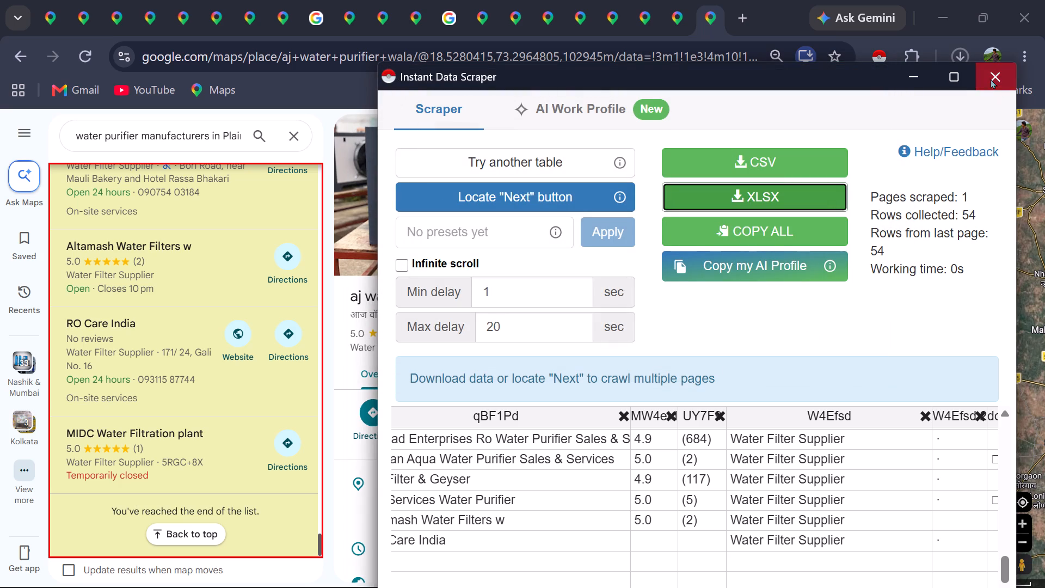
Open a new browser tab and copy the city name Koloriang from the STATES AND CITIES workbook.
{"action": "left_click", "coordinate": [733, 11]}
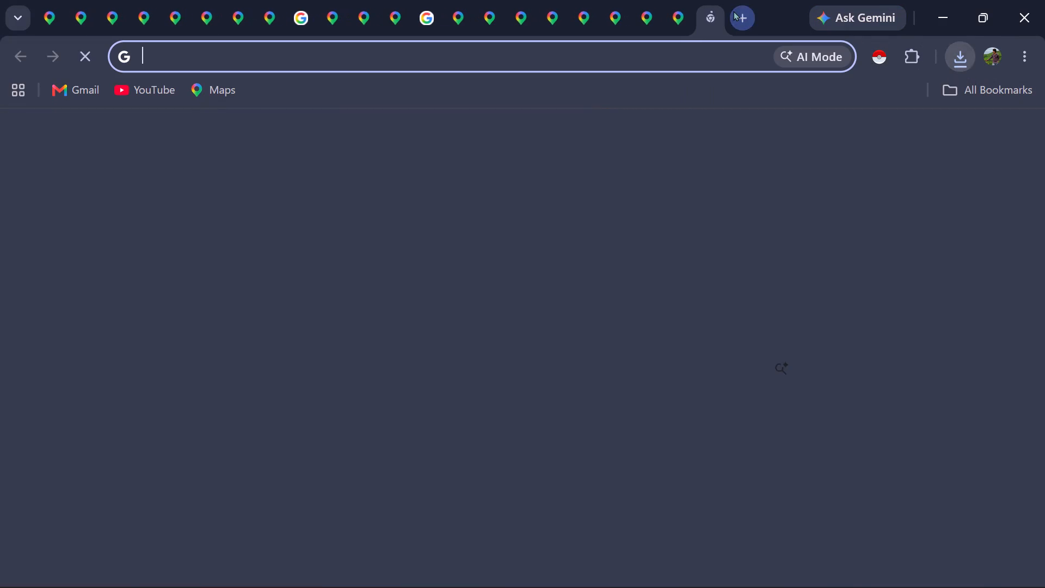
{"action": "left_click", "coordinate": [533, 366]}
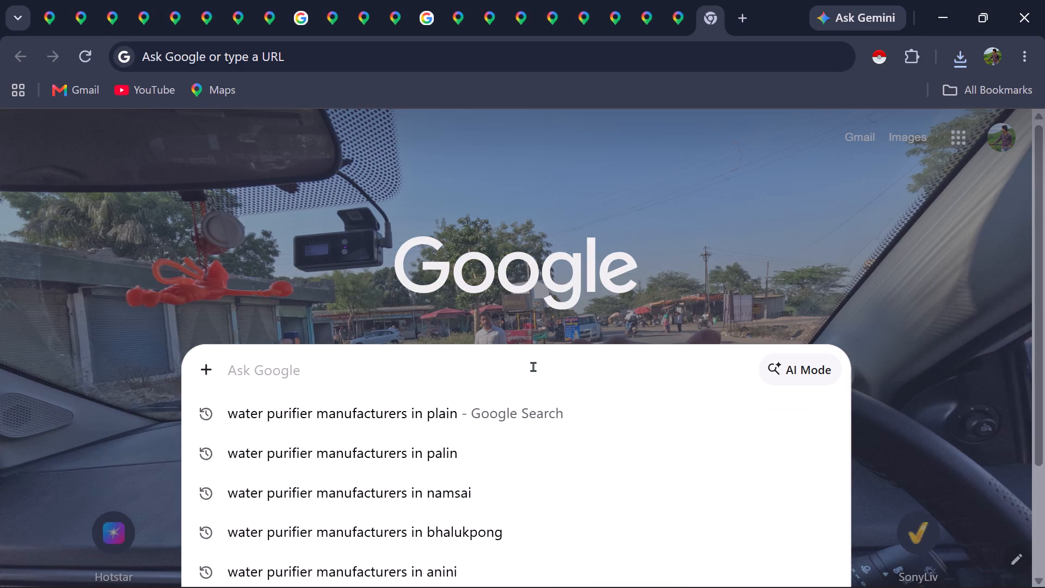
{"action": "key", "text": "alt+Tab"}
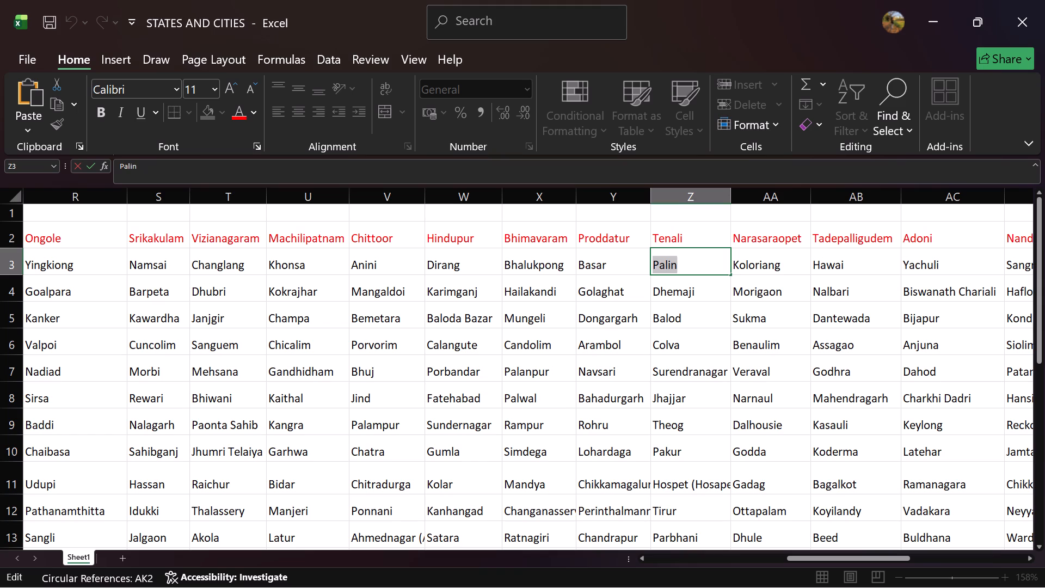
{"action": "double_click", "coordinate": [785, 271]}
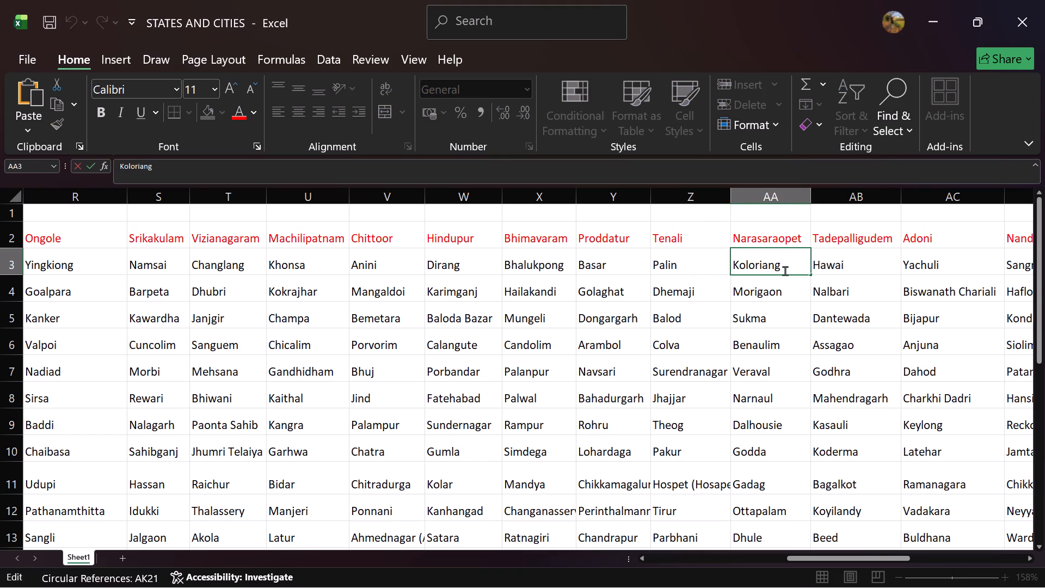
{"action": "key", "text": "ctrl+a"}
{"action": "key", "text": "ctrl+c"}
{"action": "key", "text": "alt+Tab"}
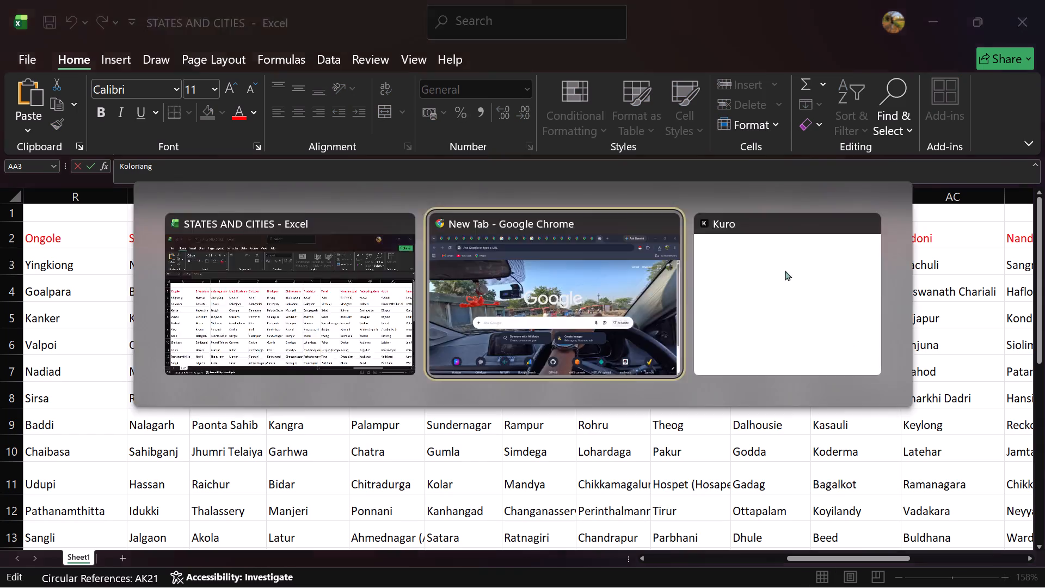
Search Google for "water purifier manufacturers in Koloriang" and open the results in Google Maps.
{"action": "left_click", "coordinate": [564, 378]}
{"action": "type", "text": "wa"}
{"action": "key", "text": "Tab"}
{"action": "key", "text": "shift+Left"}
{"action": "key", "text": "shift+Left"}
{"action": "key", "text": "shift+Left"}
{"action": "key", "text": "shift+Left"}
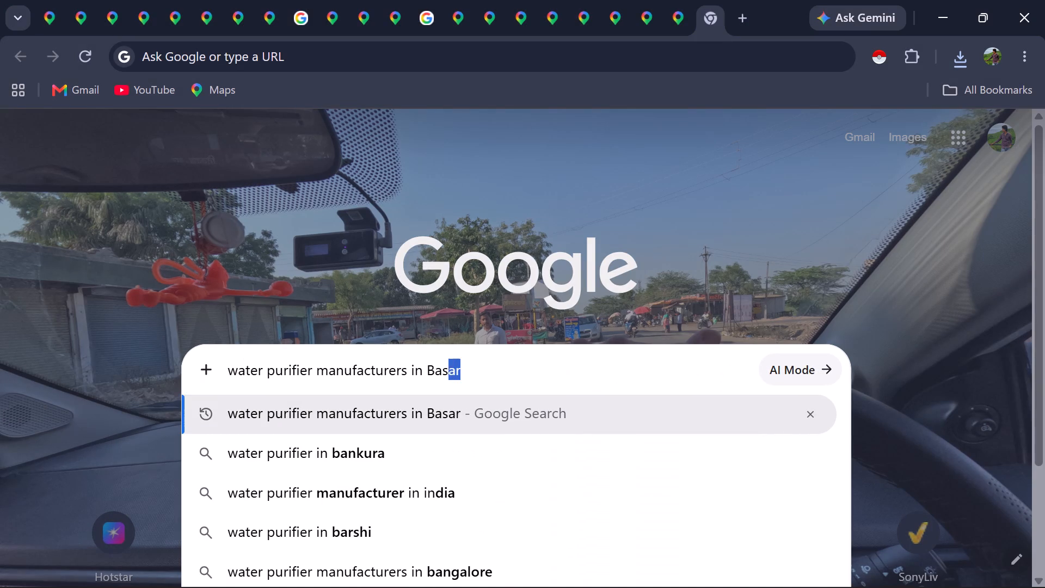
{"action": "key", "text": "shift+Left"}
{"action": "key", "text": "ctrl+v"}
{"action": "key", "text": "Return"}
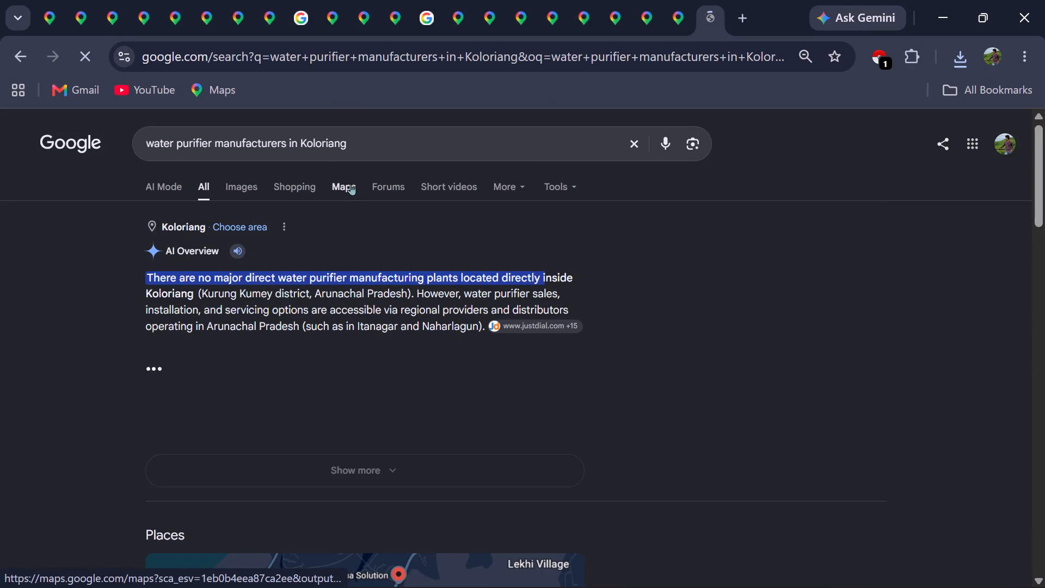
{"action": "left_click", "coordinate": [351, 184]}
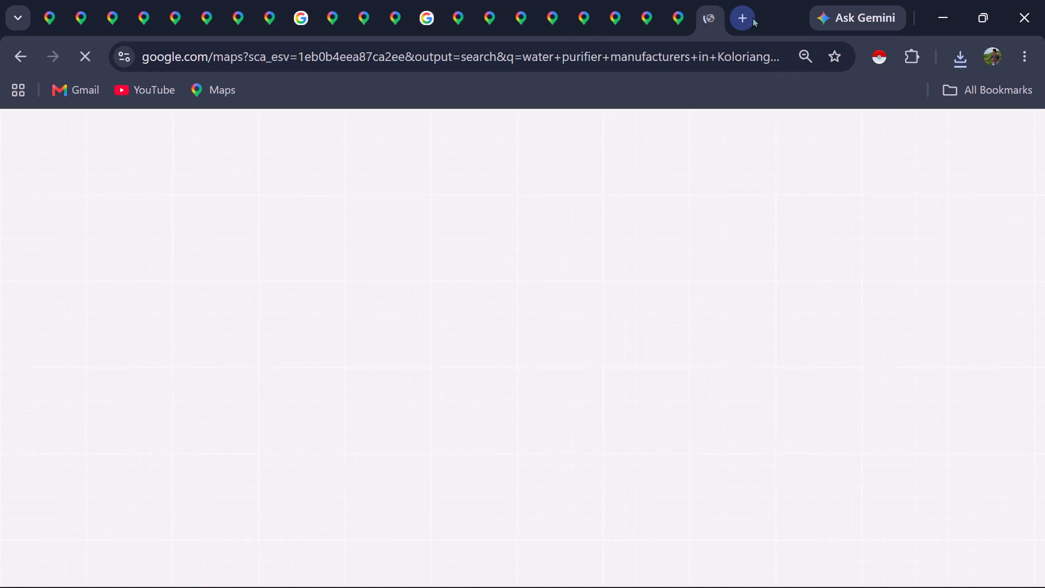
Open another browser tab and copy the city name Hawai from the STATES AND CITIES workbook.
{"action": "left_click", "coordinate": [752, 17]}
{"action": "key", "text": "alt+Tab"}
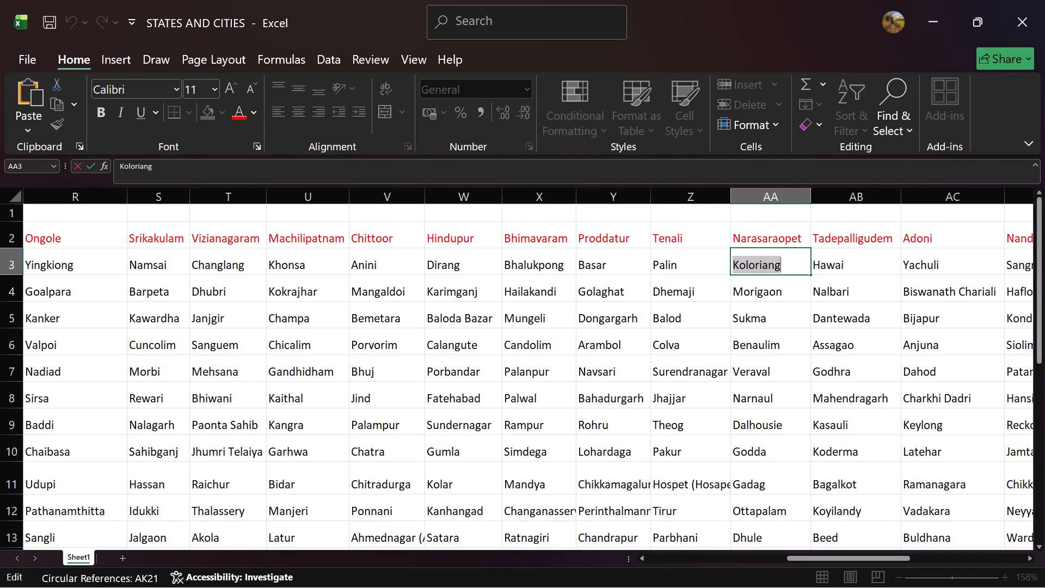
{"action": "double_click", "coordinate": [867, 266]}
{"action": "key", "text": "ctrl+a"}
{"action": "key", "text": "ctrl+c"}
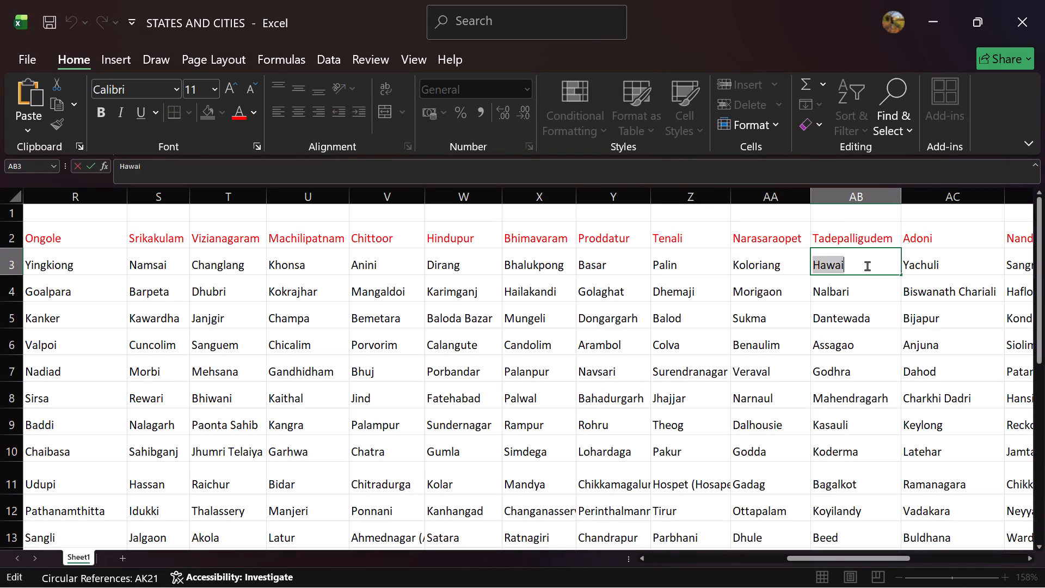
{"action": "key", "text": "alt+Tab"}
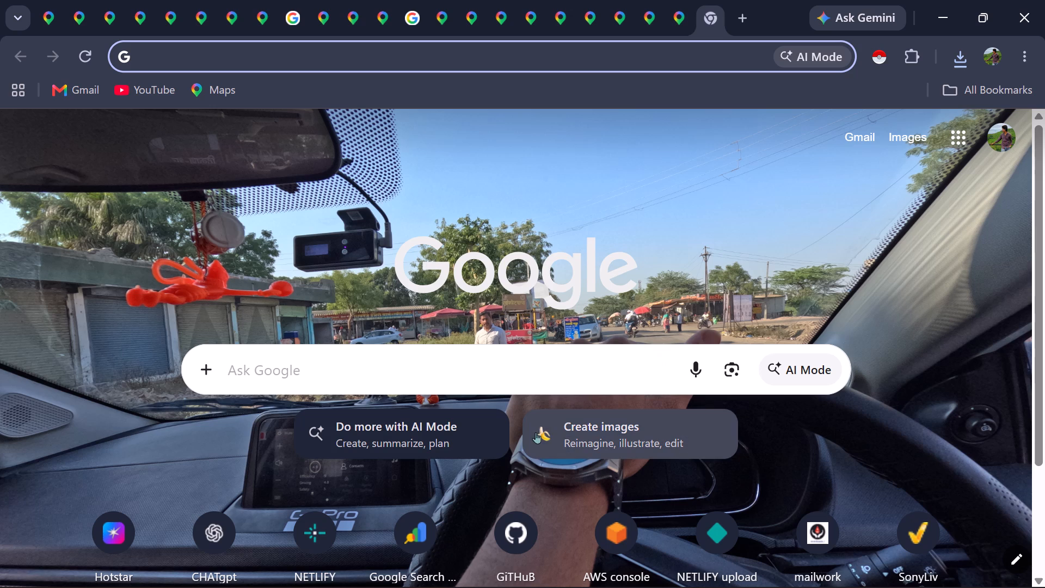
{"action": "key", "text": "alt+Tab"}
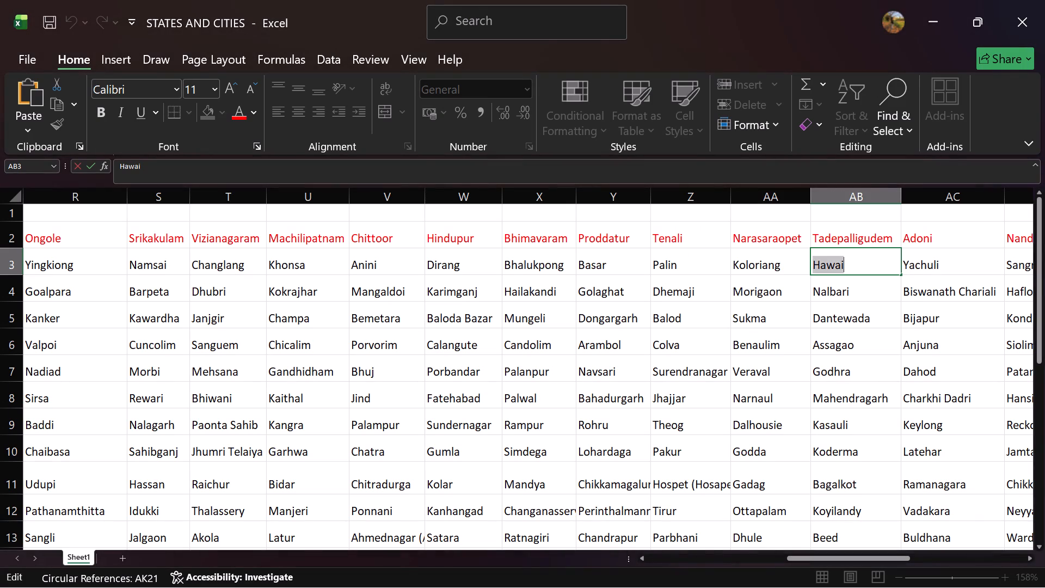
{"action": "key", "text": "alt+Tab"}
In the new tab, search Google for "water purifier manufacturers in Hawai" and open the results in Google Maps.
{"action": "left_click", "coordinate": [676, 14]}
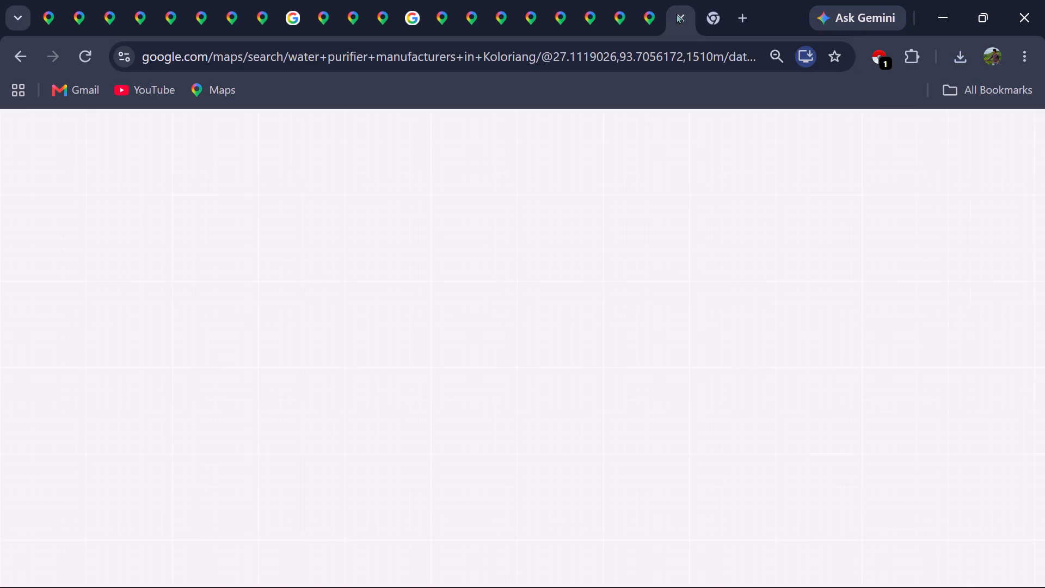
{"action": "left_click", "coordinate": [719, 16]}
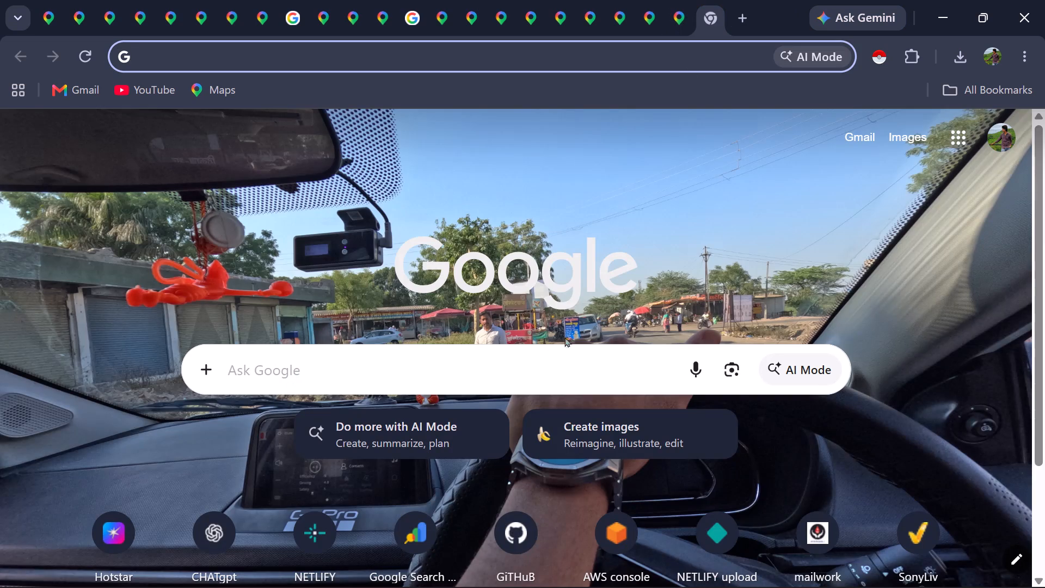
{"action": "left_click", "coordinate": [547, 353]}
{"action": "type", "text": "wat"}
{"action": "key", "text": "Tab"}
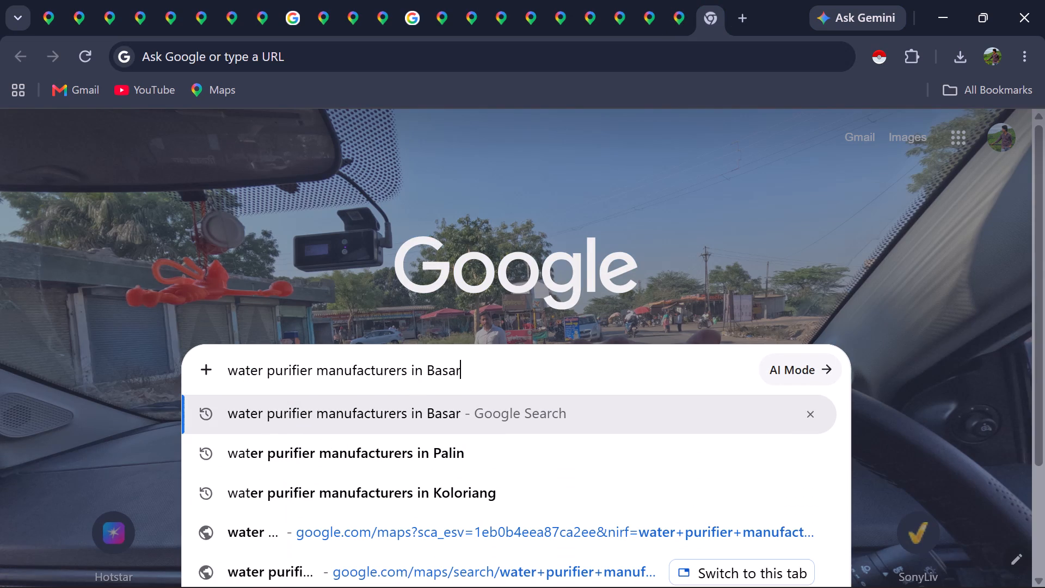
{"action": "key", "text": "shift+Left"}
{"action": "key", "text": "shift+Left"}
{"action": "key", "text": "shift+Left"}
{"action": "key", "text": "shift+Left"}
{"action": "key", "text": "shift+Left"}
{"action": "key", "text": "ctrl+v"}
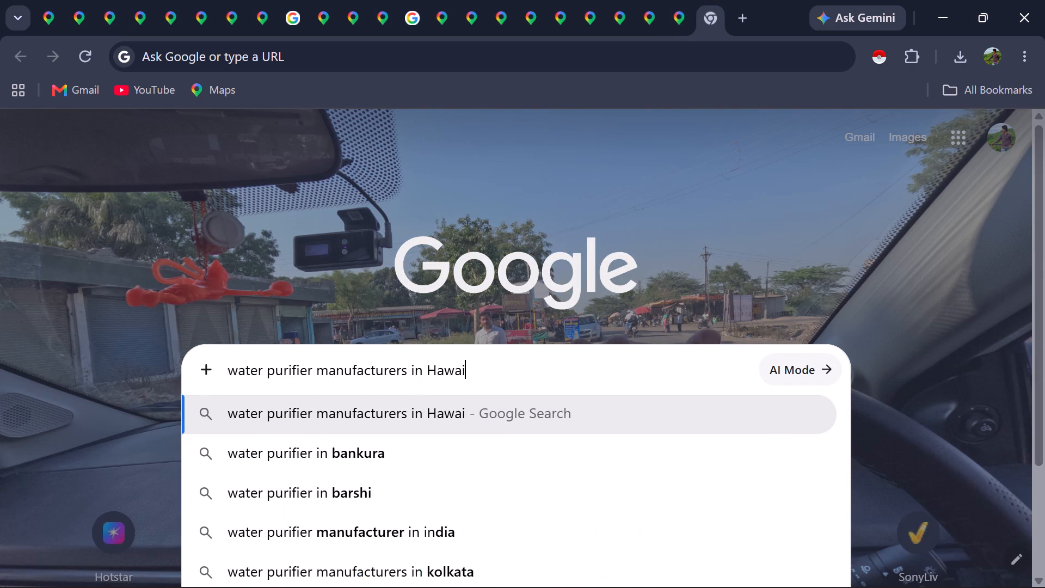
{"action": "key", "text": "Return"}
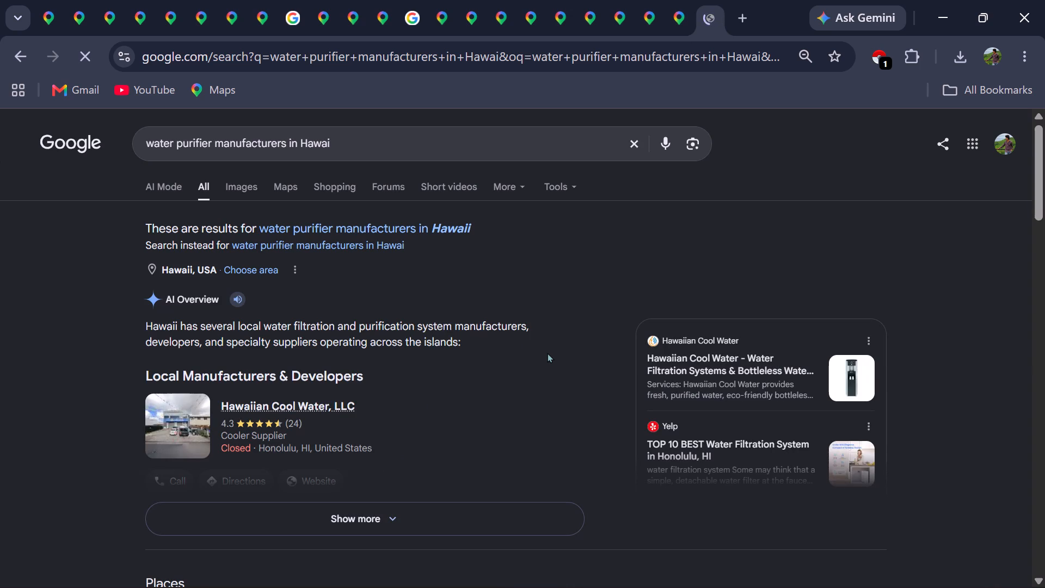
{"action": "left_click", "coordinate": [288, 186]}
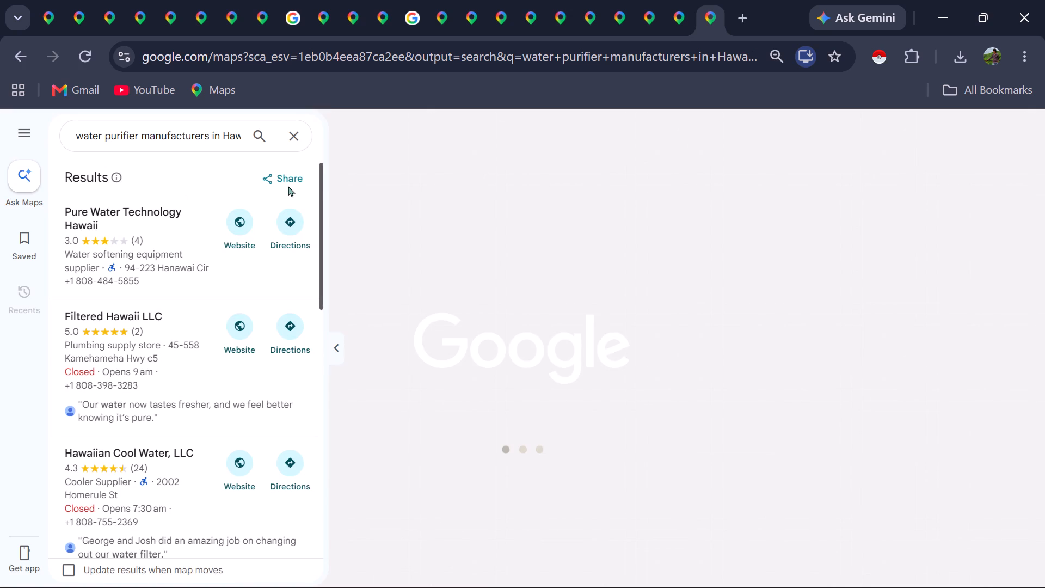
Load the Hawai results list to its end and scrape it with Instant Data Scraper, moving the scraper window clear of the list.
{"action": "left_click", "coordinate": [322, 230]}
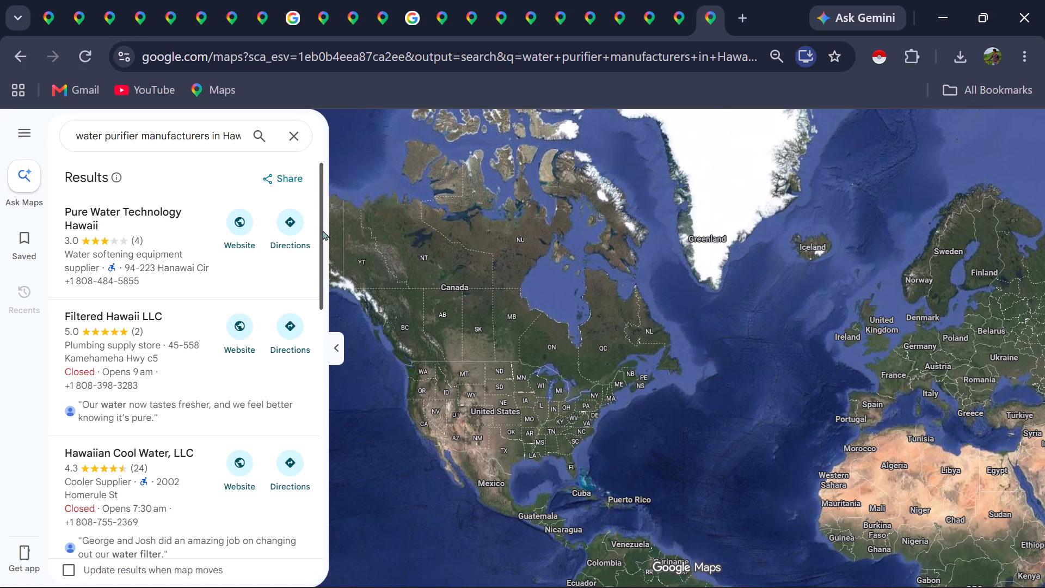
{"action": "left_click", "coordinate": [320, 232]}
{"action": "key", "text": "Down"}
{"action": "key", "text": "Down"}
{"action": "key", "text": "Down"}
{"action": "key", "text": "Down"}
{"action": "key", "text": "Down"}
{"action": "key", "text": "Down"}
{"action": "key", "text": "Down"}
{"action": "key", "text": "Down"}
{"action": "key", "text": "Down"}
{"action": "key", "text": "Down"}
{"action": "key", "text": "Down"}
{"action": "key", "text": "Down"}
{"action": "key", "text": "Down"}
{"action": "key", "text": "Down"}
{"action": "key", "text": "Down"}
{"action": "key", "text": "Down"}
{"action": "key", "text": "Down"}
{"action": "key", "text": "Down"}
{"action": "key", "text": "Down"}
{"action": "key", "text": "Down"}
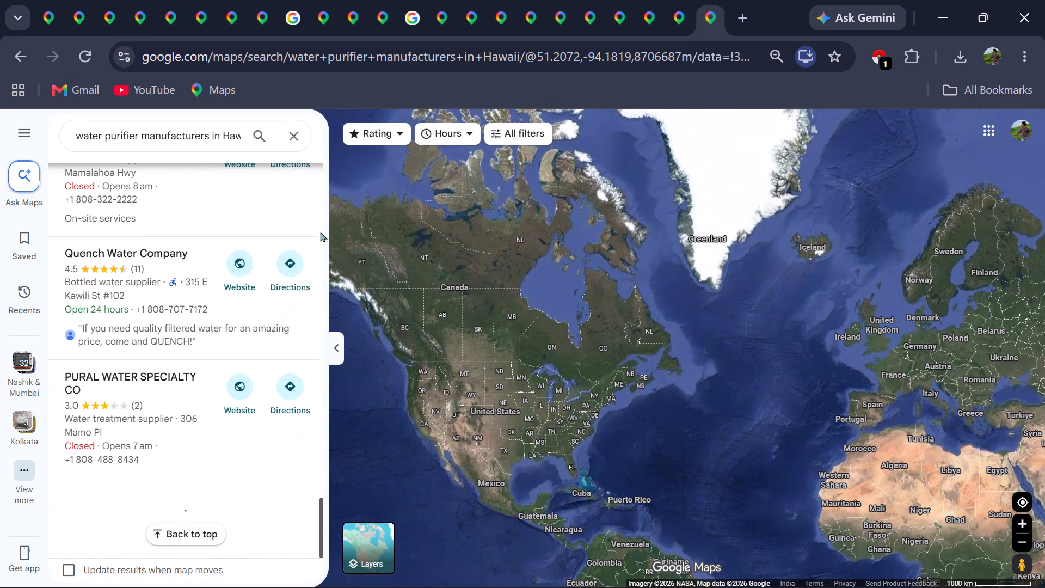
{"action": "key", "text": "Down"}
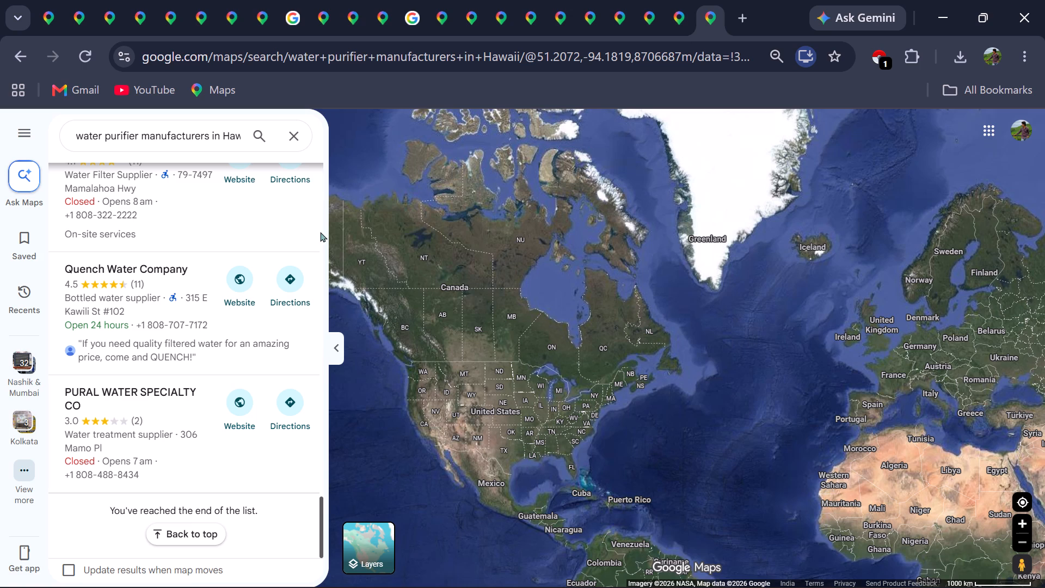
{"action": "left_click", "coordinate": [883, 51]}
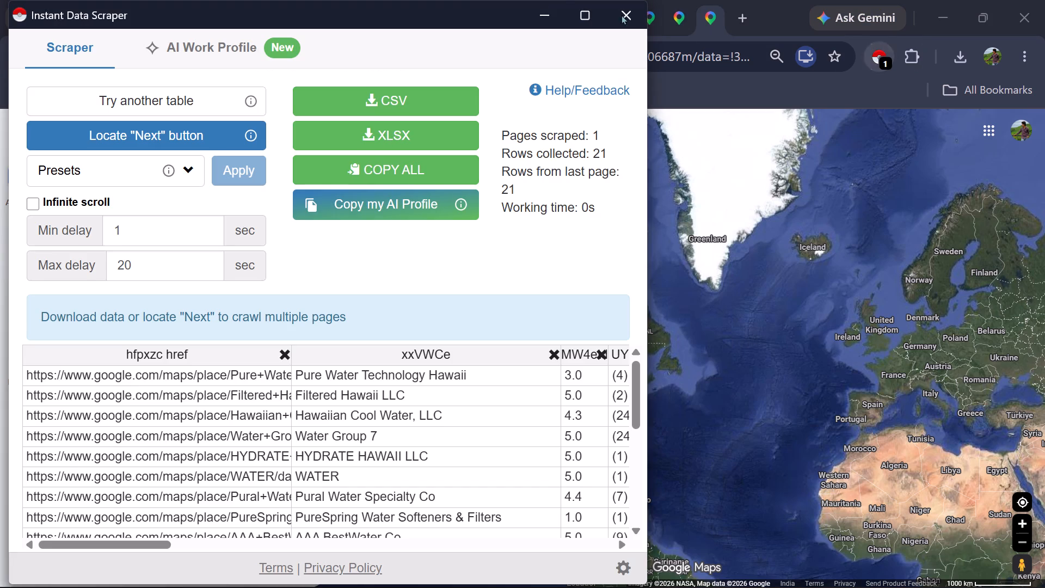
{"action": "left_click_drag", "start_coordinate": [473, 12], "coordinate": [831, 0]}
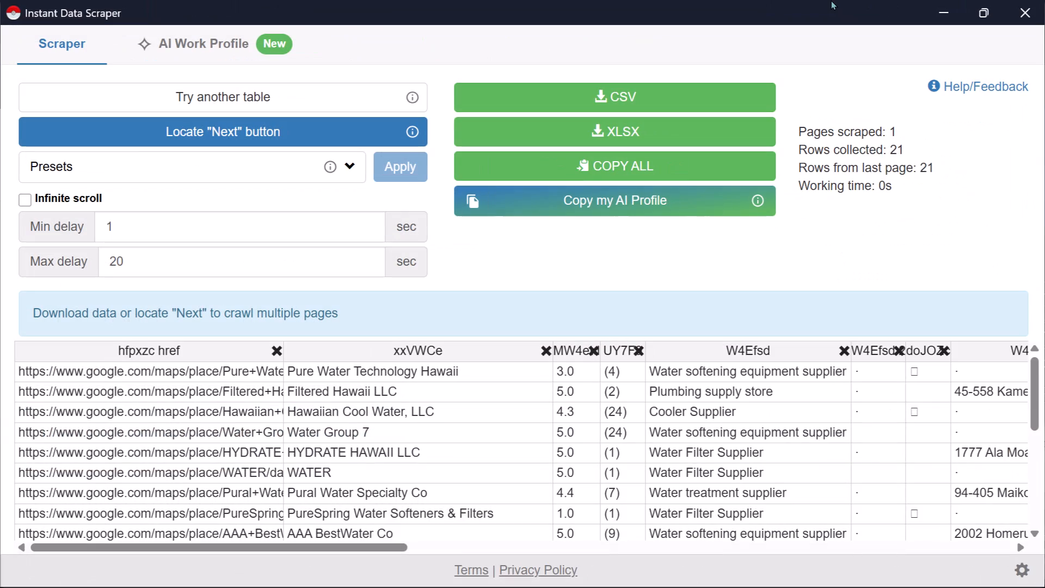
{"action": "left_click_drag", "start_coordinate": [825, 2], "coordinate": [819, 4]}
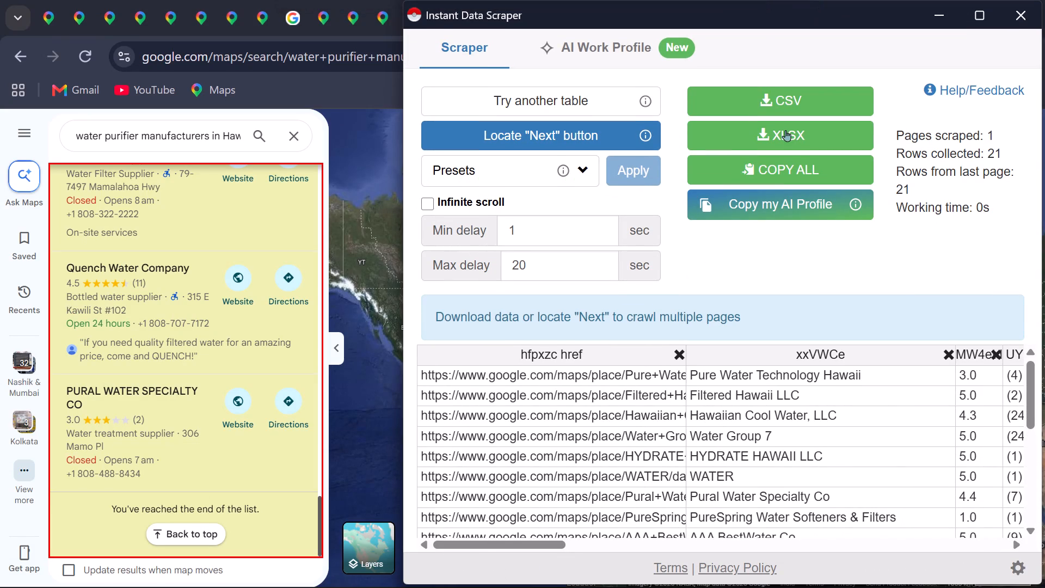
Export the table as an XLSX file named Hawai into a new Hawai folder under D:, Water purifier, Arunachal pradesh, and close the scraper.
{"action": "left_click", "coordinate": [785, 130]}
{"action": "key", "text": "ctrl+v"}
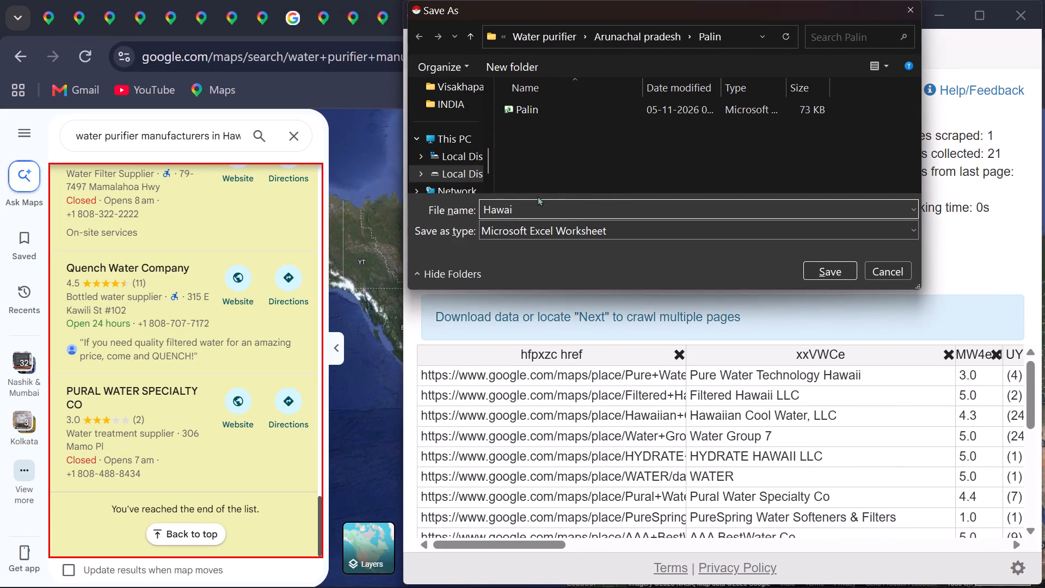
{"action": "left_click", "coordinate": [478, 173]}
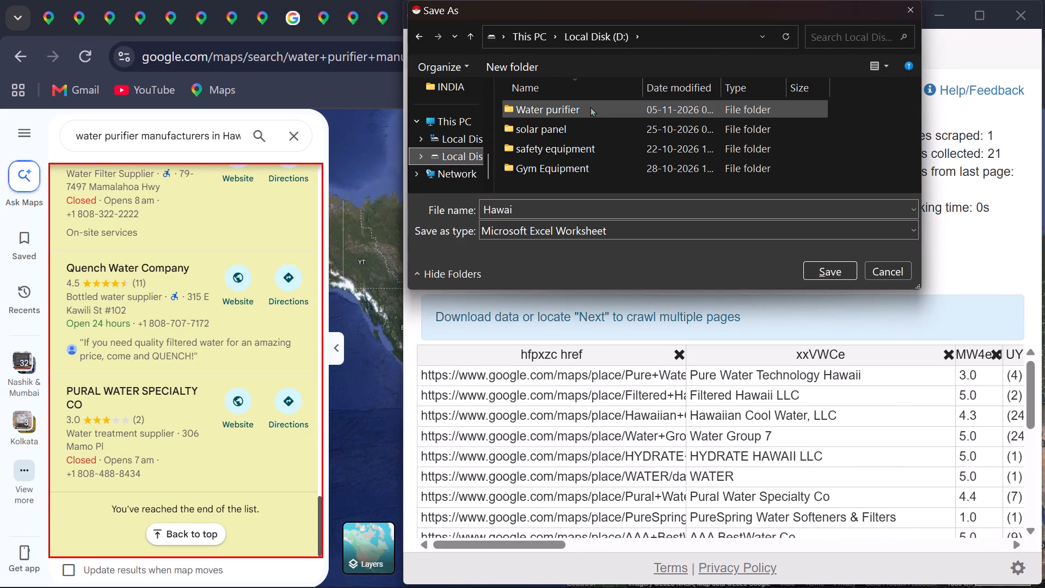
{"action": "double_click", "coordinate": [590, 107]}
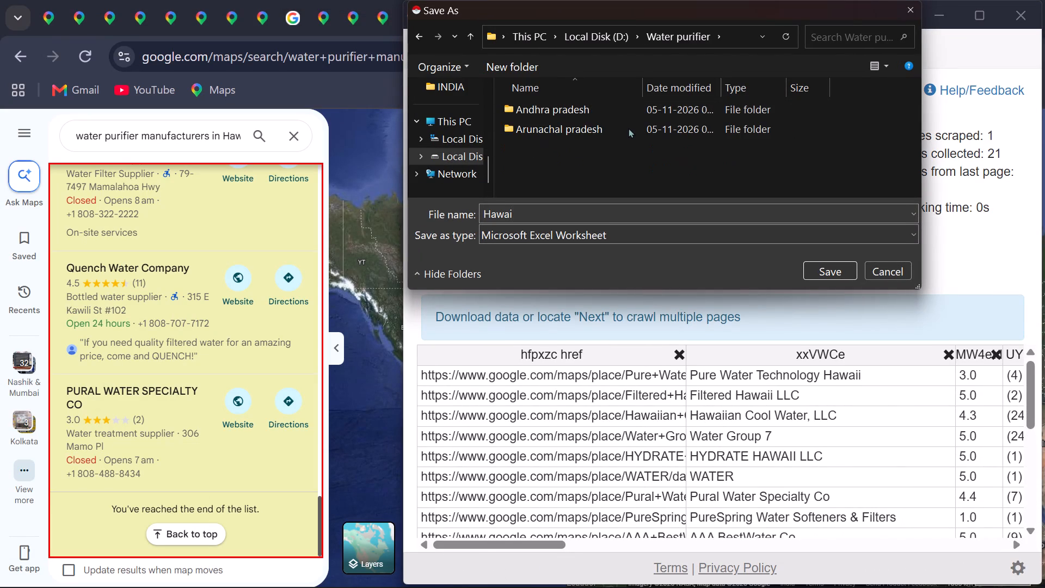
{"action": "double_click", "coordinate": [628, 128]}
{"action": "key", "text": "ctrl+shift+n"}
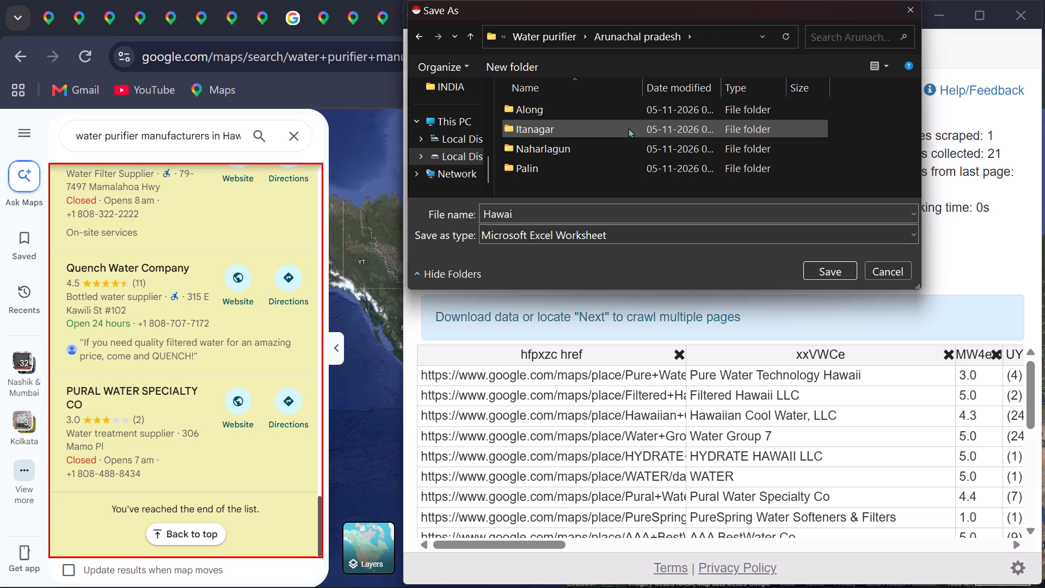
{"action": "key", "text": "ctrl+v"}
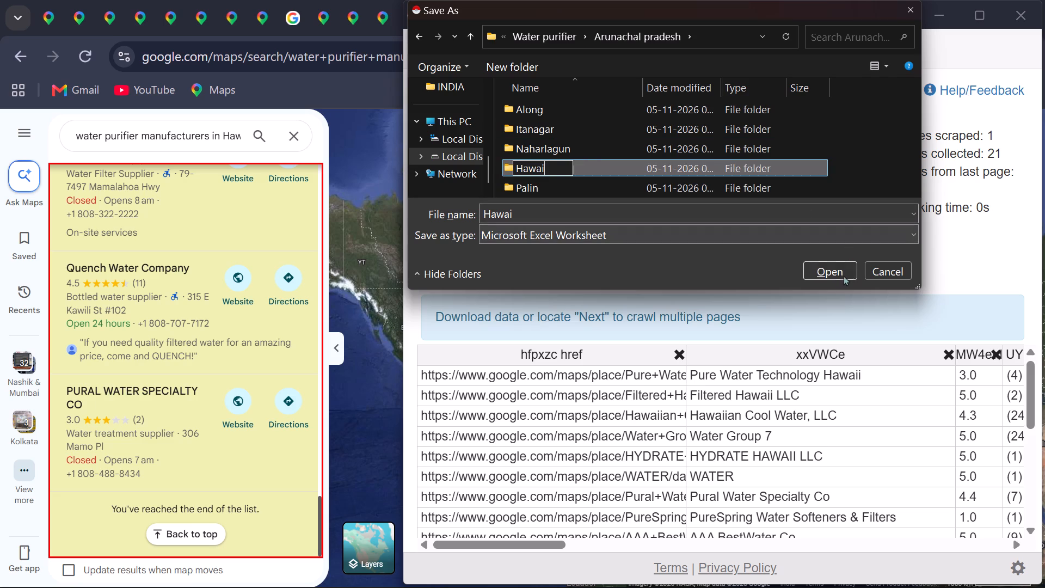
{"action": "triple_click", "coordinate": [837, 269]}
{"action": "left_click", "coordinate": [837, 269]}
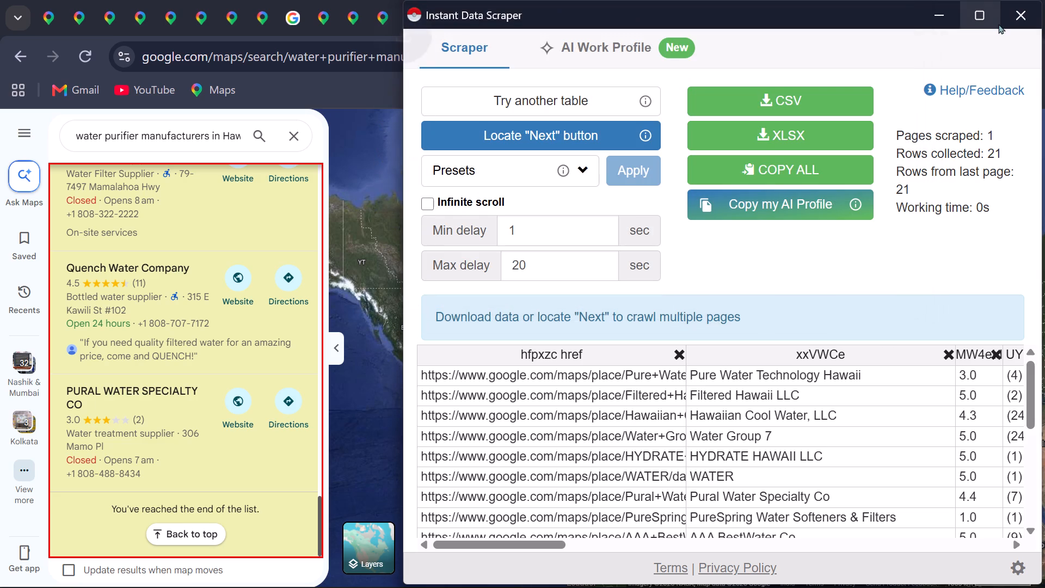
{"action": "left_click", "coordinate": [1021, 6]}
Open another browser tab and copy the city name Yachuli from the STATES AND CITIES workbook.
{"action": "left_click", "coordinate": [730, 7]}
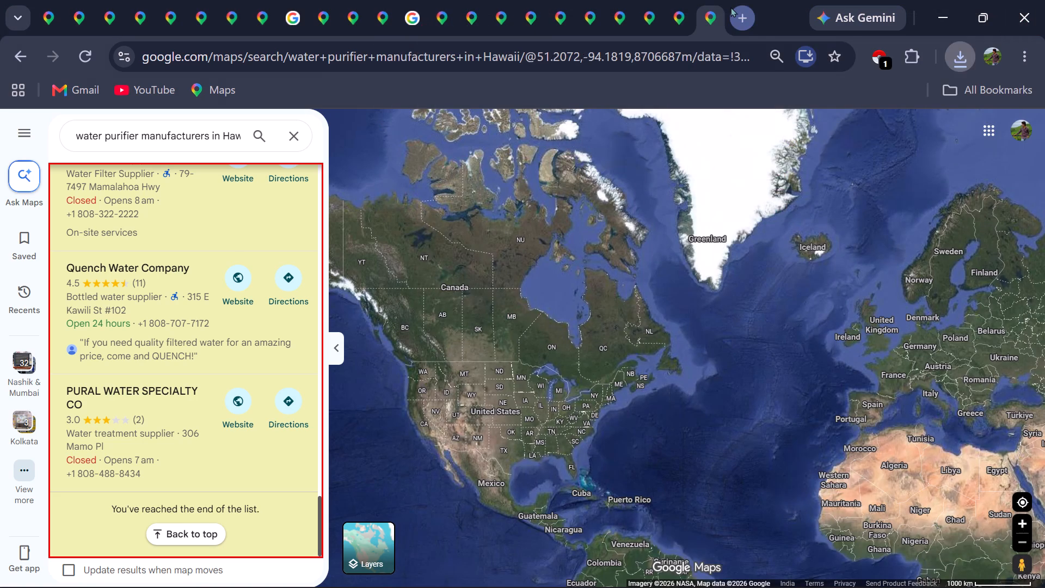
{"action": "left_click", "coordinate": [520, 353]}
{"action": "key", "text": "alt+Tab"}
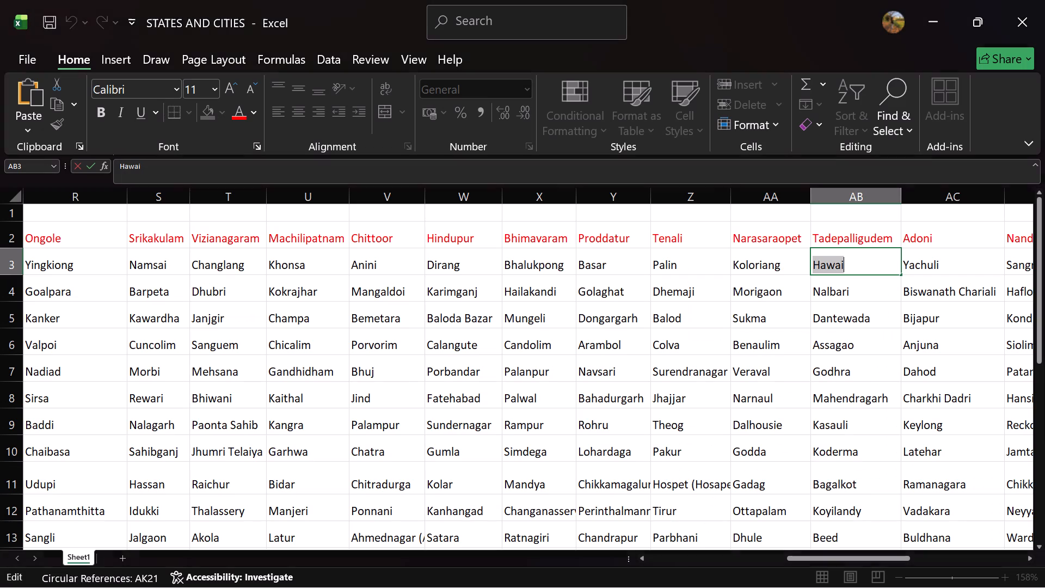
{"action": "scroll", "coordinate": [795, 367], "scroll_direction": "left", "scroll_amount": 6}
{"action": "scroll", "coordinate": [795, 367], "scroll_direction": "right", "scroll_amount": 5}
{"action": "scroll", "coordinate": [795, 367], "scroll_direction": "left", "scroll_amount": 1}
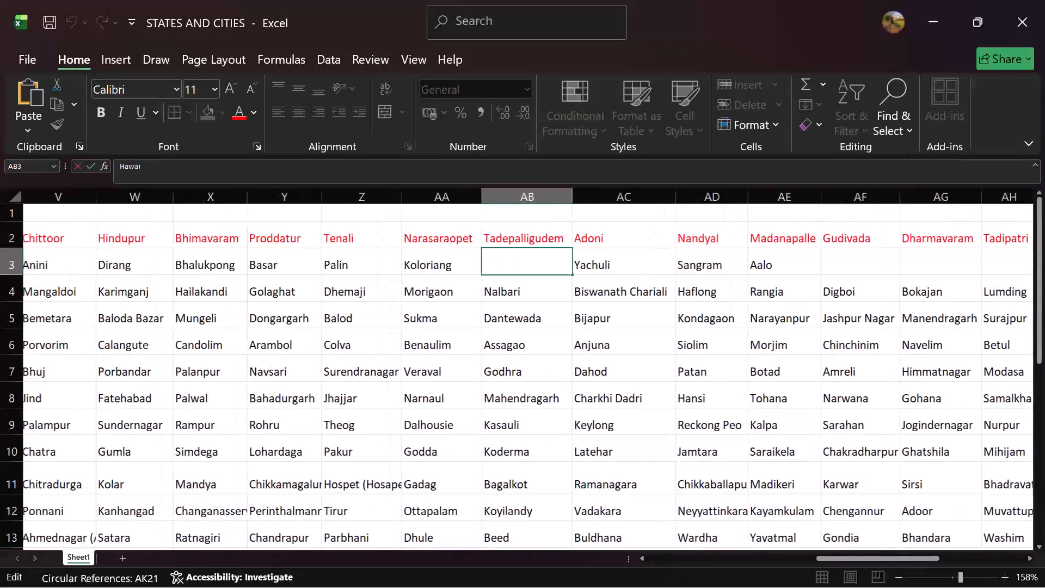
{"action": "double_click", "coordinate": [630, 255]}
{"action": "key", "text": "ctrl+a"}
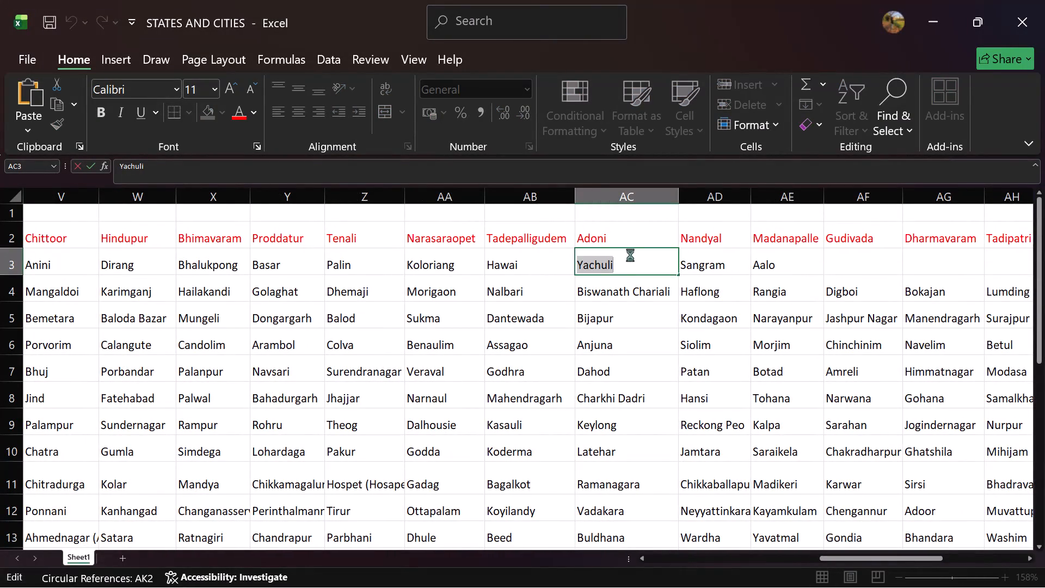
{"action": "key", "text": "ctrl+c"}
In the new browser tab, search Google for "water purifier manufacturers in Yachuli" and open the results in Google Maps.
{"action": "key", "text": "alt+Tab"}
{"action": "left_click", "coordinate": [538, 380]}
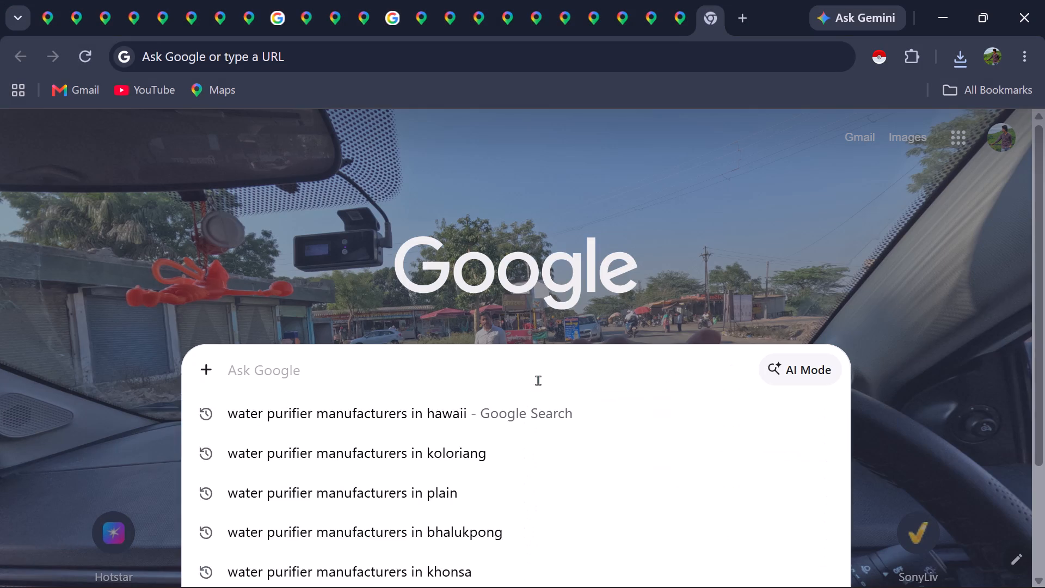
{"action": "type", "text": "wa"}
{"action": "key", "text": "Tab"}
{"action": "key", "text": "shift+Left"}
{"action": "key", "text": "shift+Left"}
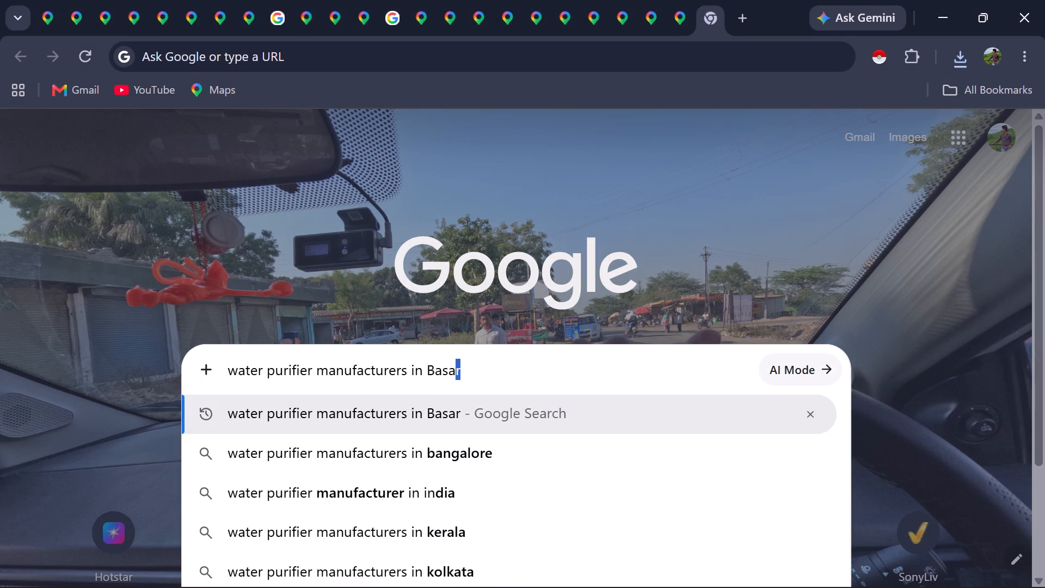
{"action": "key", "text": "shift+Left"}
{"action": "key", "text": "shift+Left"}
{"action": "key", "text": "shift+Left"}
{"action": "key", "text": "ctrl+v"}
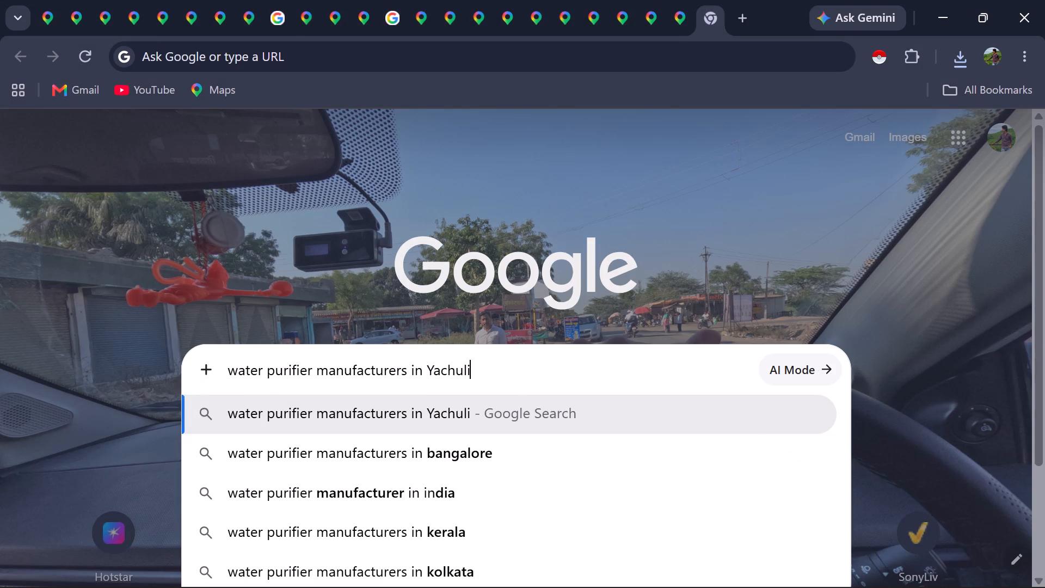
{"action": "key", "text": "Return"}
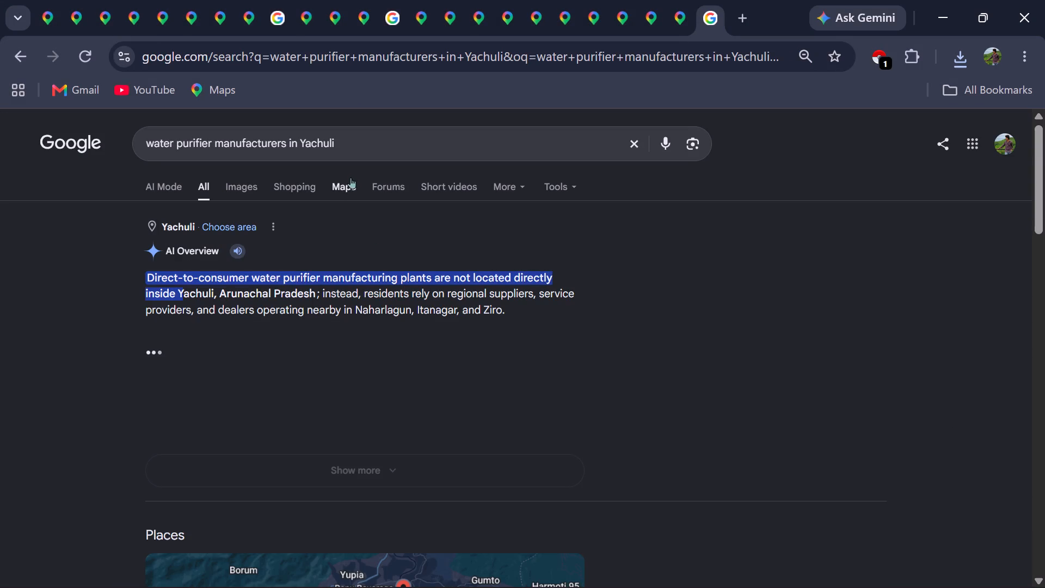
{"action": "left_click", "coordinate": [348, 185]}
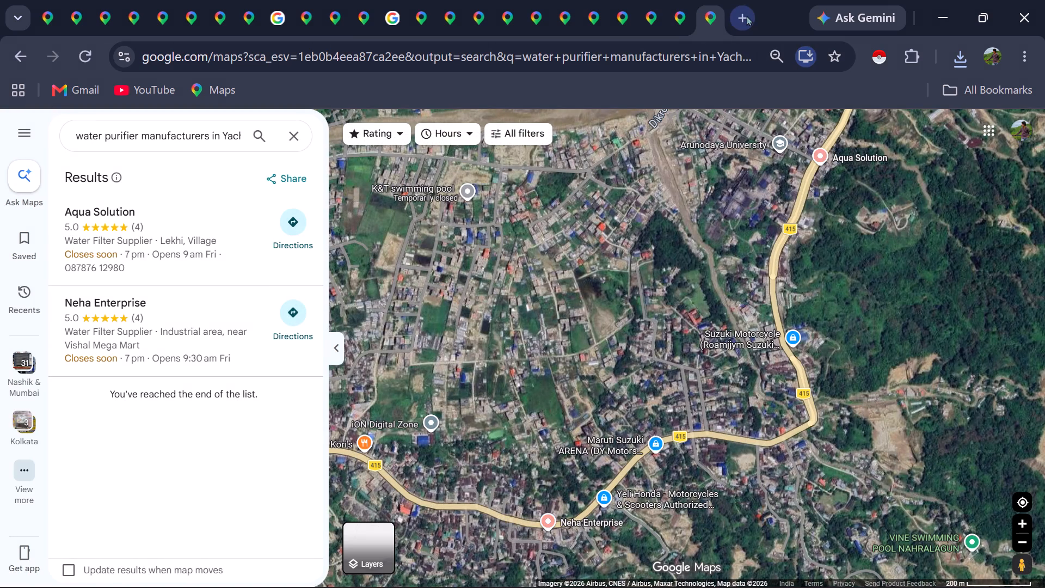
Open another browser tab and copy the city name Sangram from the STATES AND CITIES workbook.
{"action": "left_click", "coordinate": [746, 16]}
{"action": "key", "text": "alt+Tab"}
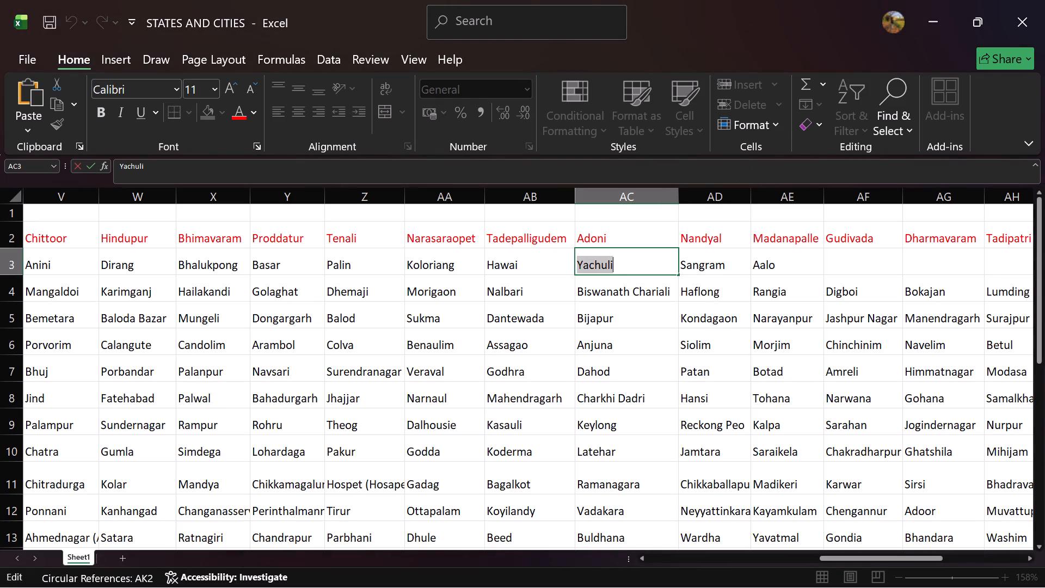
{"action": "double_click", "coordinate": [729, 267]}
{"action": "key", "text": "ctrl+a"}
{"action": "key", "text": "ctrl+c"}
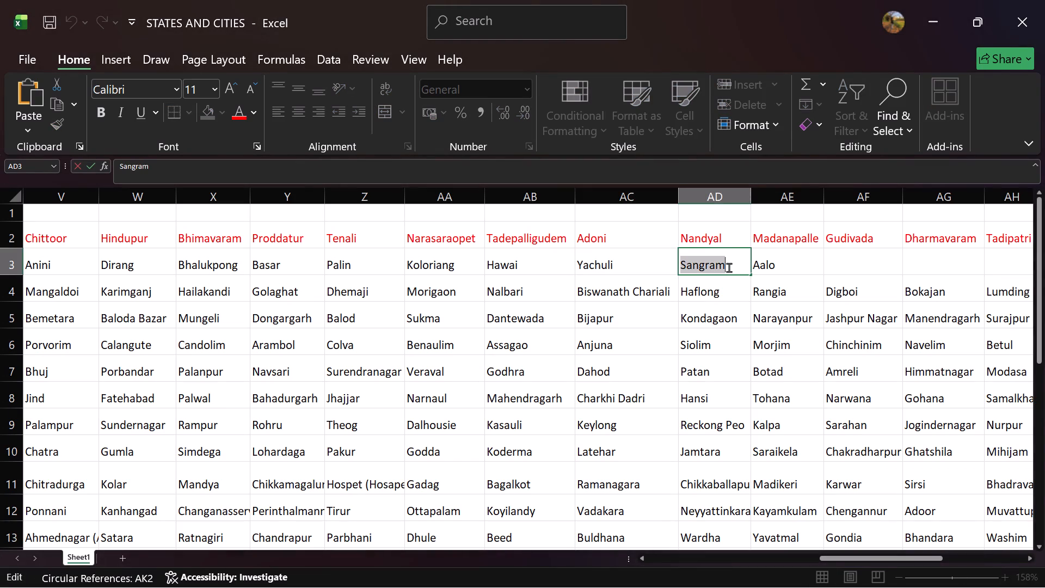
In the new browser tab, search Google for "water purifier manufacturers in Sangram" and open the results in Google Maps.
{"action": "key", "text": "alt+Tab"}
{"action": "left_click", "coordinate": [516, 378]}
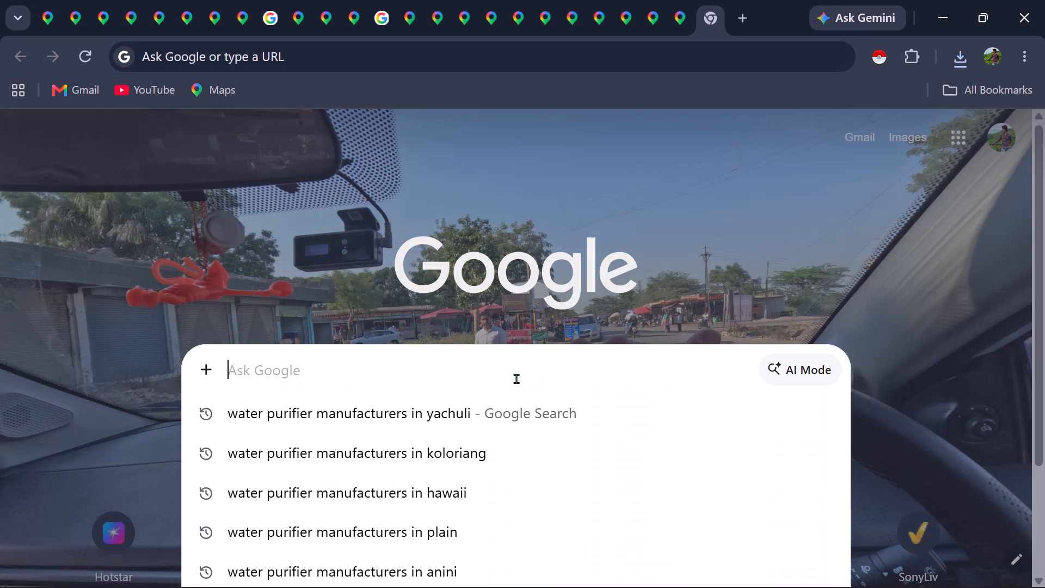
{"action": "type", "text": "wa"}
{"action": "key", "text": "Tab"}
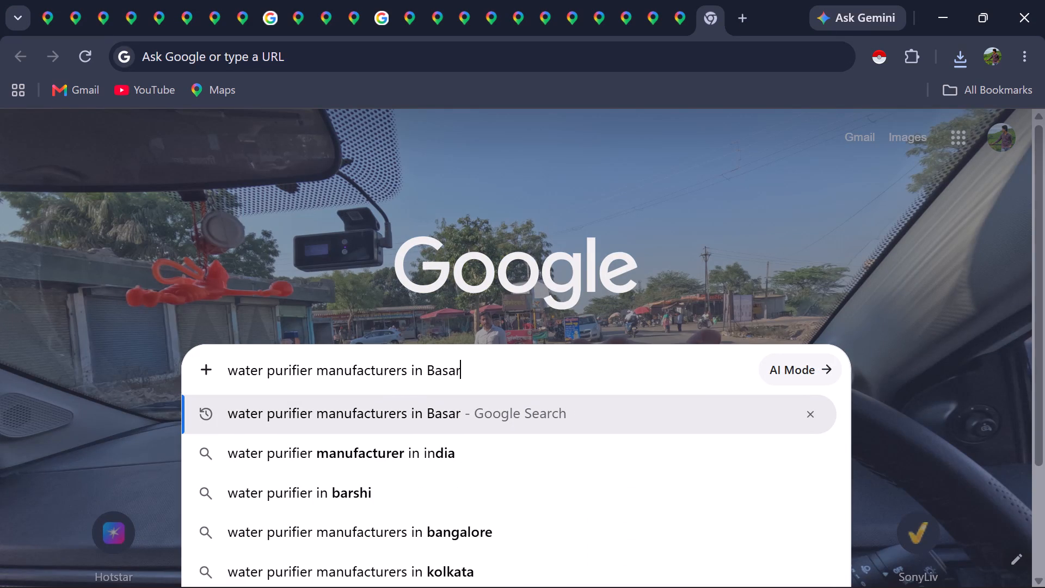
{"action": "key", "text": "shift+Left"}
{"action": "key", "text": "shift+Left"}
{"action": "key", "text": "shift+Left"}
{"action": "key", "text": "shift+Left"}
{"action": "key", "text": "shift+Left"}
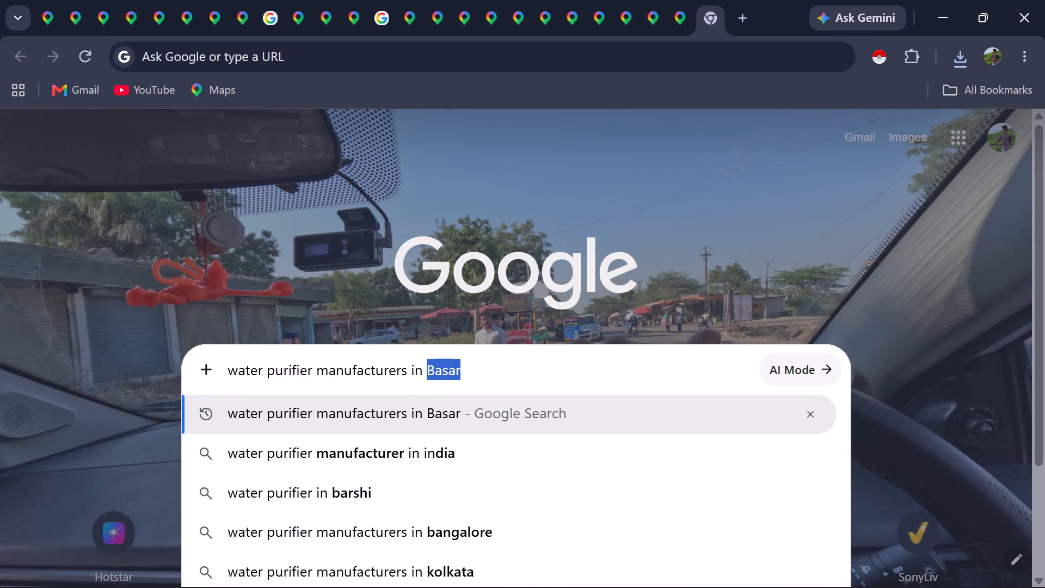
{"action": "key", "text": "ctrl+v"}
{"action": "key", "text": "Return"}
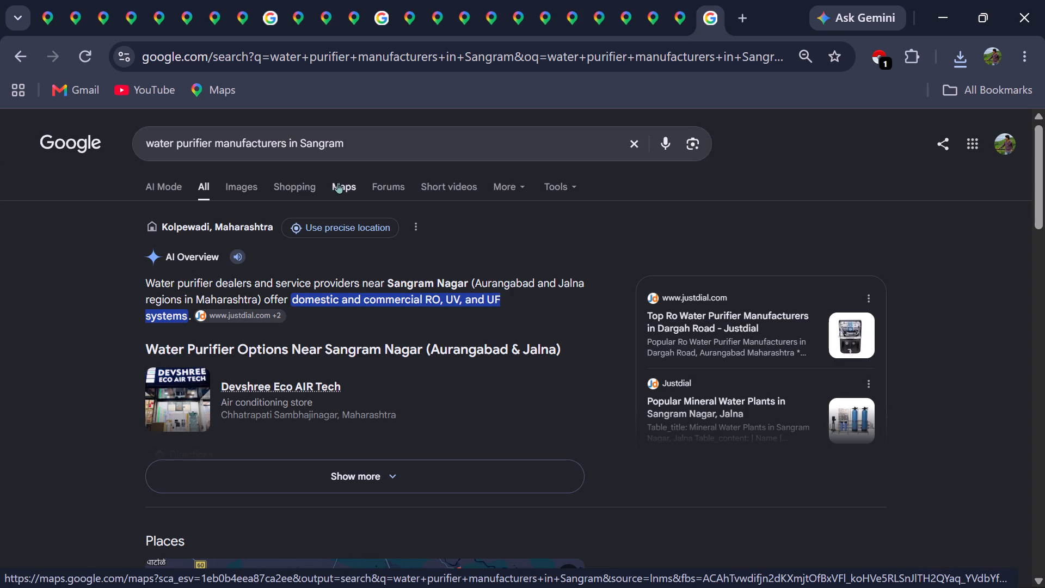
{"action": "left_click", "coordinate": [337, 182]}
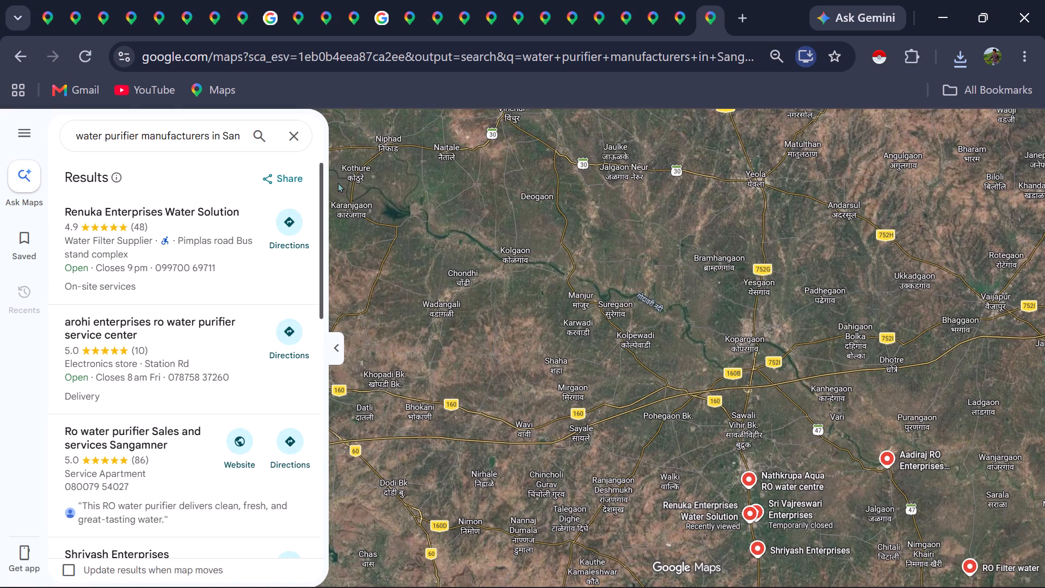
Go back to the Google search, refine it to "water purifier manufacturers in sangram arunachal pradesh", and open the results in Google Maps.
{"action": "left_click", "coordinate": [16, 58]}
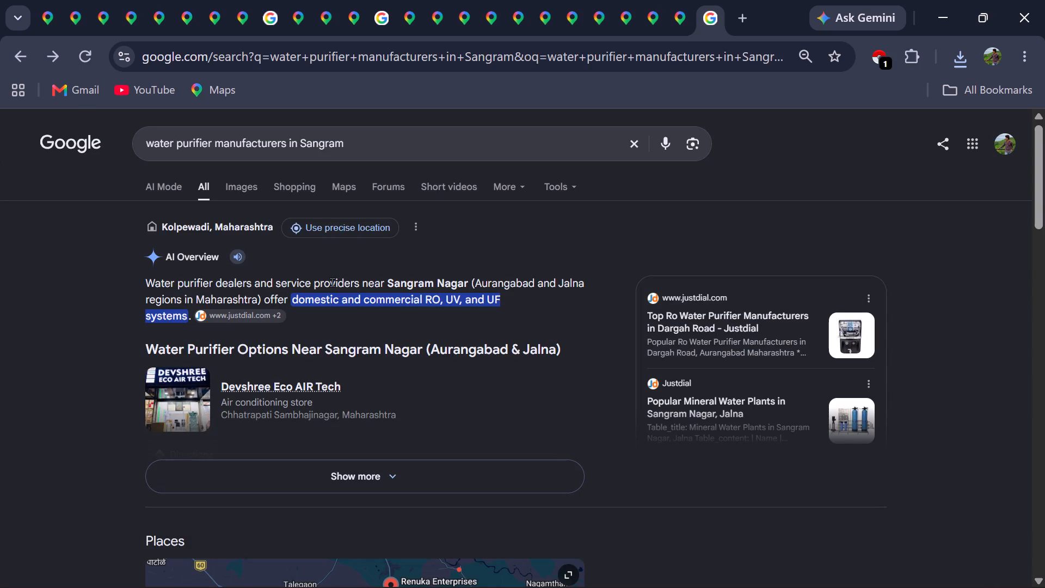
{"action": "left_click", "coordinate": [425, 149]}
{"action": "key", "text": "space"}
{"action": "type", "text": "n"}
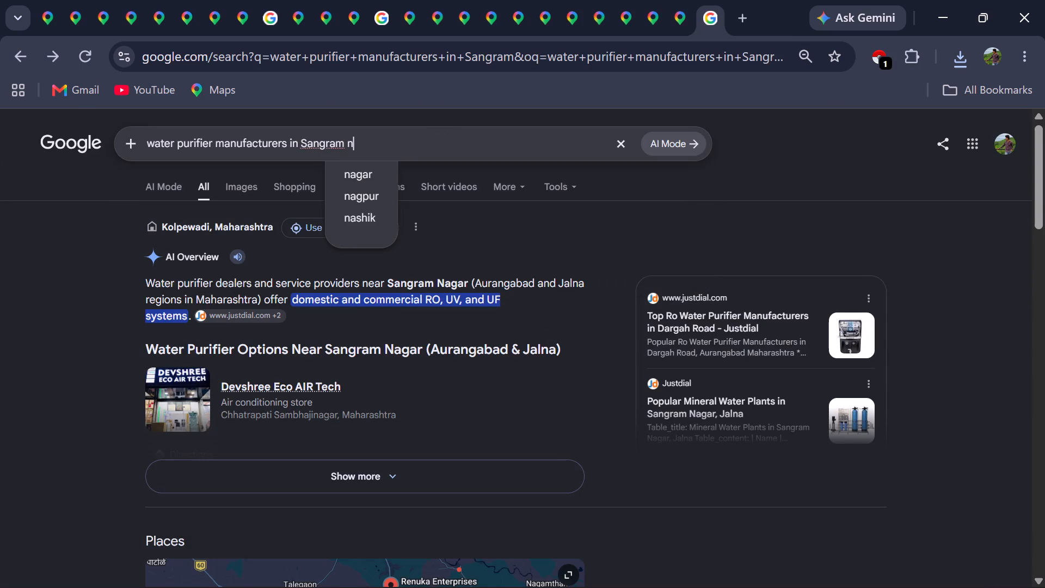
{"action": "key", "text": "BackSpace"}
{"action": "type", "text": "arun"}
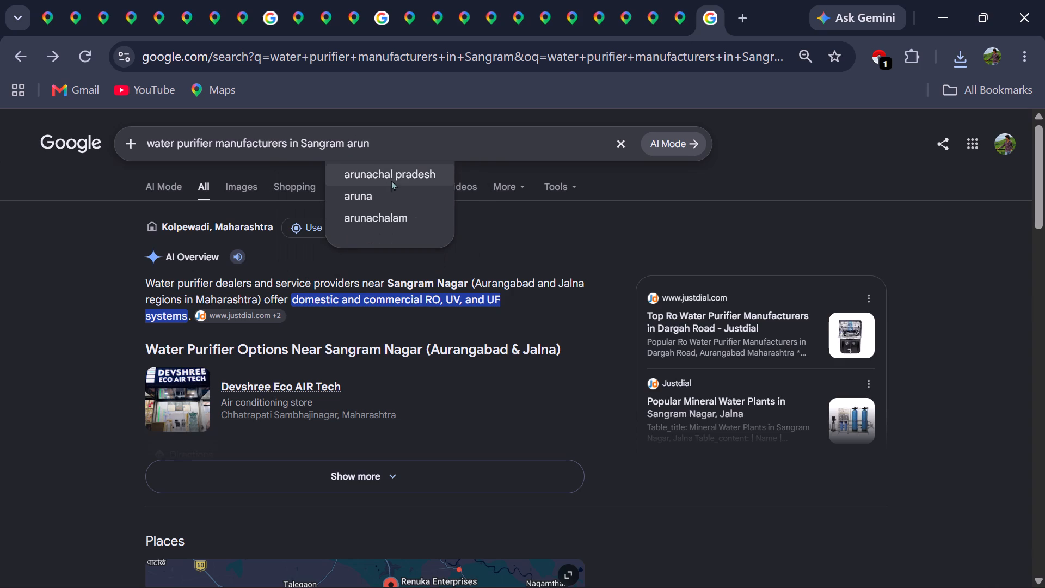
{"action": "left_click", "coordinate": [398, 174]}
{"action": "left_click", "coordinate": [285, 182]}
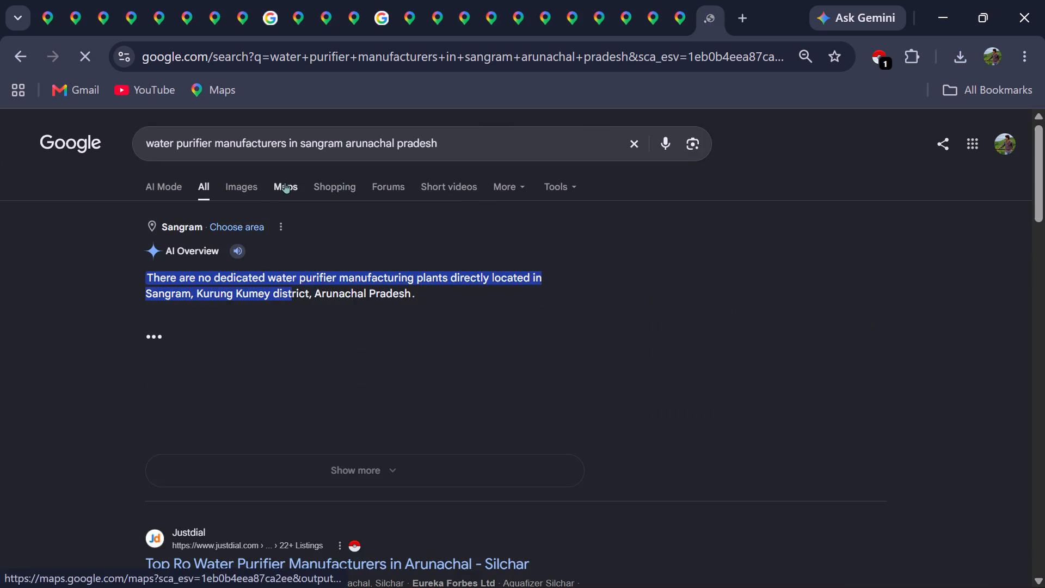
Open another browser tab and, in the STATES AND CITIES workbook, colour the Arunachal Pradesh row's text red from the state name through column AI.
{"action": "left_click", "coordinate": [746, 21]}
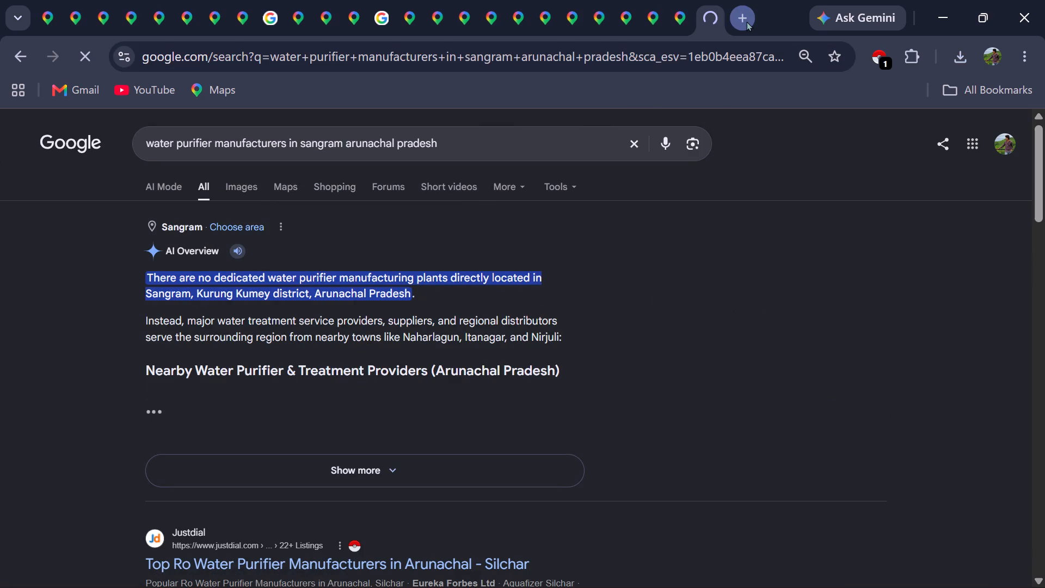
{"action": "key", "text": "alt+Tab"}
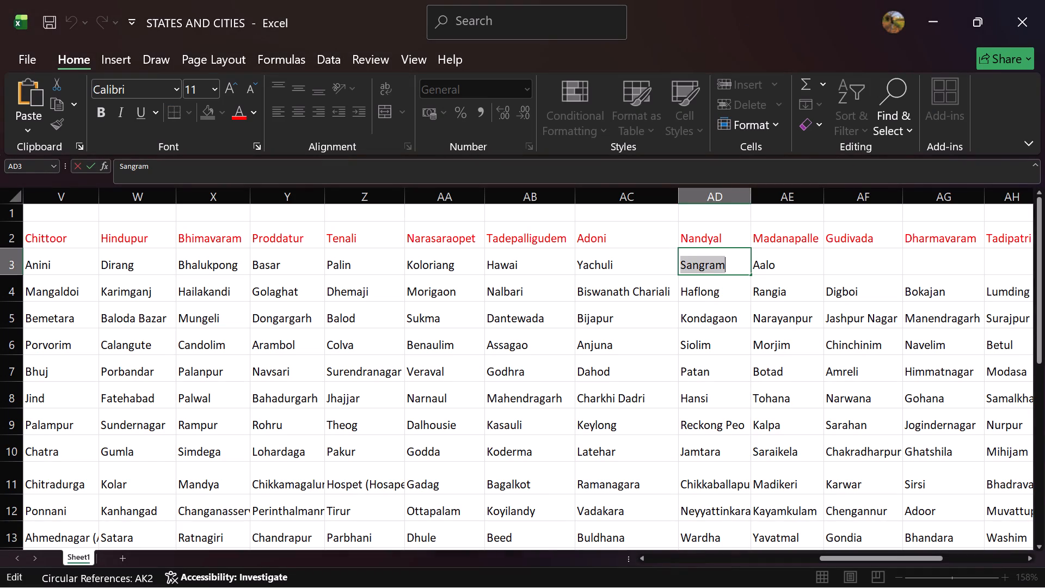
{"action": "left_click", "coordinate": [796, 262]}
{"action": "scroll", "coordinate": [589, 282], "scroll_direction": "right", "scroll_amount": 11}
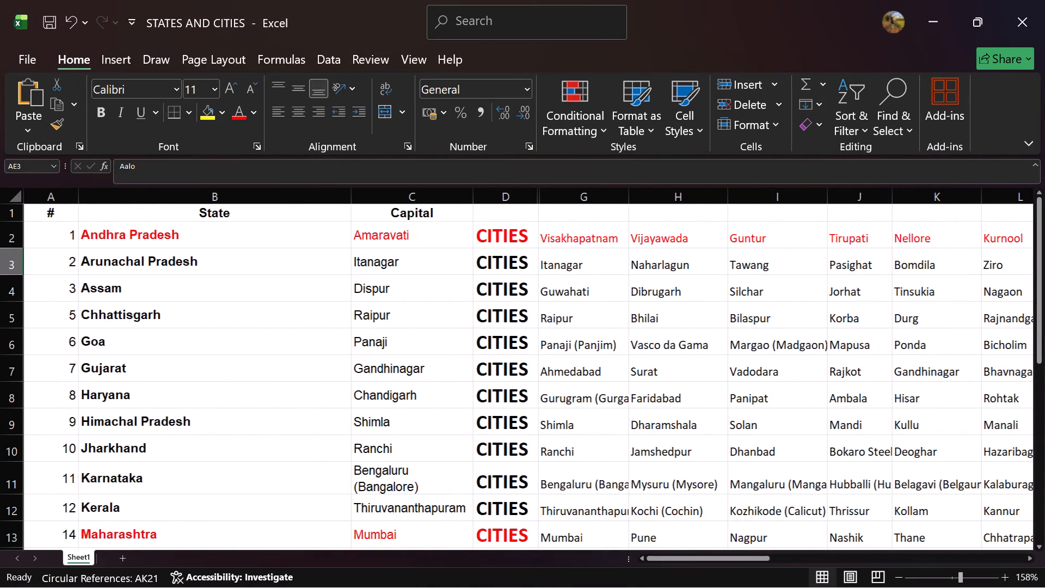
{"action": "left_click_drag", "start_coordinate": [334, 261], "coordinate": [1006, 269]}
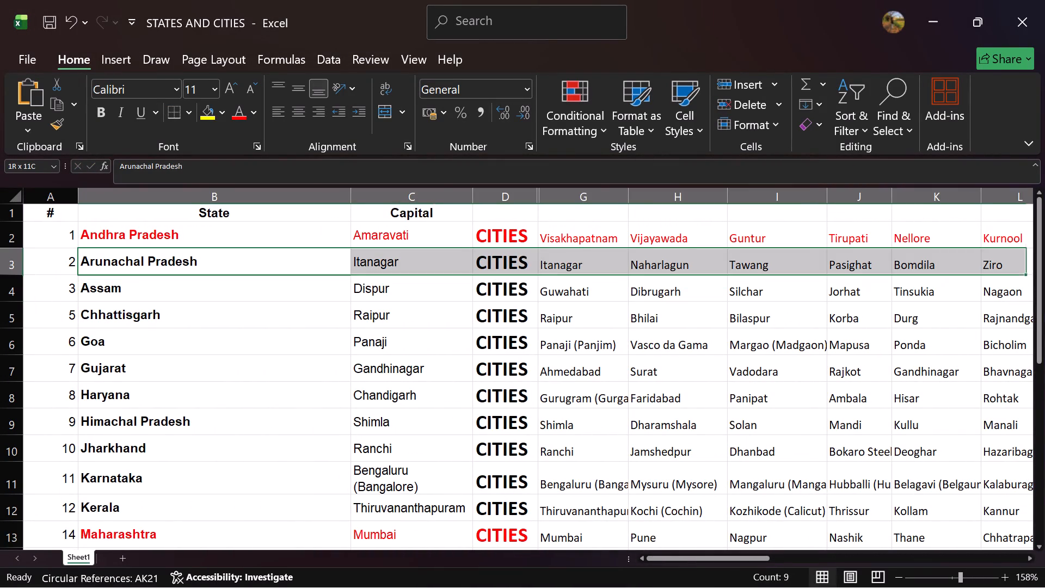
{"action": "left_click_drag", "start_coordinate": [1006, 269], "coordinate": [806, 254]}
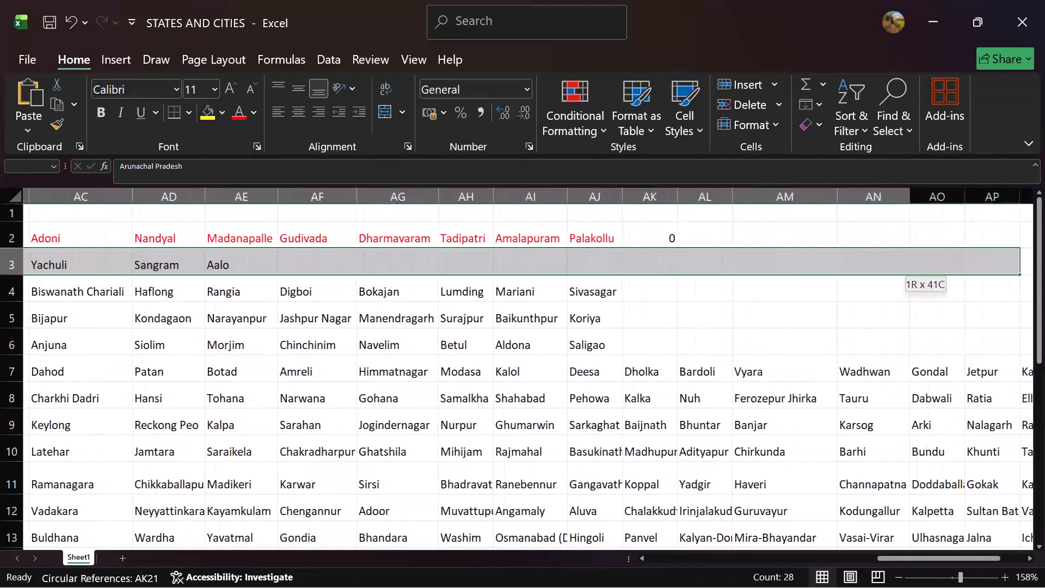
{"action": "left_click_drag", "start_coordinate": [806, 254], "coordinate": [545, 269]}
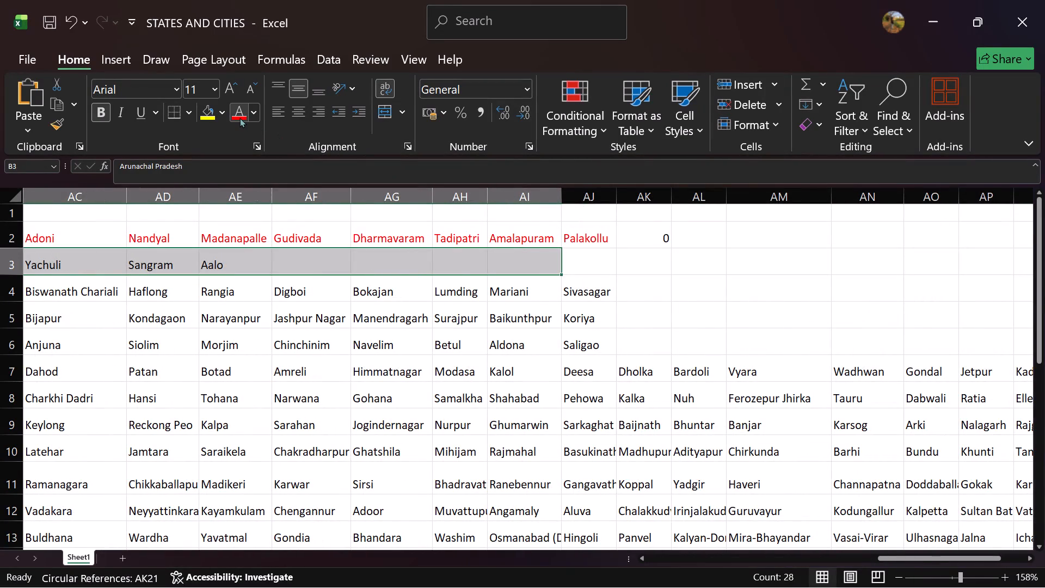
{"action": "left_click", "coordinate": [239, 118]}
{"action": "left_click", "coordinate": [628, 318]}
Delete the stray formula in cell AK2, just after Palakollu in the Andhra Pradesh row.
{"action": "scroll", "coordinate": [628, 318], "scroll_direction": "left", "scroll_amount": 8}
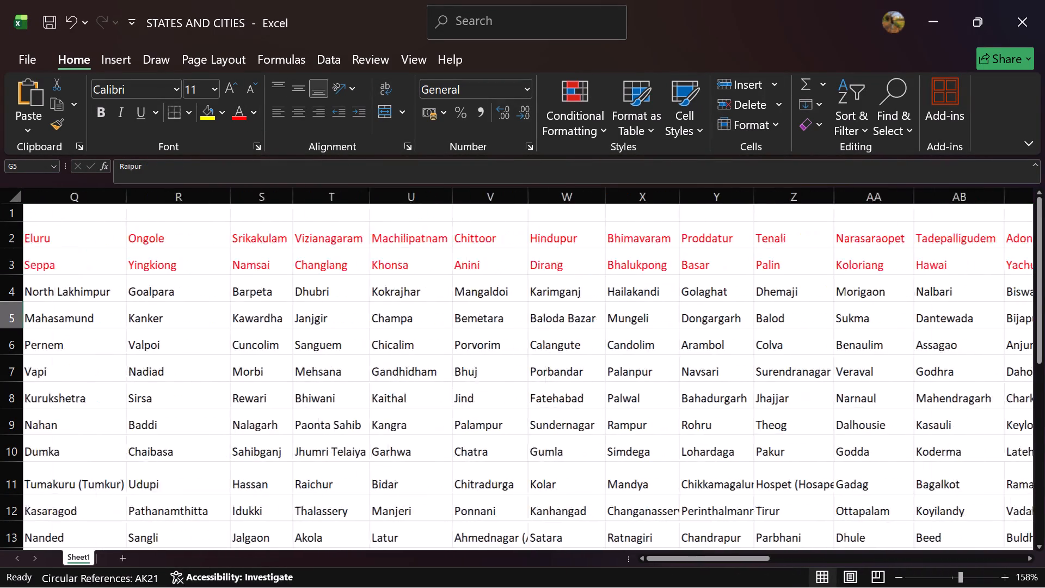
{"action": "scroll", "coordinate": [699, 292], "scroll_direction": "left", "scroll_amount": 3}
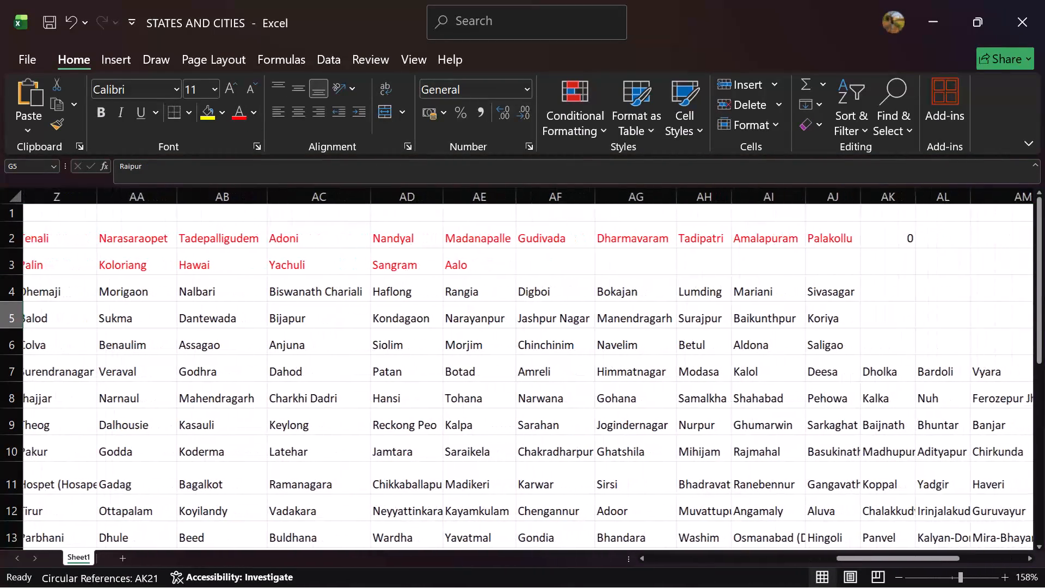
{"action": "left_click", "coordinate": [849, 240]}
{"action": "left_click", "coordinate": [884, 243]}
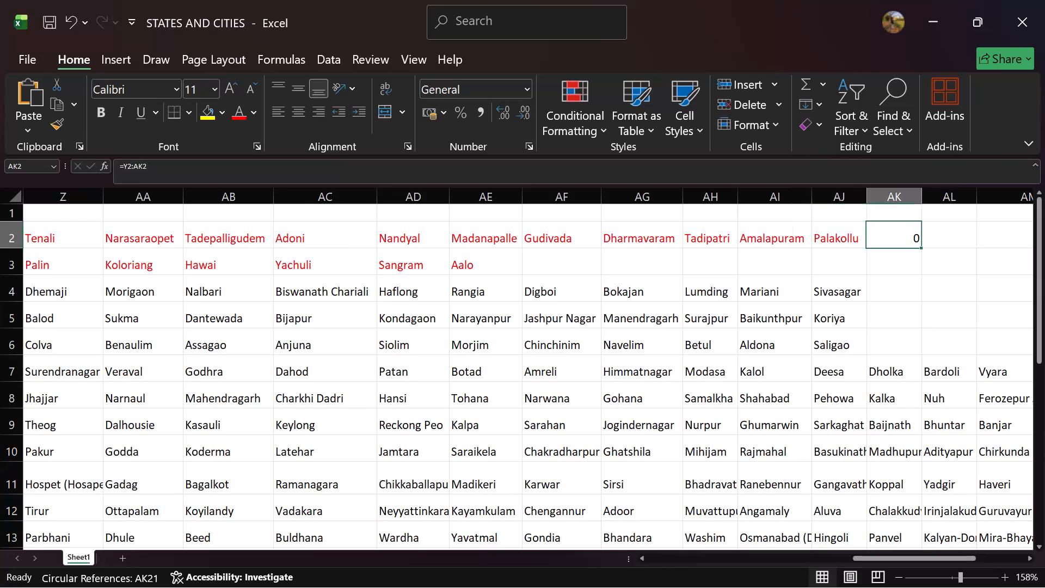
{"action": "key", "text": "Delete"}
{"action": "left_click", "coordinate": [820, 269]}
Select Guwahati in the Assam row, and close the STATES AND CITIES workbook, saving the changes.
{"action": "scroll", "coordinate": [820, 269], "scroll_direction": "right", "scroll_amount": 8}
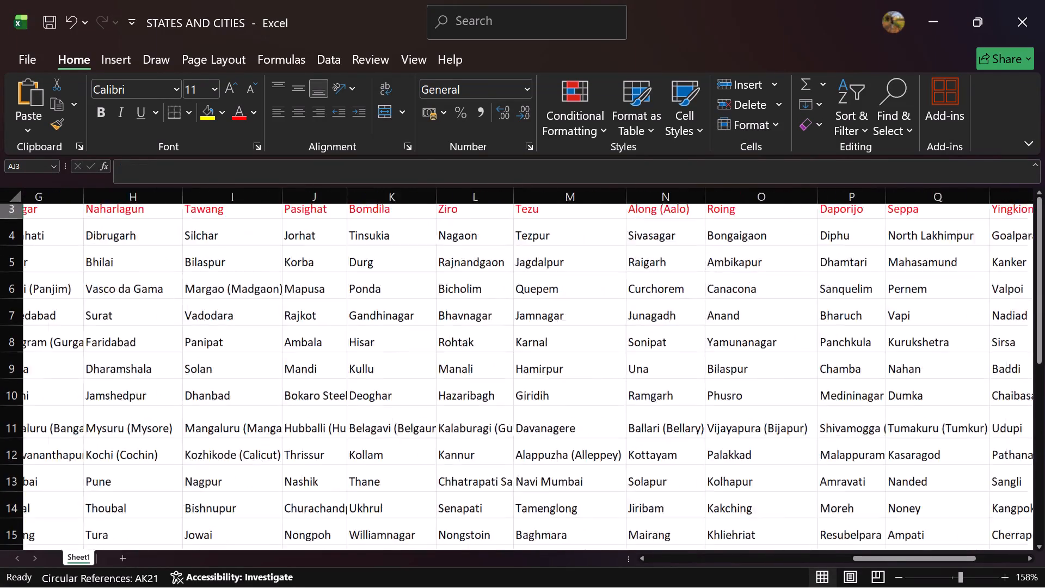
{"action": "scroll", "coordinate": [820, 269], "scroll_direction": "up", "scroll_amount": 3}
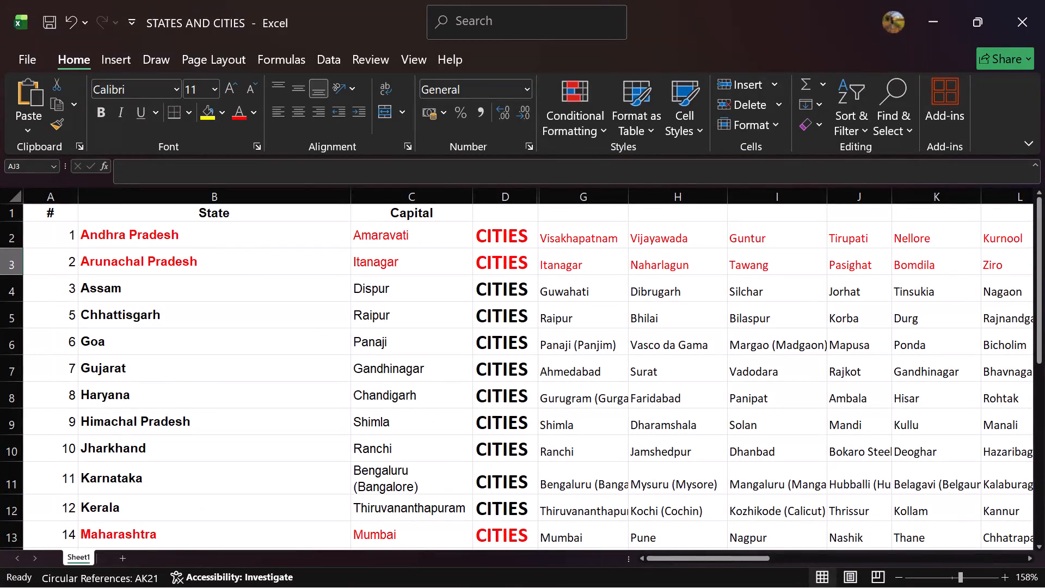
{"action": "left_click", "coordinate": [569, 289]}
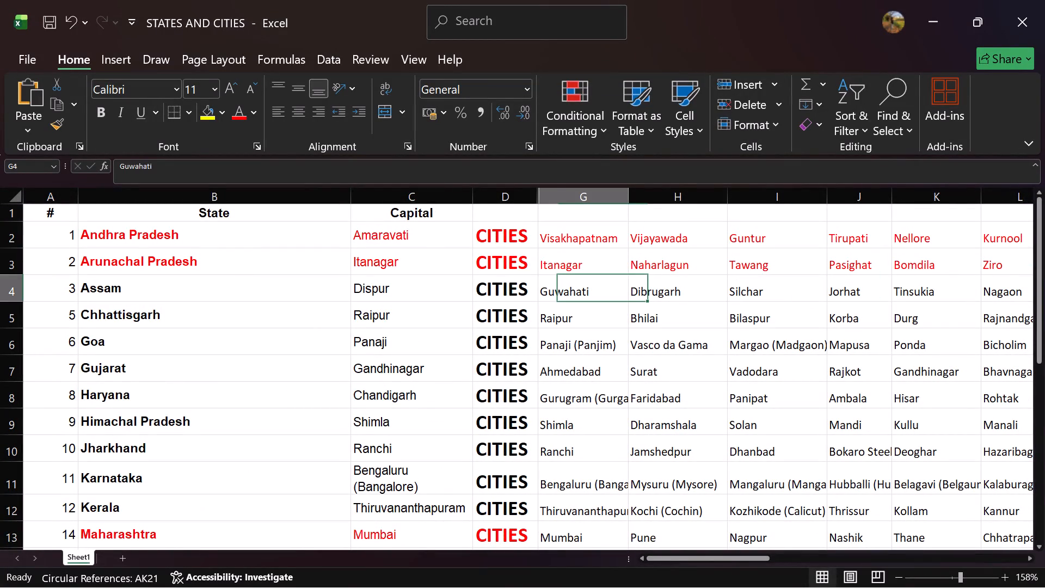
{"action": "left_click", "coordinate": [1044, 0]}
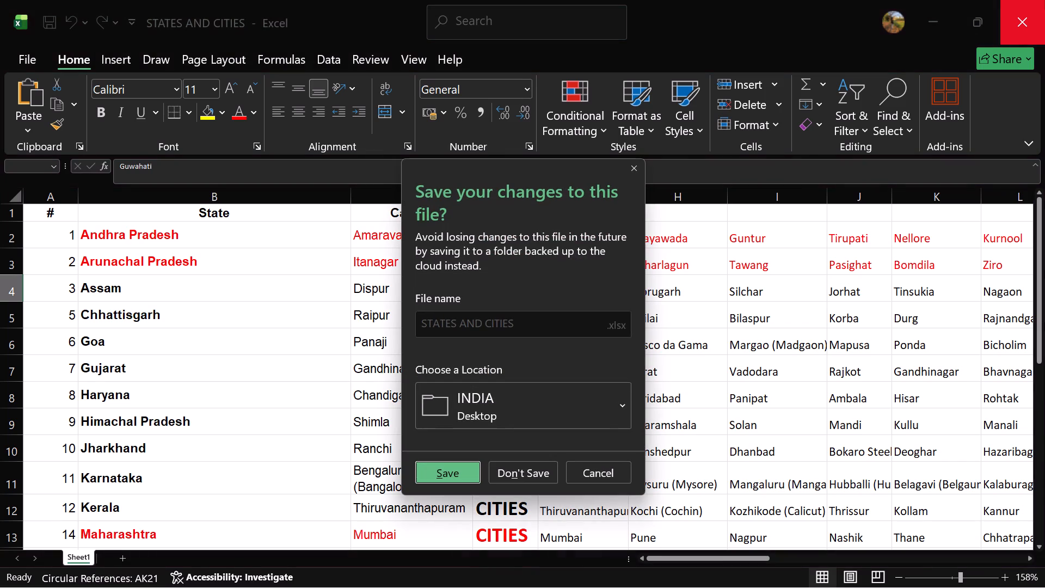
{"action": "left_click", "coordinate": [457, 475]}
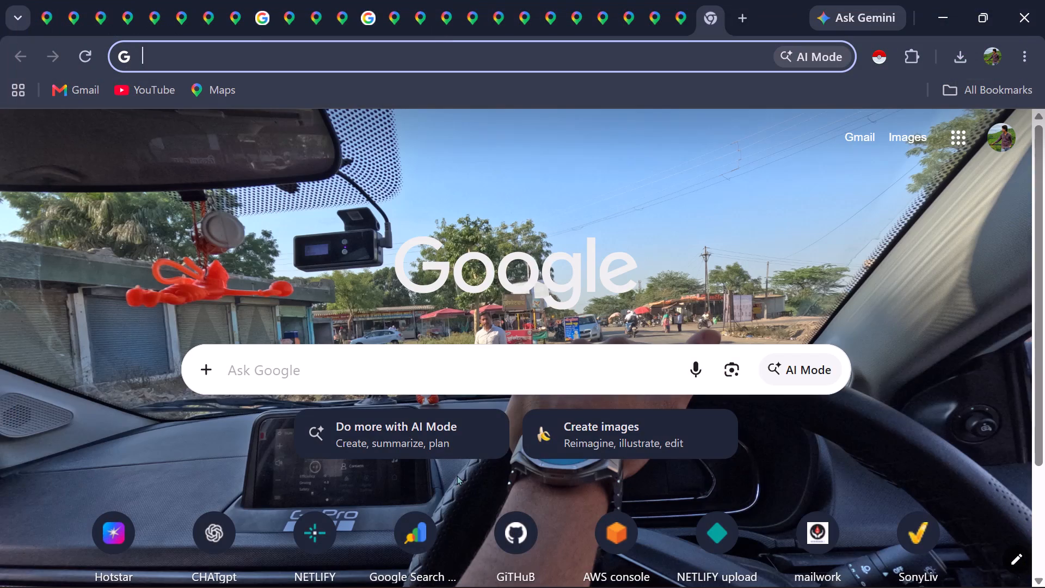
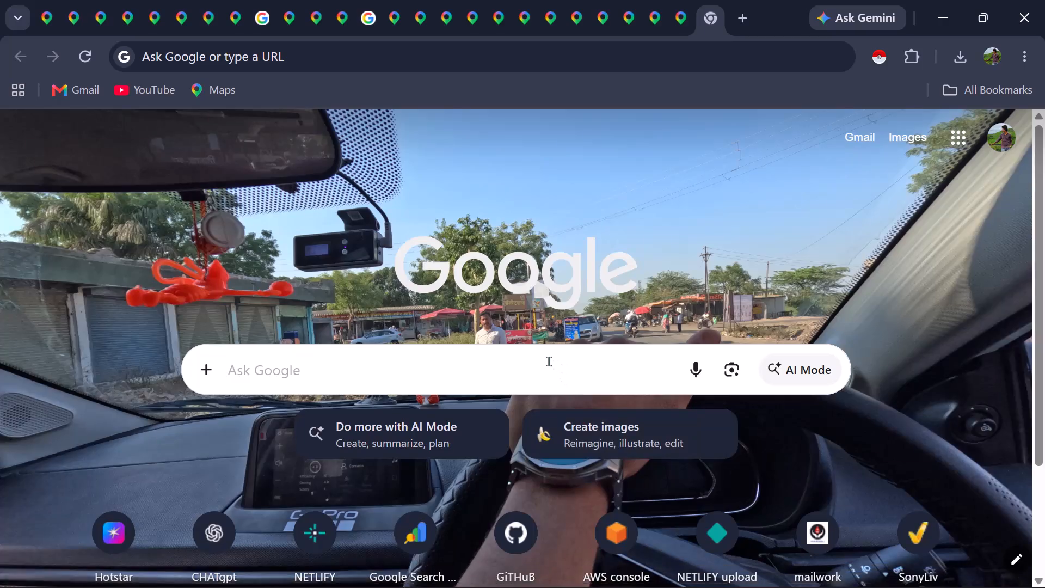
Launch Excel and create a blank workbook.
{"action": "left_click", "coordinate": [549, 361]}
{"action": "left_click", "coordinate": [729, 115]}
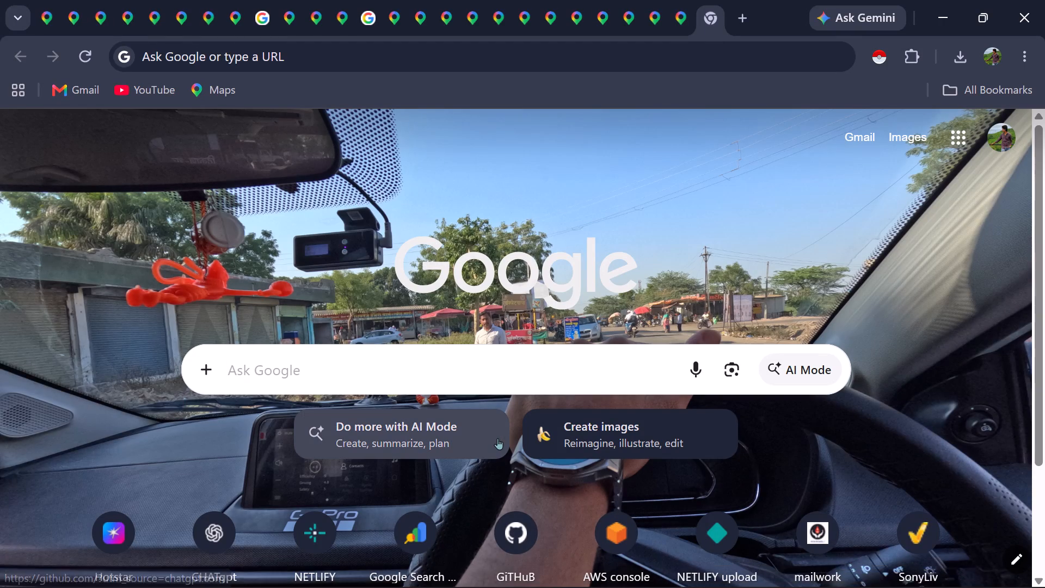
{"action": "type", "text": "ex"}
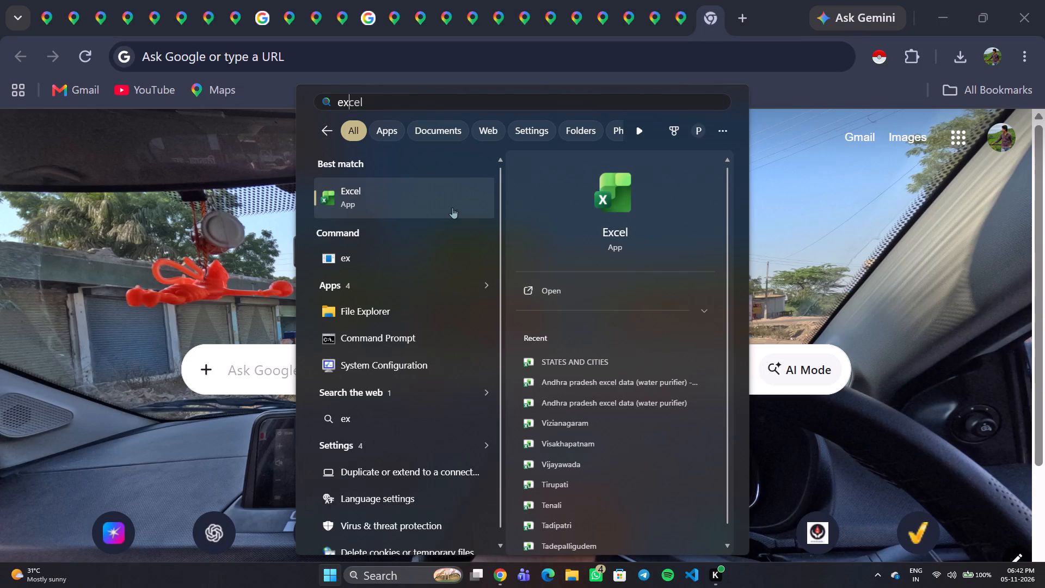
{"action": "left_click", "coordinate": [438, 204]}
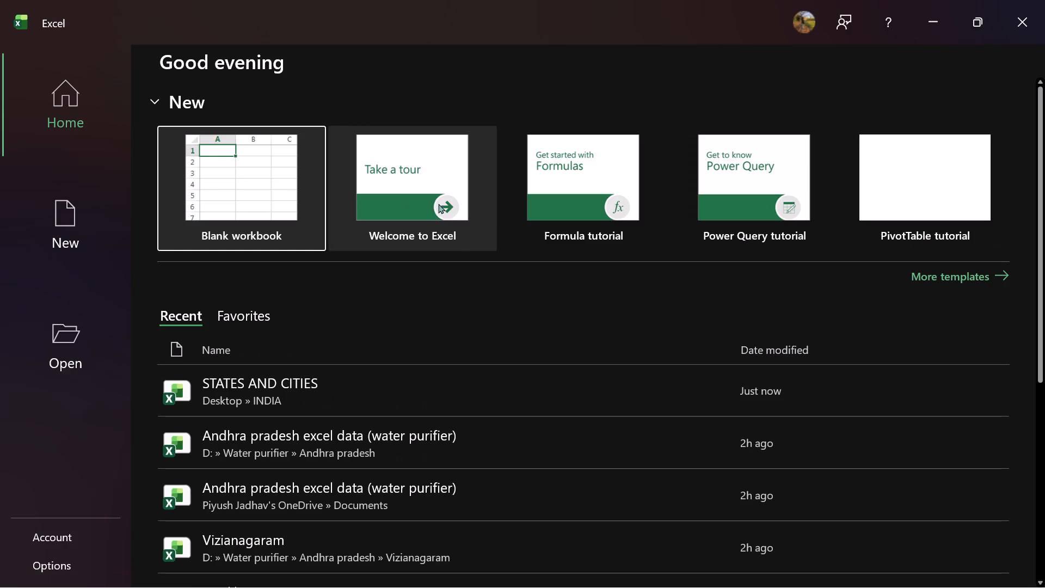
{"action": "left_click", "coordinate": [296, 189]}
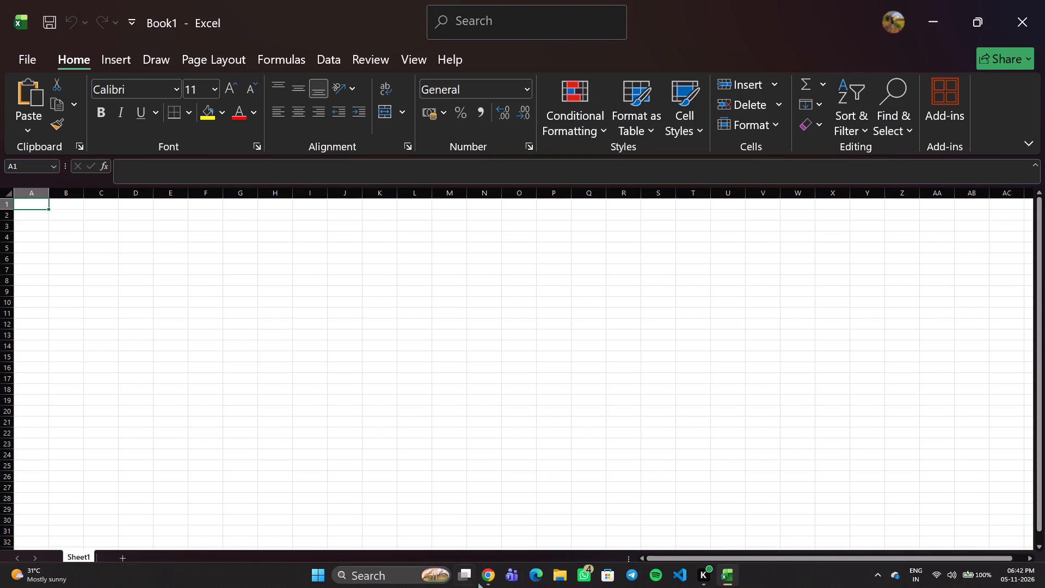
Switch to File Explorer and open the Water purifier folder on Local Disk (D:).
{"action": "left_click", "coordinate": [557, 575]}
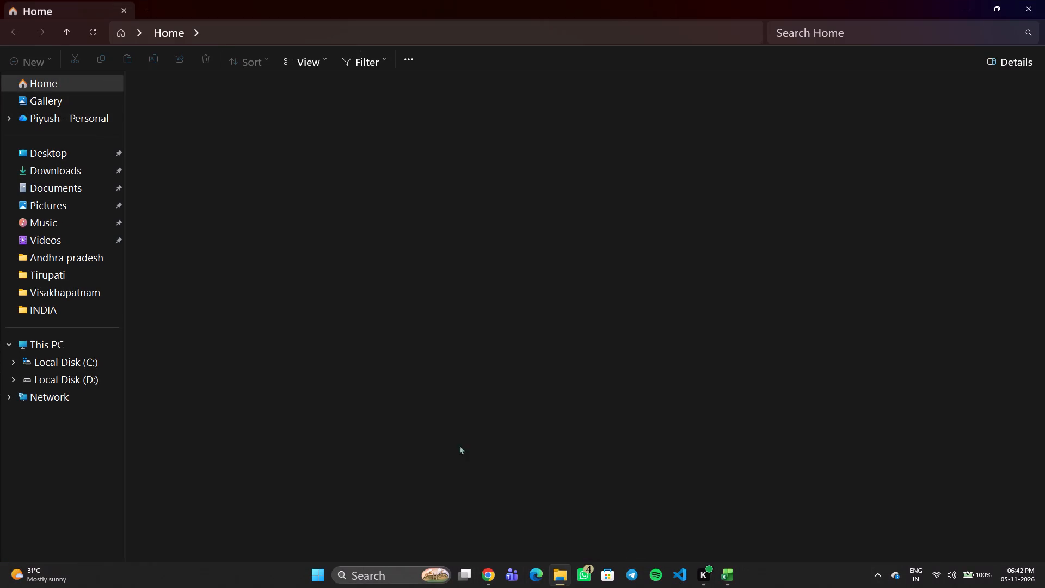
{"action": "left_click", "coordinate": [84, 372]}
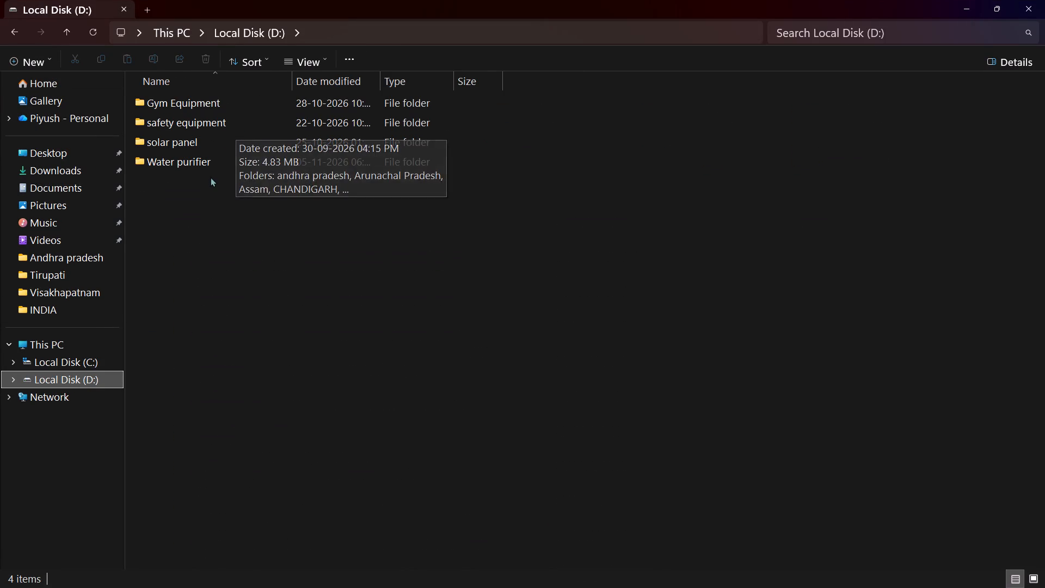
{"action": "double_click", "coordinate": [223, 169]}
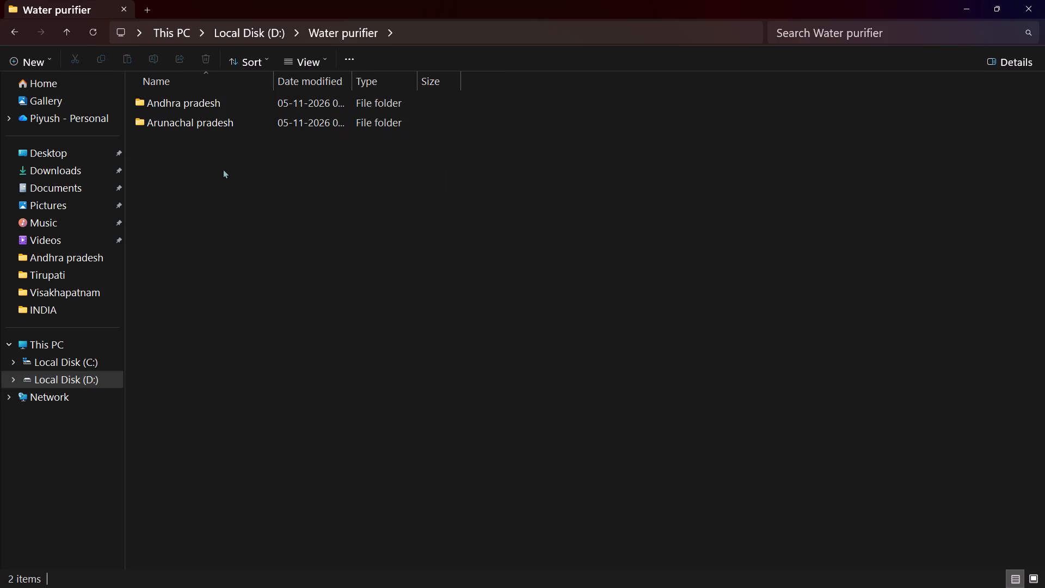
Look at the state folders inside the solar panel folder on drive D: and return to the drive's top level.
{"action": "left_click", "coordinate": [21, 32]}
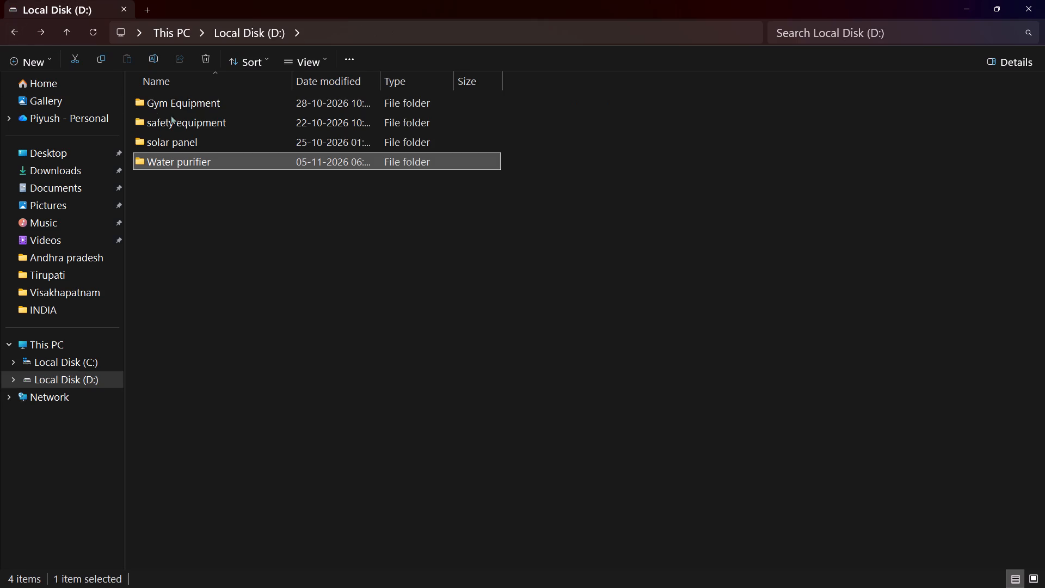
{"action": "double_click", "coordinate": [195, 139]}
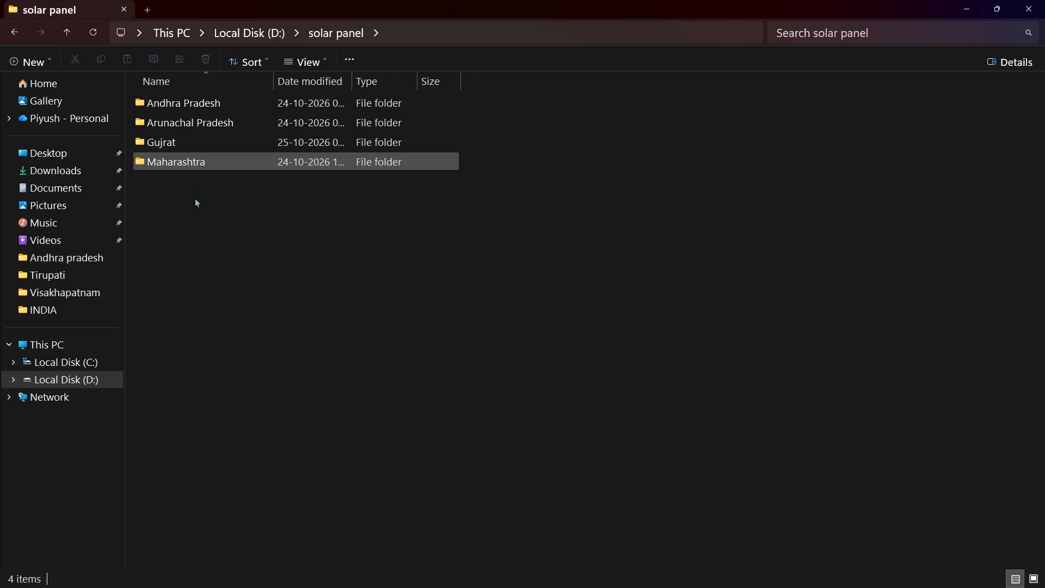
{"action": "left_click", "coordinate": [194, 198]}
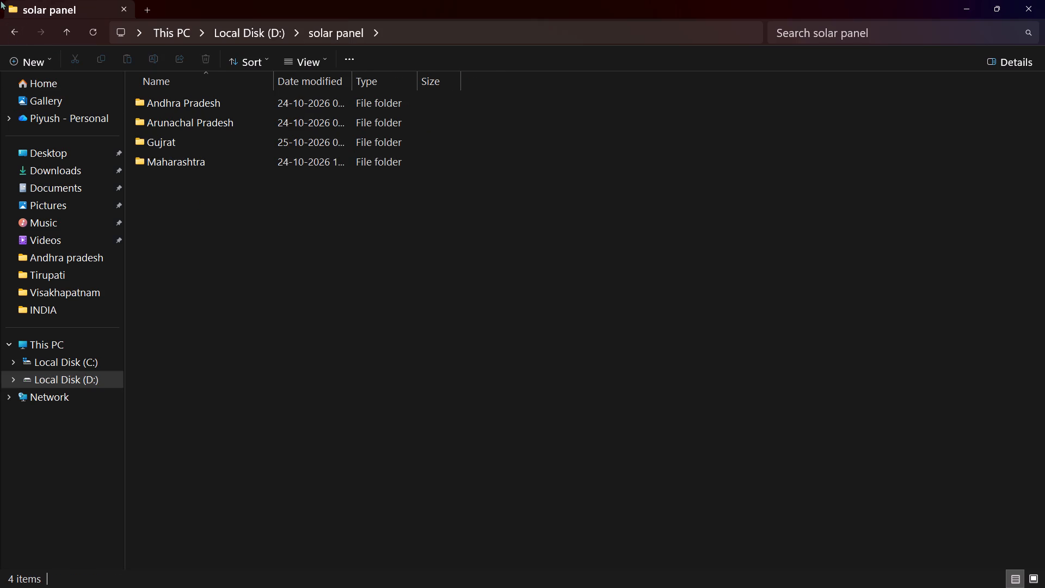
{"action": "left_click", "coordinate": [13, 29]}
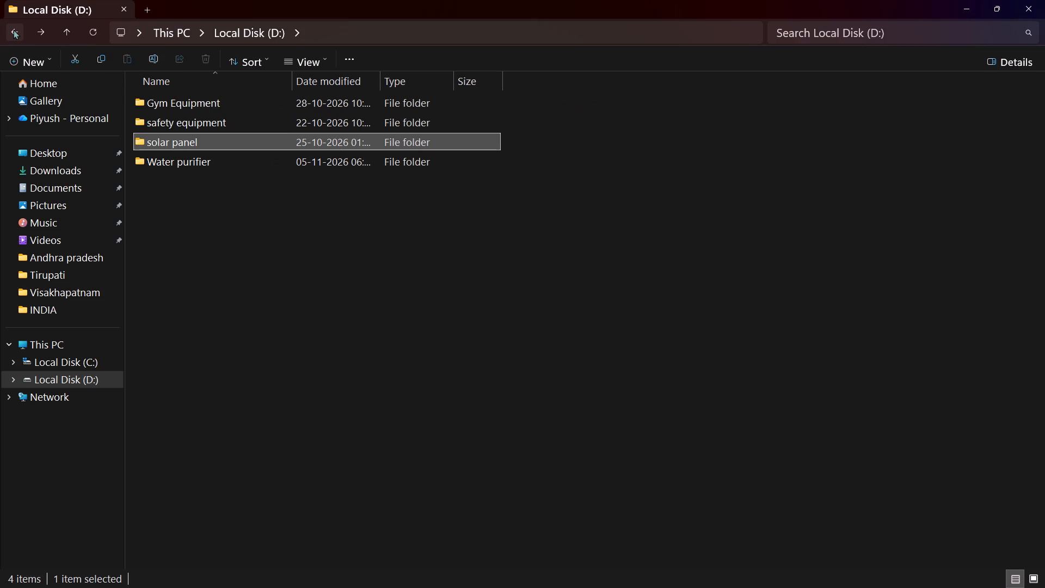
Open the Along workbook from Water purifier > Arunachal pradesh > Along, letting Excel repair it, and enable editing.
{"action": "double_click", "coordinate": [217, 159]}
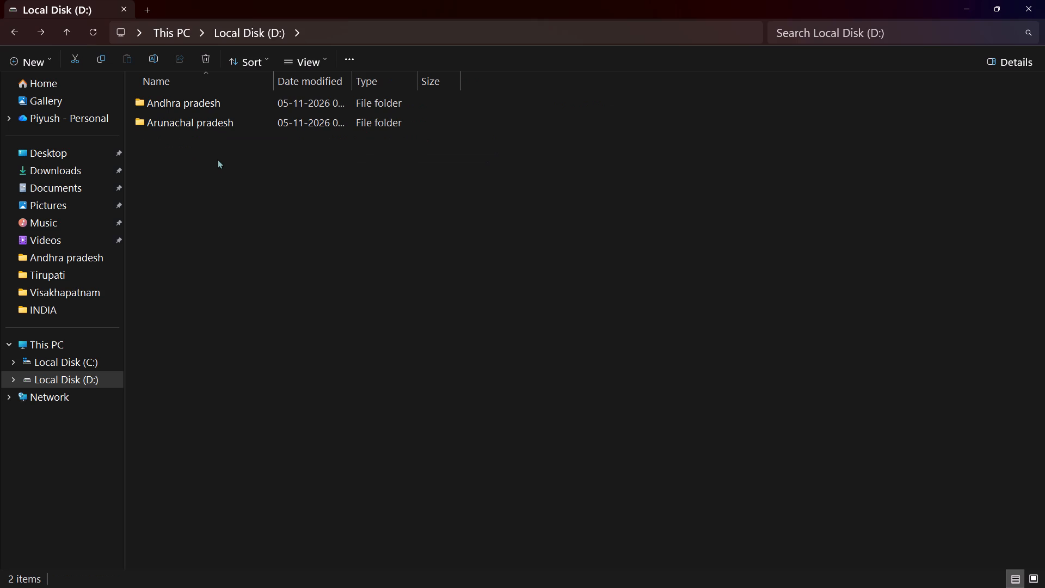
{"action": "double_click", "coordinate": [244, 126]}
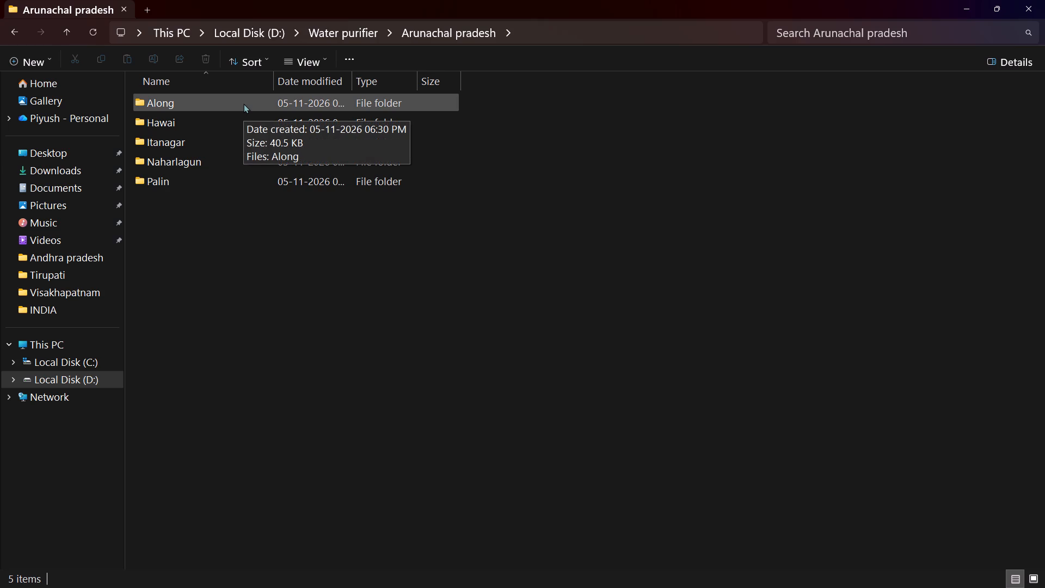
{"action": "double_click", "coordinate": [243, 103]}
{"action": "double_click", "coordinate": [243, 103]}
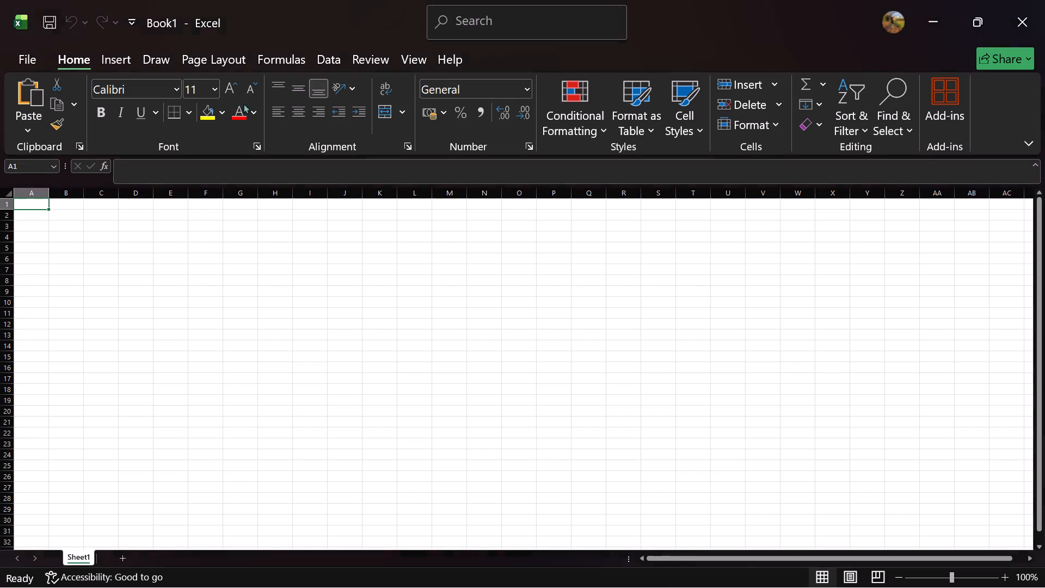
{"action": "key", "text": "Left"}
{"action": "key", "text": "Return"}
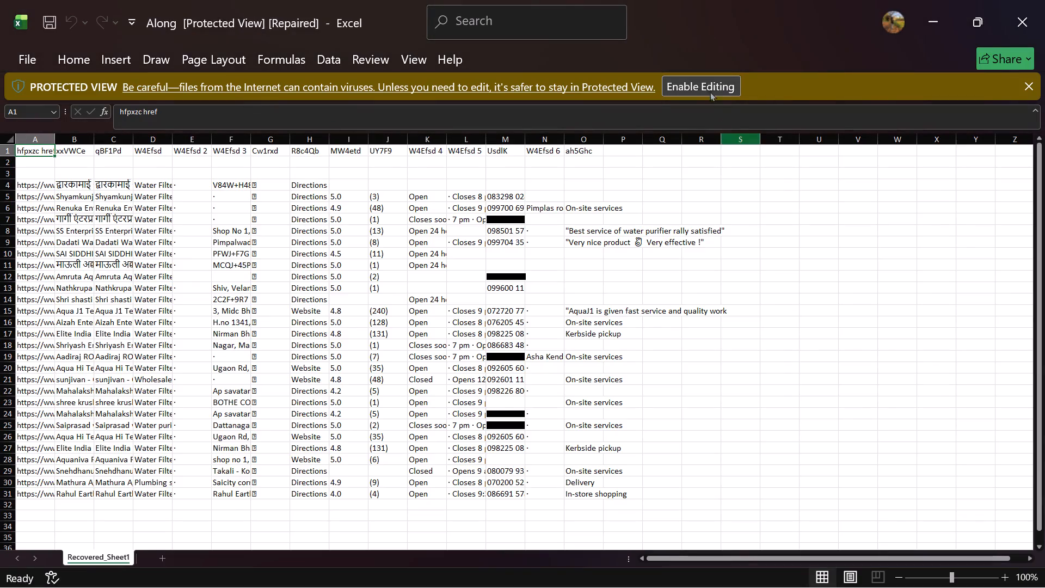
{"action": "left_click", "coordinate": [708, 88]}
{"action": "key", "text": "Return"}
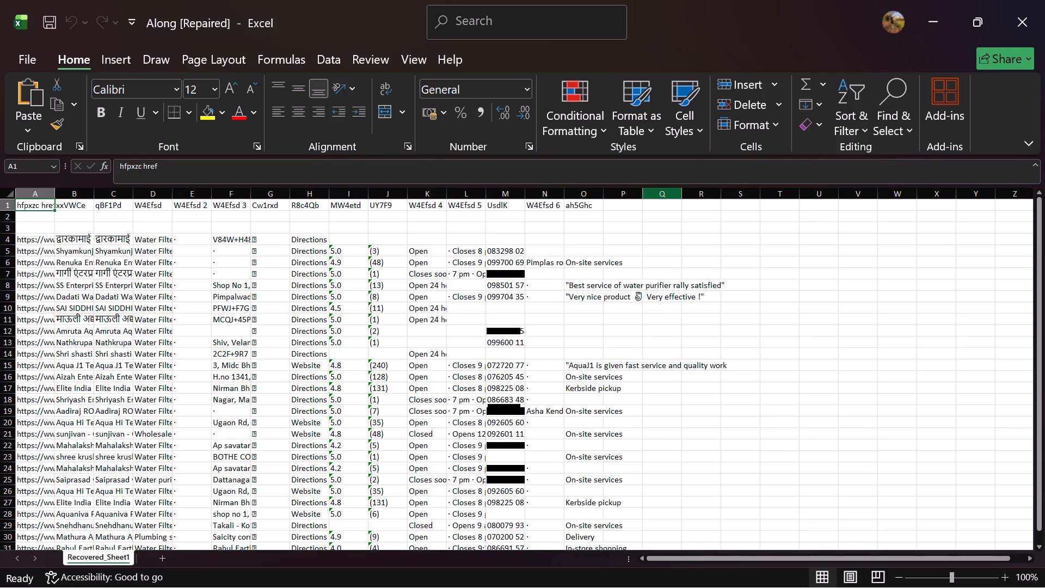
Clear the contents of columns N through U in the Along sheet, starting from the W4Efsd 6 header.
{"action": "left_click_drag", "start_coordinate": [539, 204], "coordinate": [802, 587]}
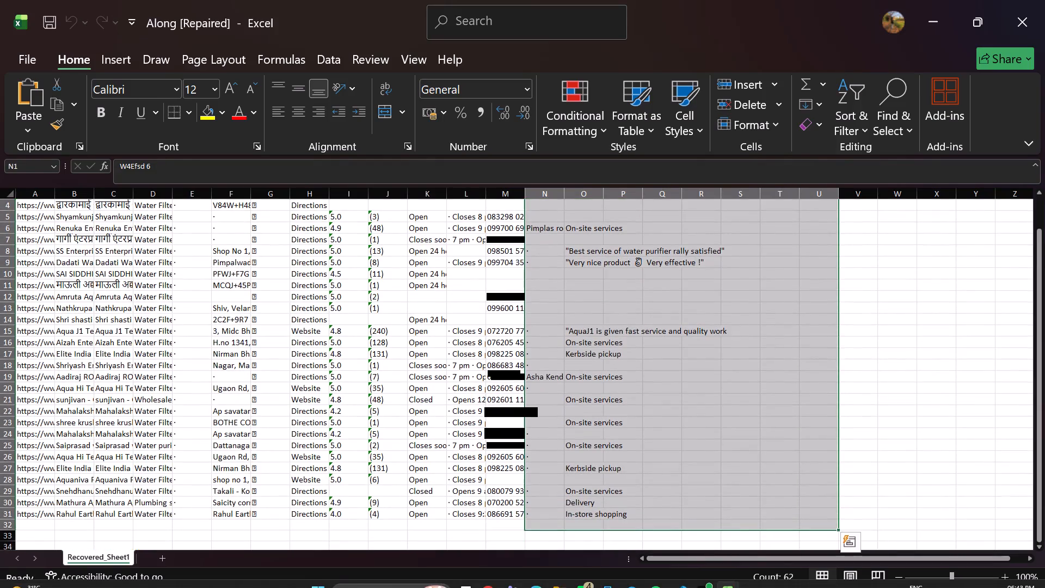
{"action": "key", "text": "Delete"}
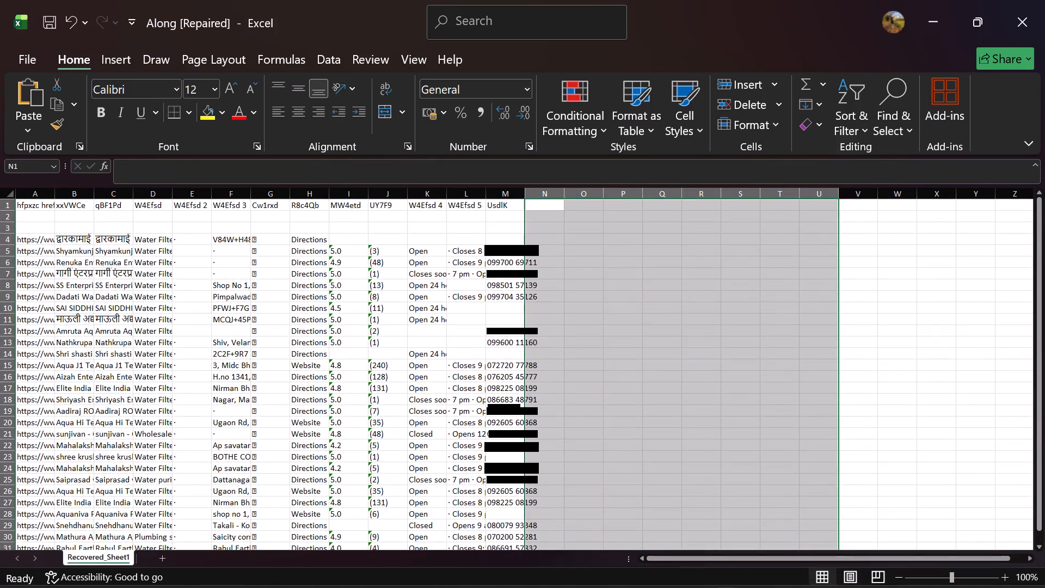
{"action": "left_click", "coordinate": [909, 420]}
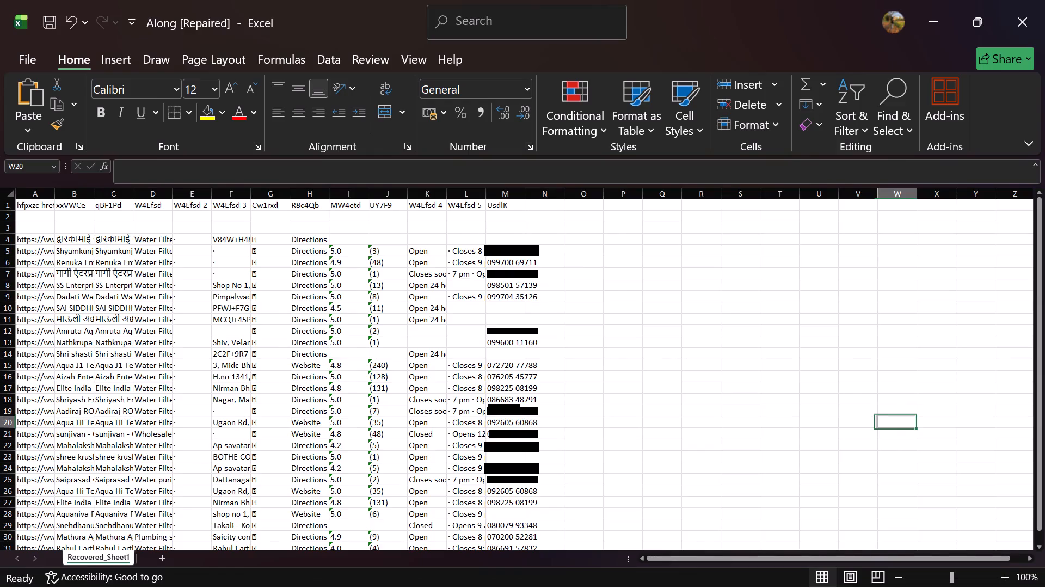
{"action": "scroll", "coordinate": [157, 232], "scroll_direction": "right", "scroll_amount": 2}
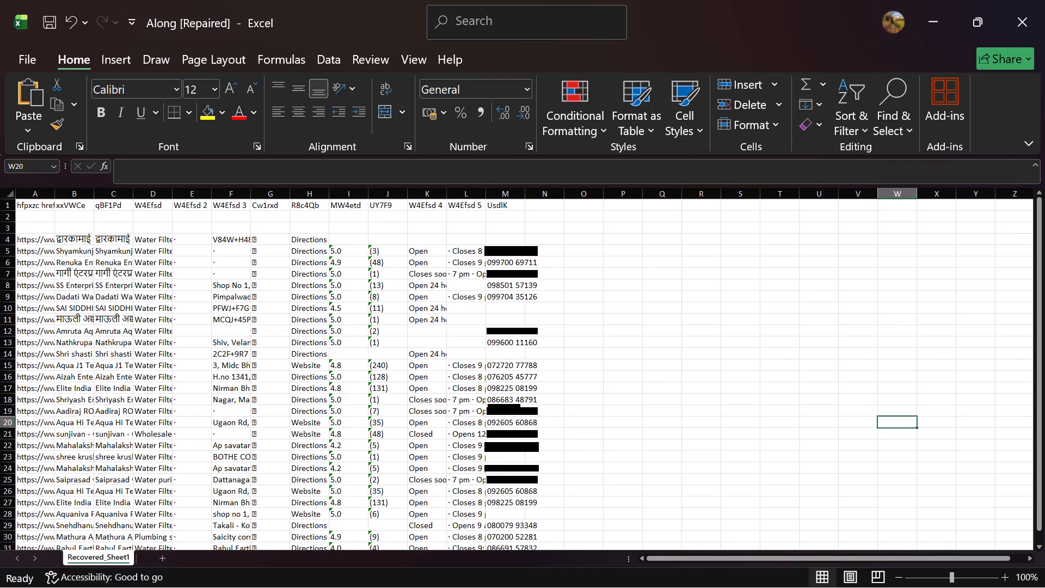
Clear columns D through L, between the business names and the phone numbers, including their headers.
{"action": "left_click_drag", "start_coordinate": [145, 206], "coordinate": [149, 206]}
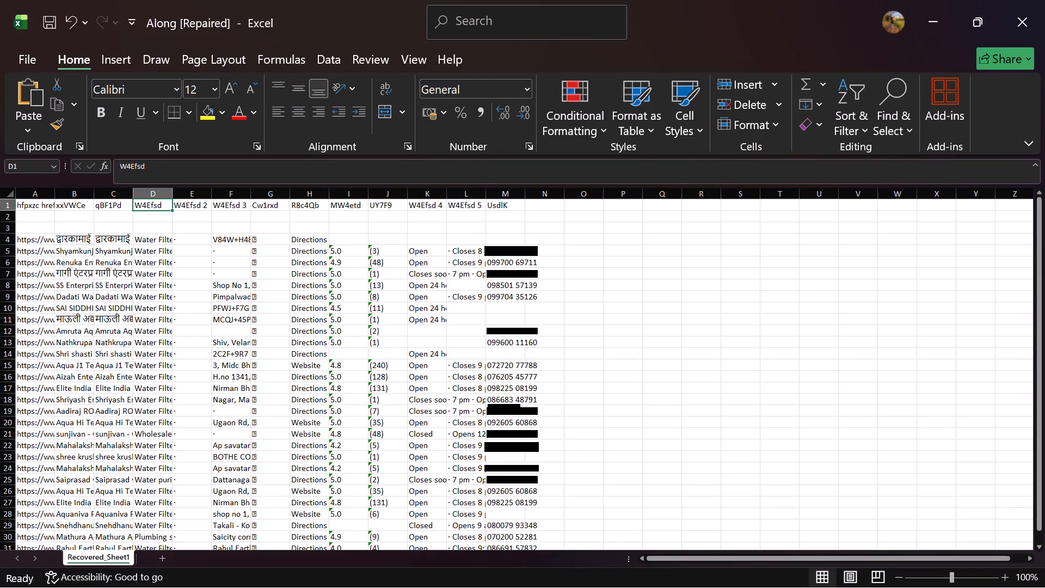
{"action": "left_click_drag", "start_coordinate": [149, 206], "coordinate": [482, 446]}
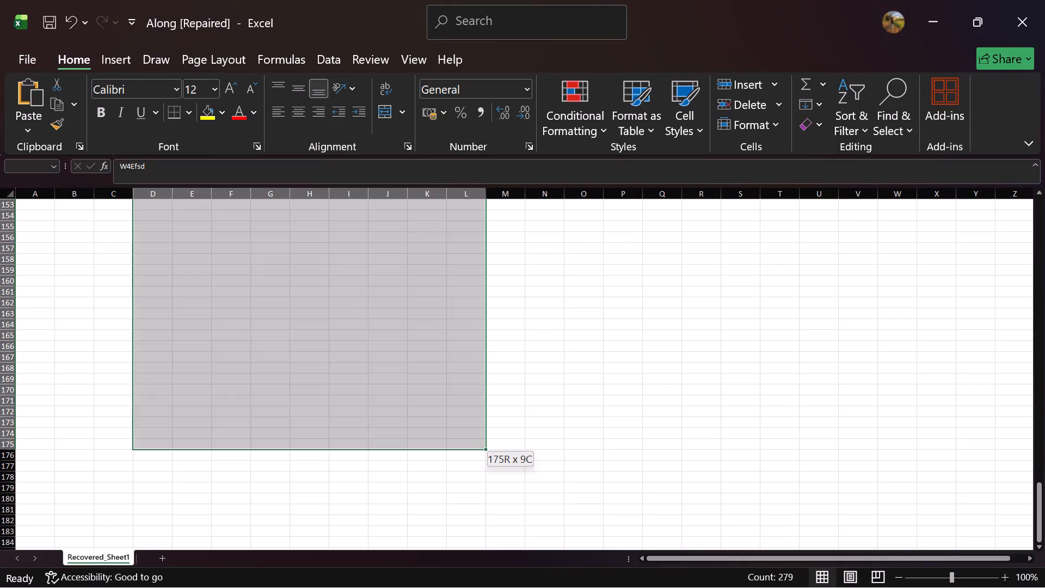
{"action": "left_click_drag", "start_coordinate": [482, 446], "coordinate": [443, 87]}
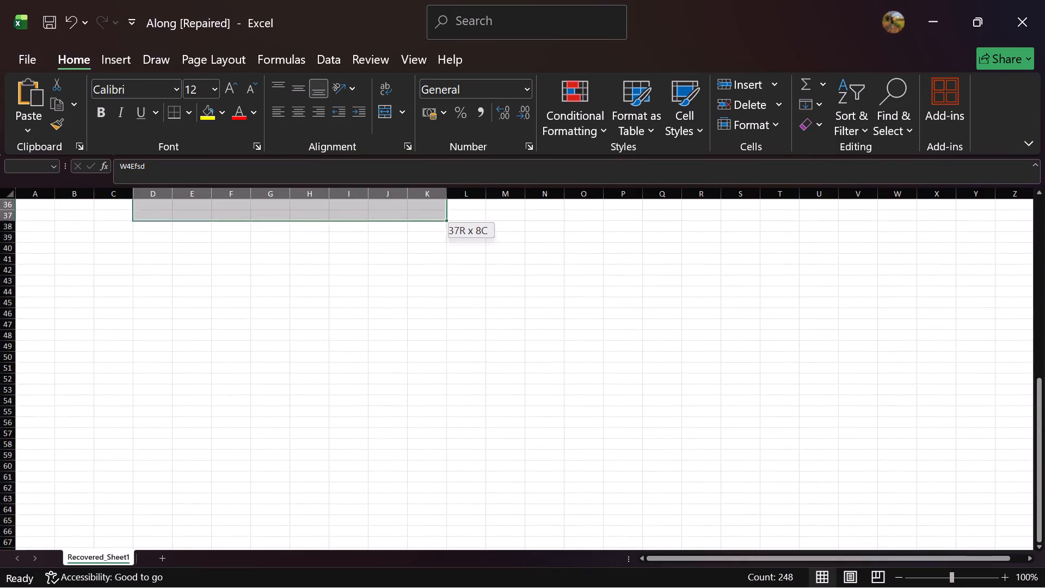
{"action": "left_click_drag", "start_coordinate": [443, 87], "coordinate": [473, 274]}
{"action": "key", "text": "Delete"}
{"action": "left_click", "coordinate": [734, 380]}
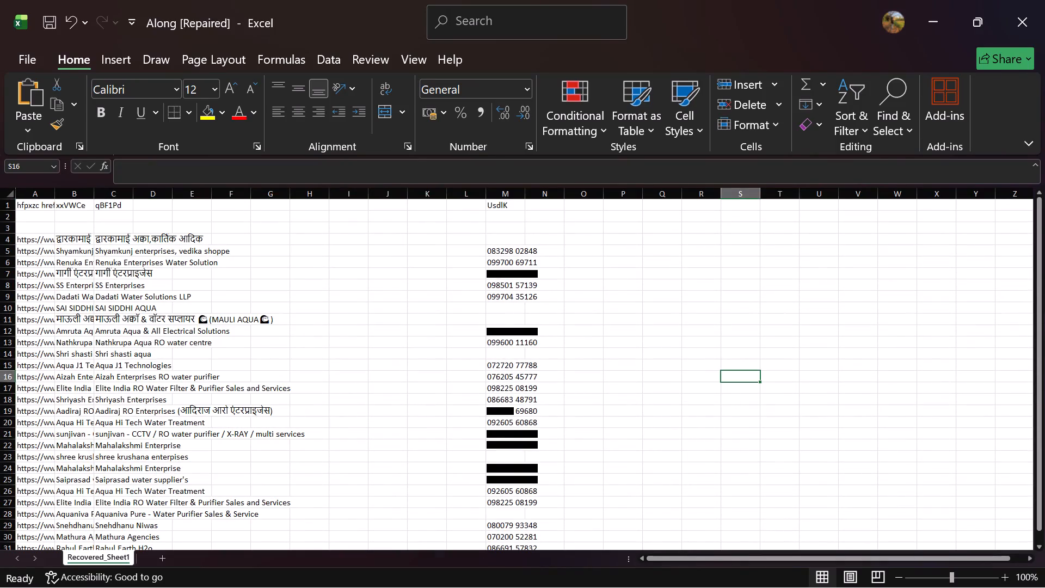
Copy the cleaned Along listings from cell A3 through P41, leaving out the header row.
{"action": "left_click_drag", "start_coordinate": [34, 231], "coordinate": [632, 586]}
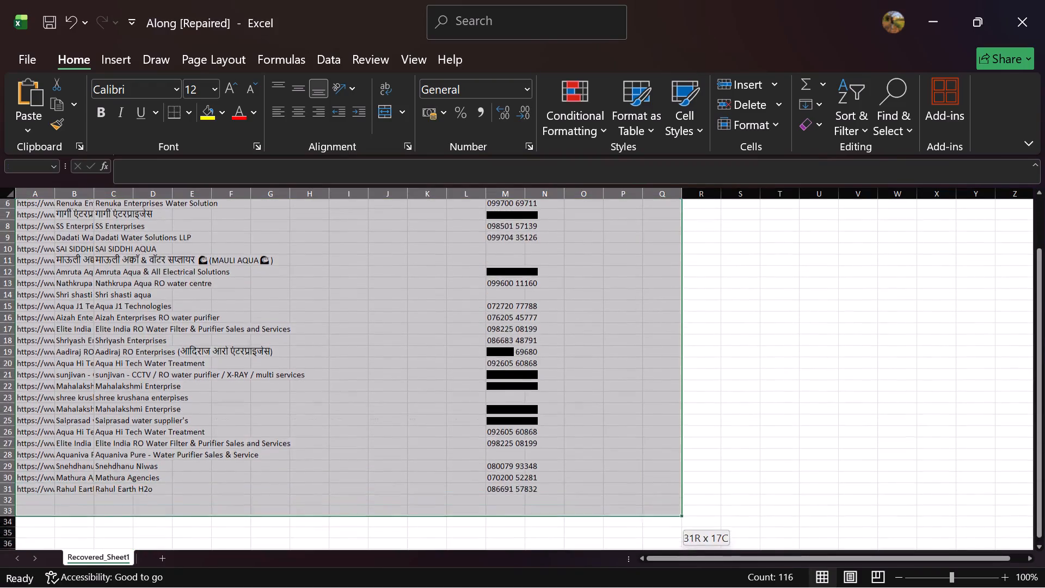
{"action": "left_click_drag", "start_coordinate": [632, 586], "coordinate": [641, 325]}
{"action": "key", "text": "ctrl+c"}
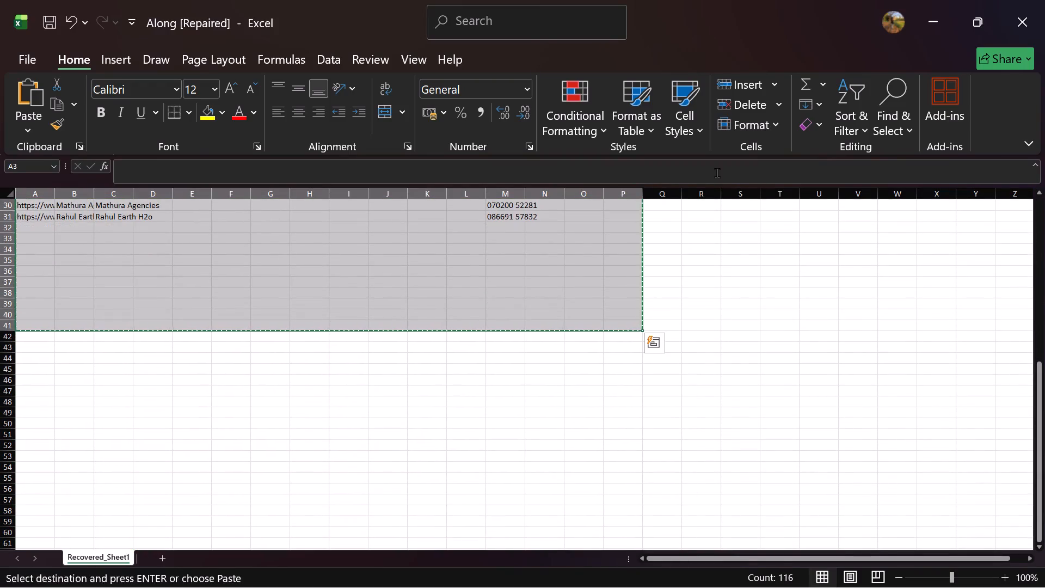
Close the Along workbook, saving it over the existing Along.xlsx in the Along folder.
{"action": "left_click", "coordinate": [1044, 0]}
{"action": "key", "text": "Return"}
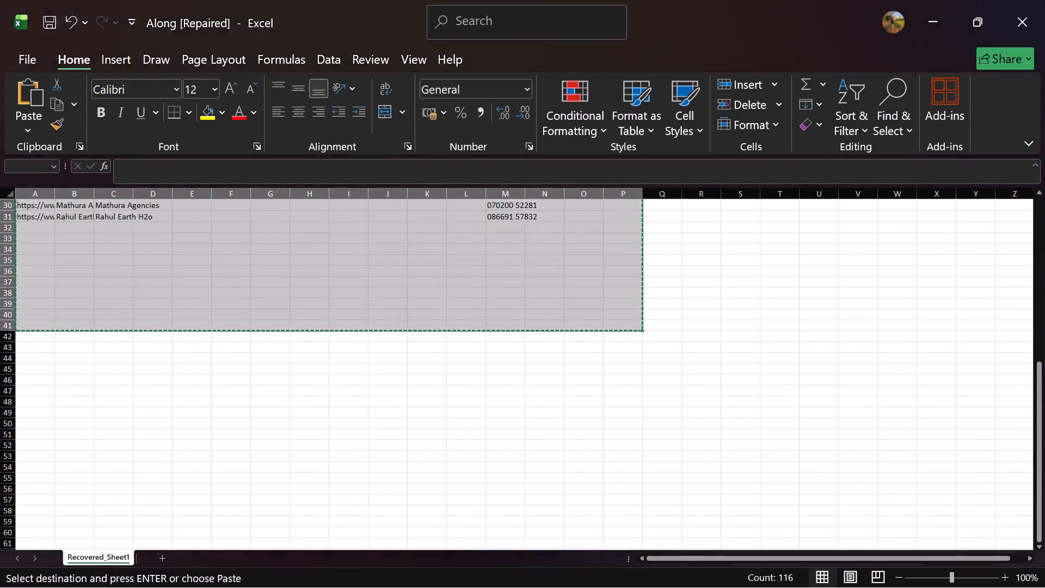
{"action": "key", "text": "Return"}
{"action": "key", "text": "Left"}
{"action": "key", "text": "Return"}
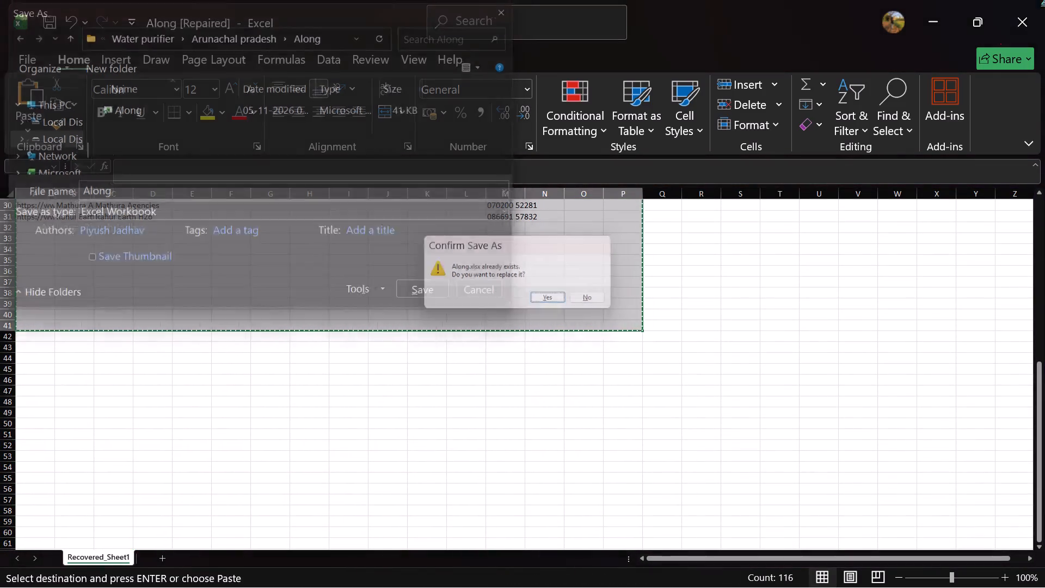
{"action": "key", "text": "Return"}
Paste the copied Along listings into the blank workbook Book1, starting at cell A1.
{"action": "key", "text": "ctrl+v"}
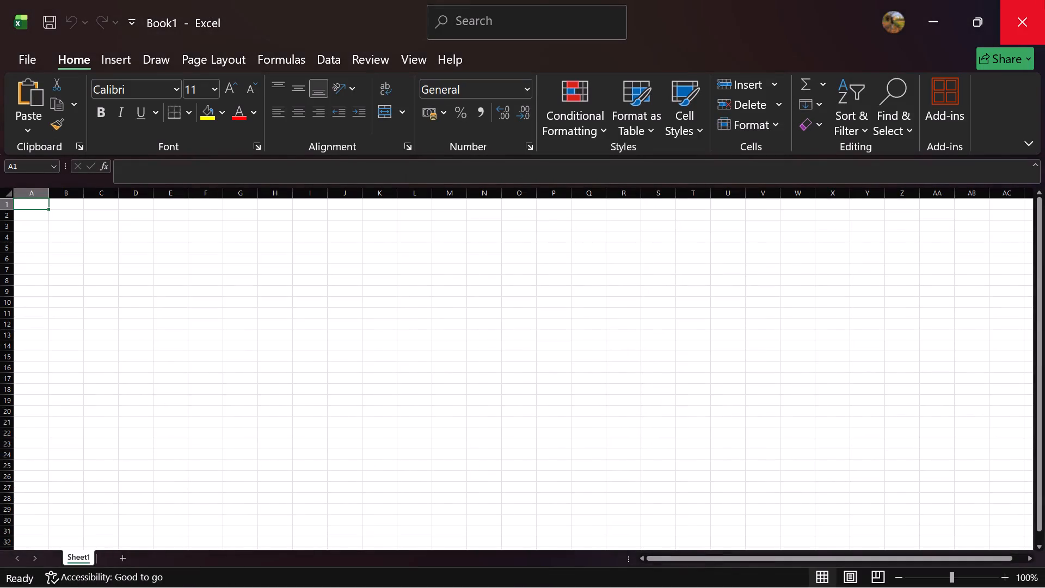
{"action": "left_click", "coordinate": [769, 298]}
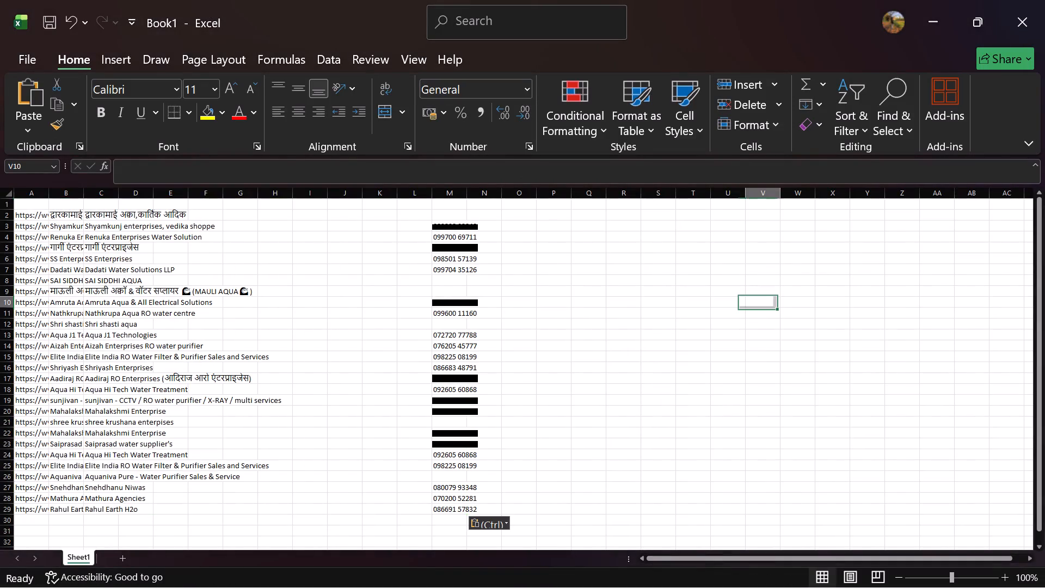
Move the phone numbers from M3:M29 to I3:I29, closer to the business names.
{"action": "left_click_drag", "start_coordinate": [316, 345], "coordinate": [392, 348]}
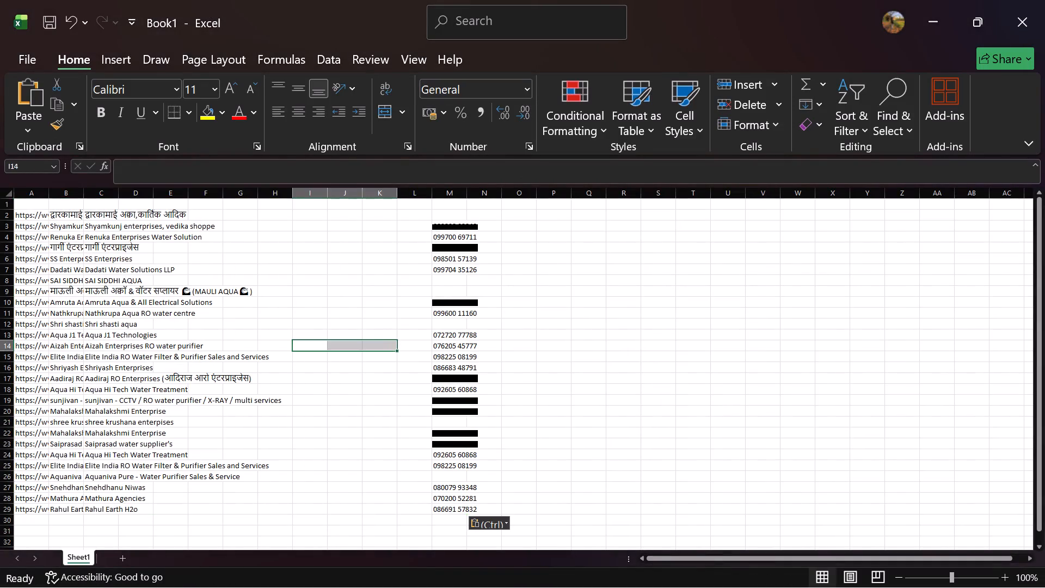
{"action": "left_click_drag", "start_coordinate": [548, 319], "coordinate": [450, 218]}
{"action": "left_click_drag", "start_coordinate": [448, 229], "coordinate": [479, 447]}
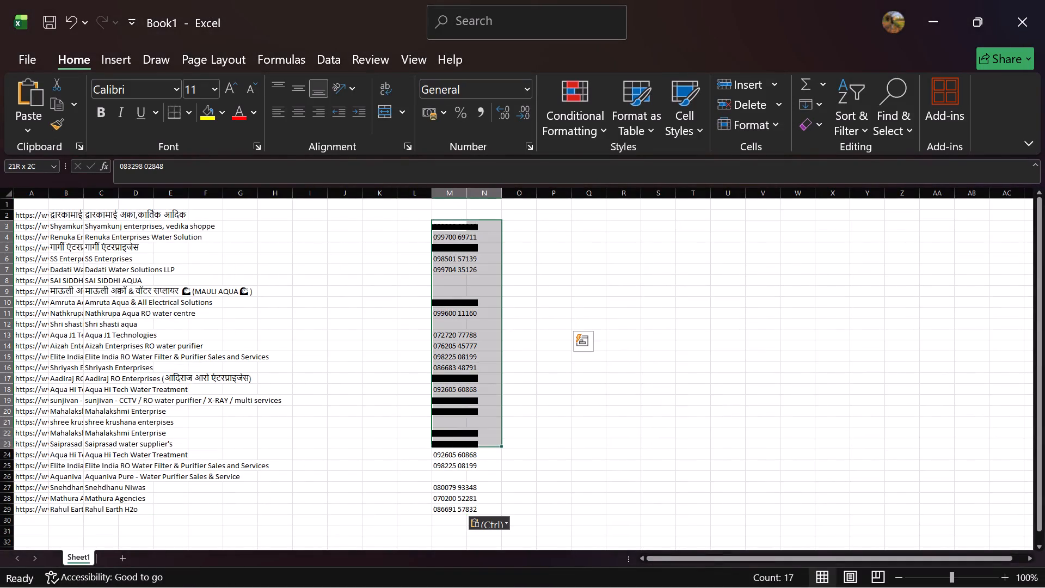
{"action": "left_click_drag", "start_coordinate": [479, 447], "coordinate": [452, 509]}
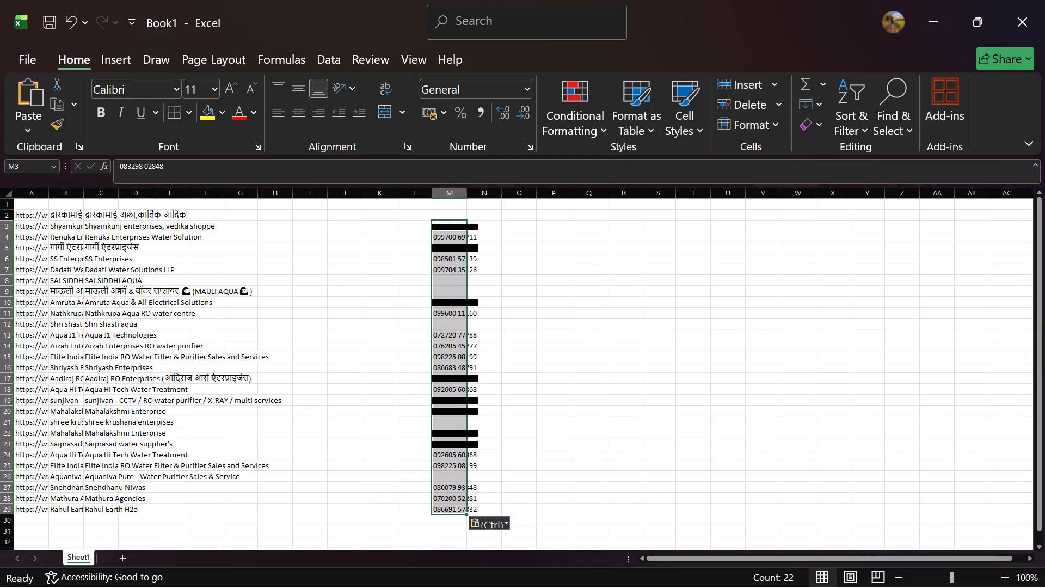
{"action": "left_click_drag", "start_coordinate": [448, 220], "coordinate": [330, 230]}
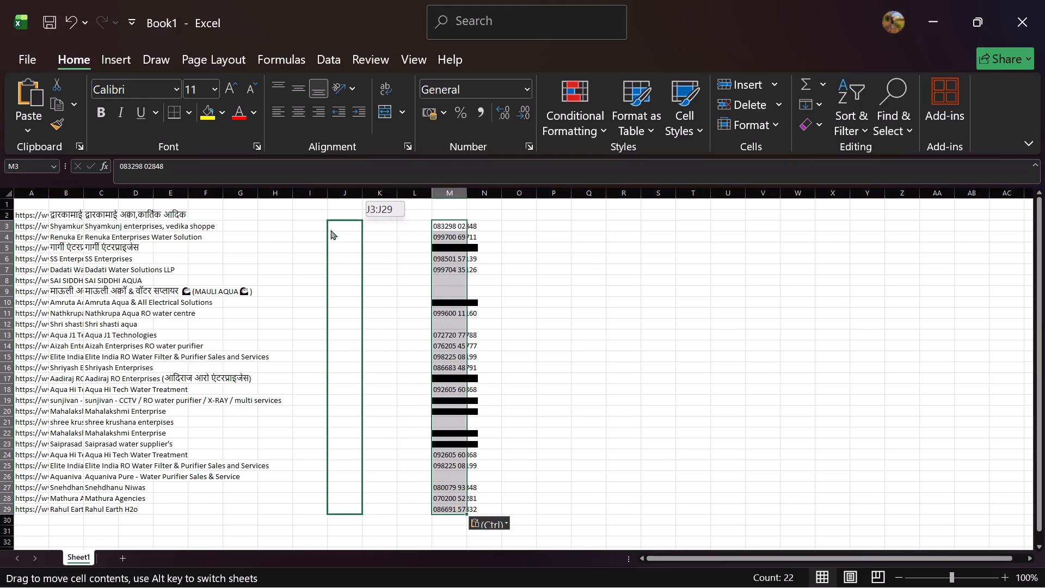
{"action": "left_click_drag", "start_coordinate": [330, 230], "coordinate": [323, 227]}
{"action": "left_click", "coordinate": [402, 277]}
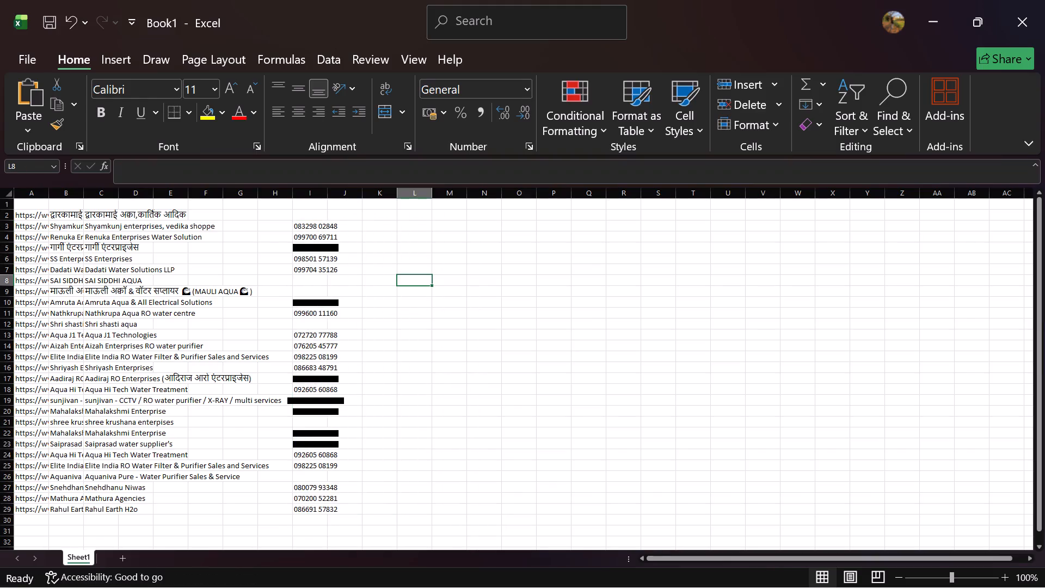
Open the Hawai workbook from the Arunachal pradesh Hawai folder, accepting the content repair and enabling editing.
{"action": "key", "text": "alt+Tab"}
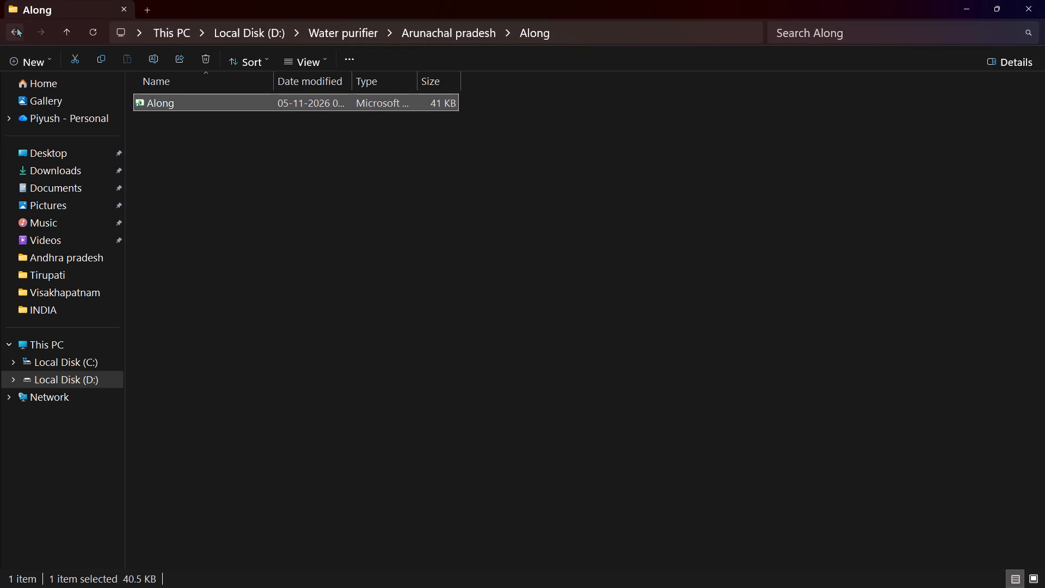
{"action": "left_click", "coordinate": [16, 27]}
{"action": "double_click", "coordinate": [203, 128]}
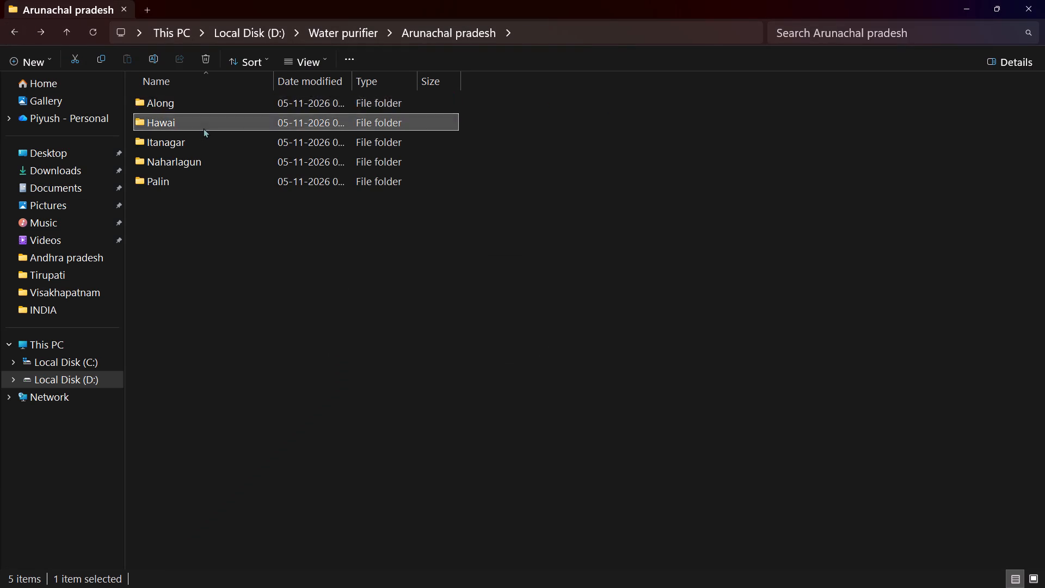
{"action": "double_click", "coordinate": [243, 105]}
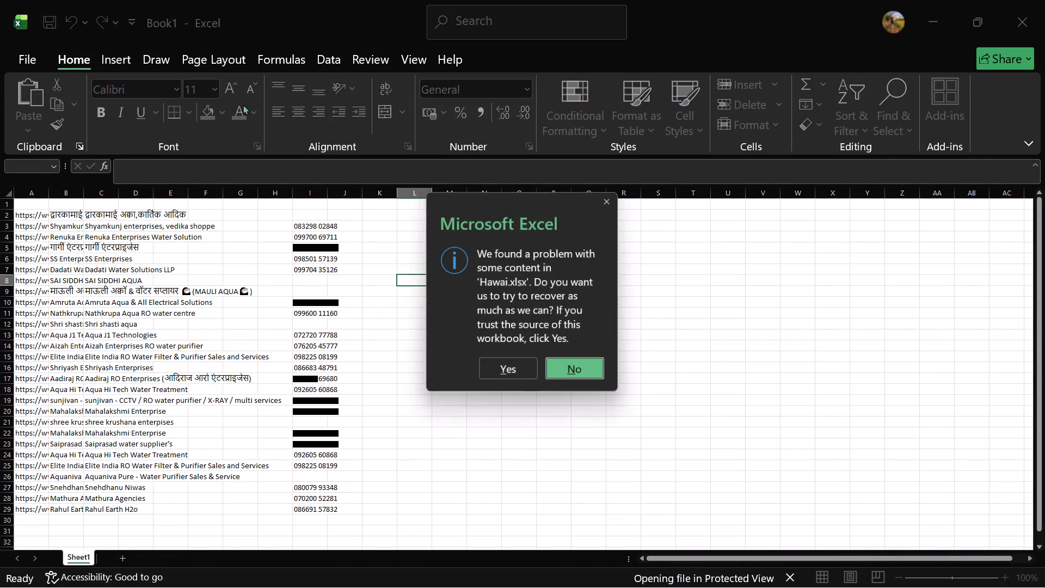
{"action": "key", "text": "Left"}
{"action": "key", "text": "Return"}
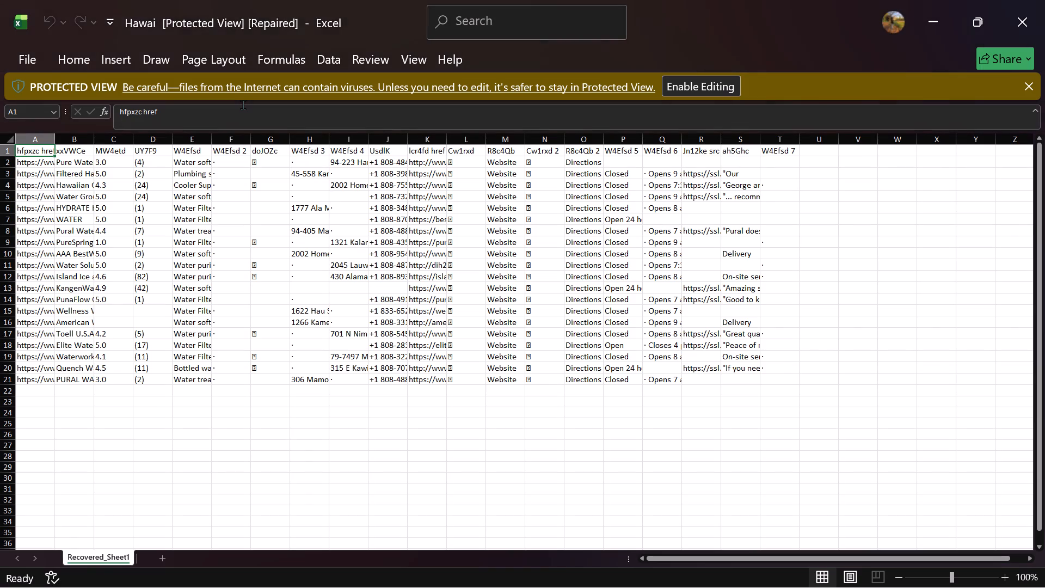
{"action": "left_click", "coordinate": [675, 74]}
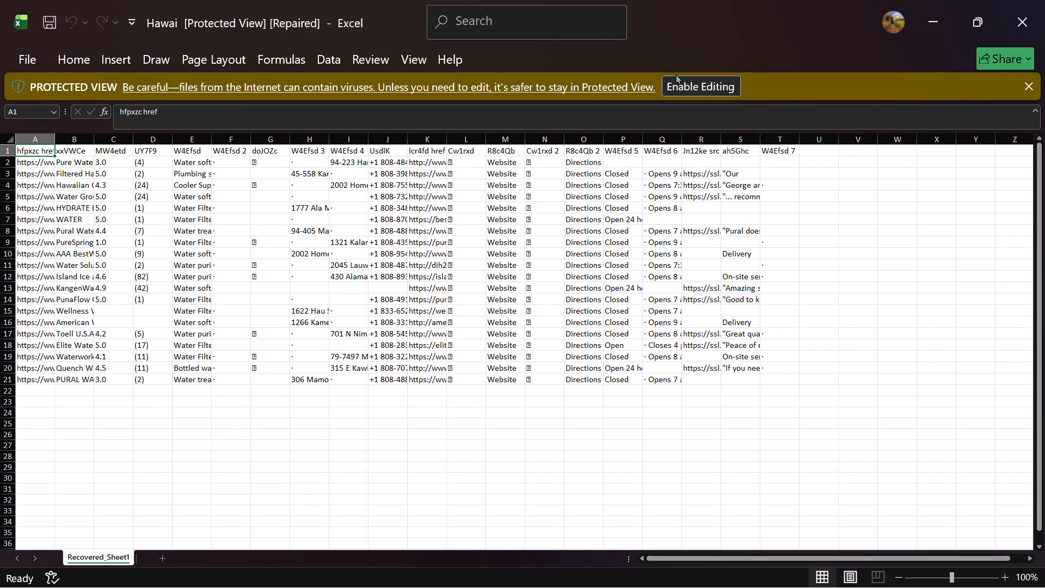
{"action": "left_click", "coordinate": [684, 85]}
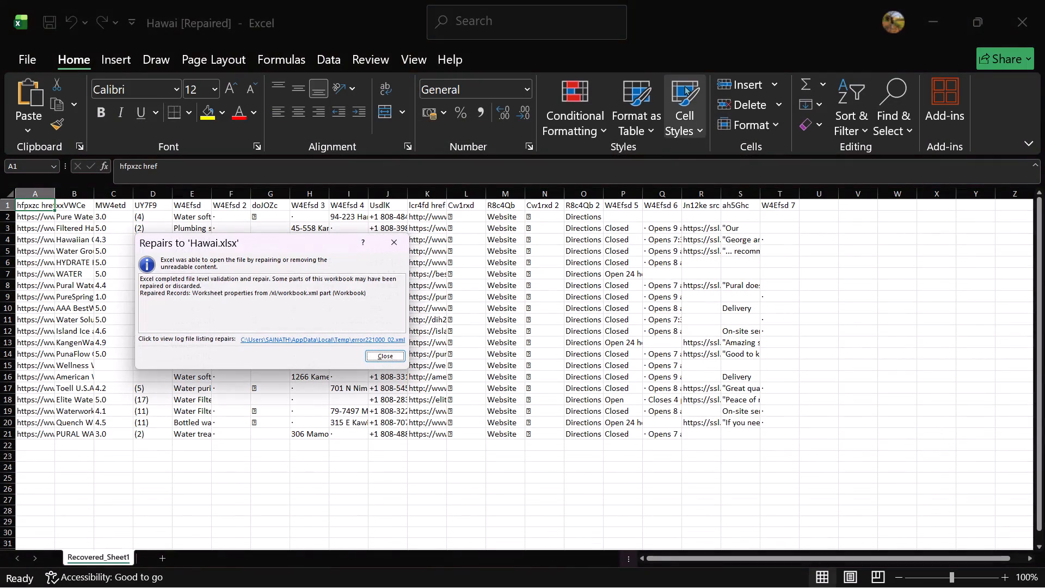
{"action": "key", "text": "Return"}
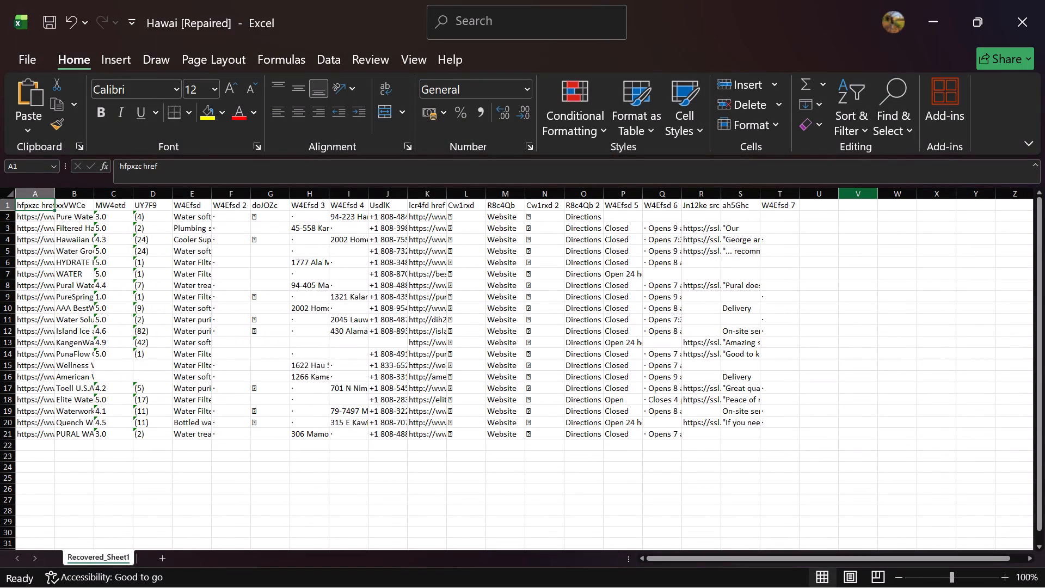
Clear the unneeded scraped data in L1:W23 and C1:I25, plus the header row A1:N1, from the Hawai sheet.
{"action": "left_click_drag", "start_coordinate": [470, 202], "coordinate": [884, 455]}
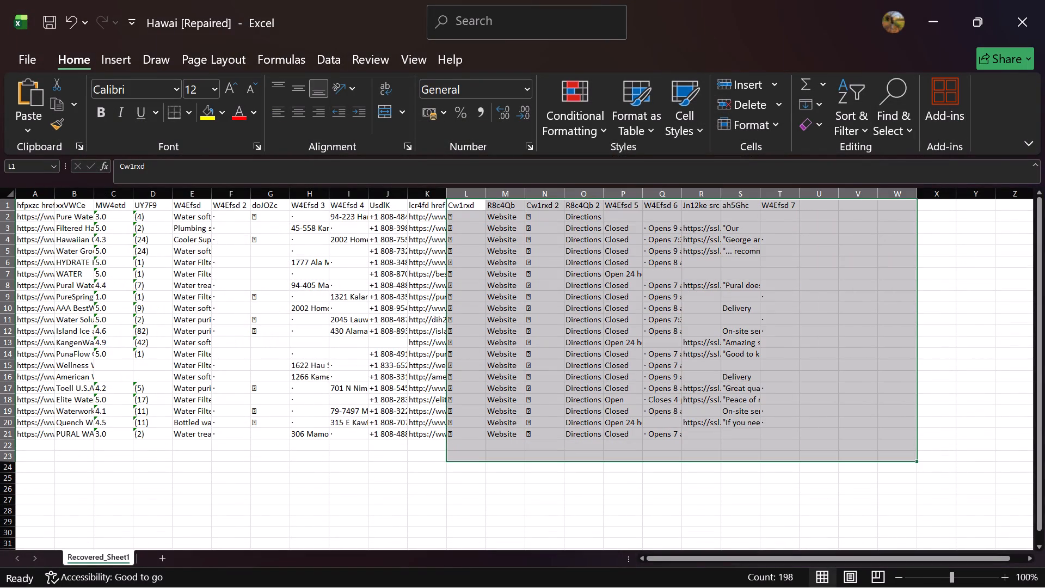
{"action": "key", "text": "Delete"}
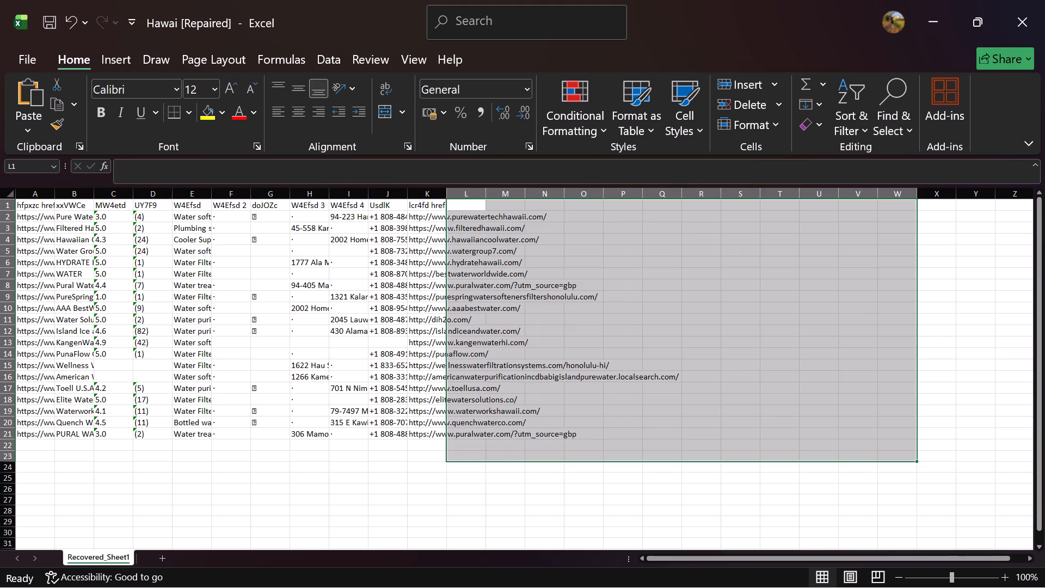
{"action": "left_click_drag", "start_coordinate": [119, 205], "coordinate": [358, 482]}
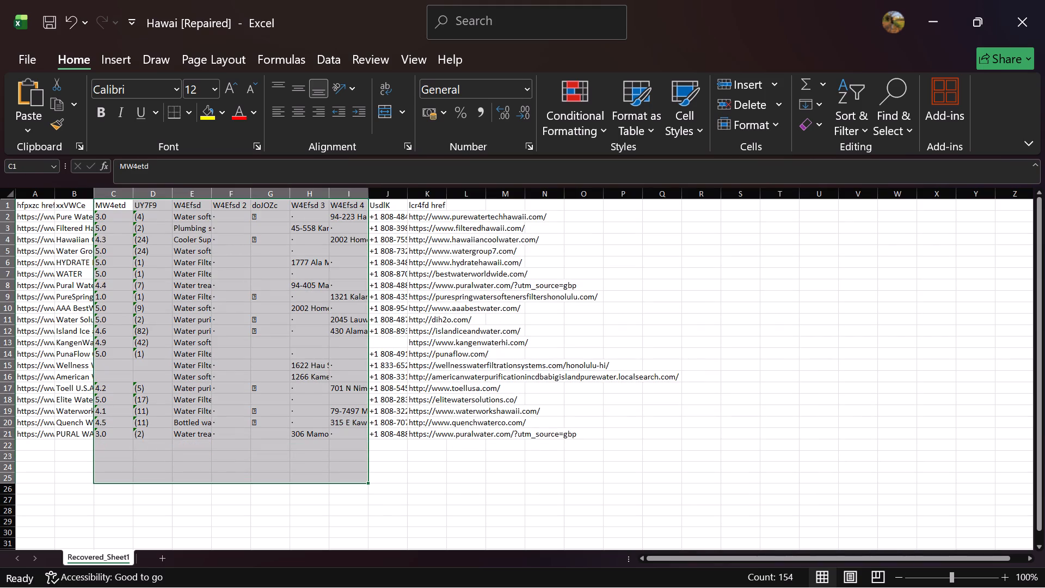
{"action": "key", "text": "Delete"}
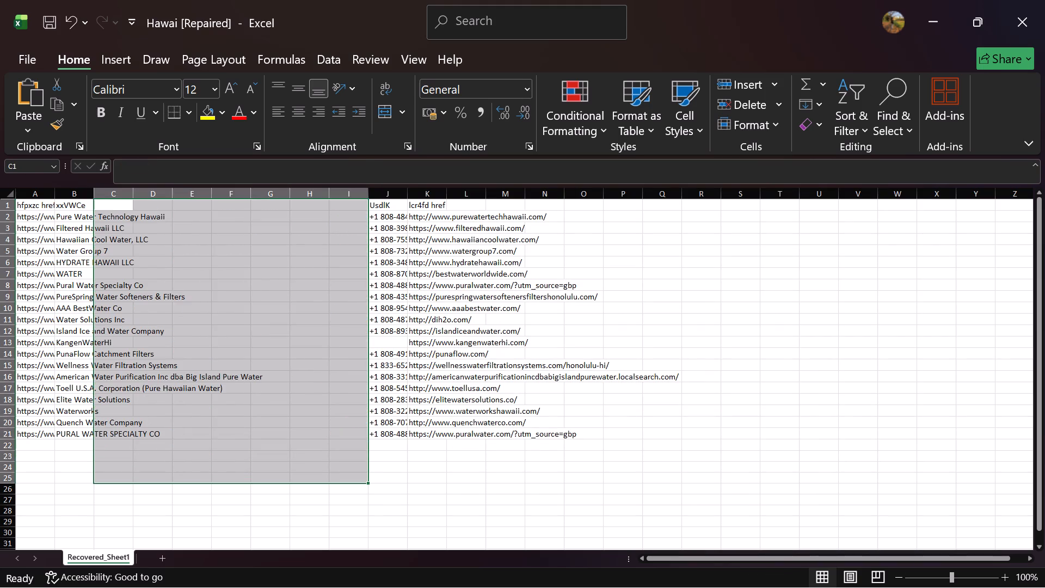
{"action": "left_click_drag", "start_coordinate": [31, 204], "coordinate": [555, 154]}
{"action": "key", "text": "Delete"}
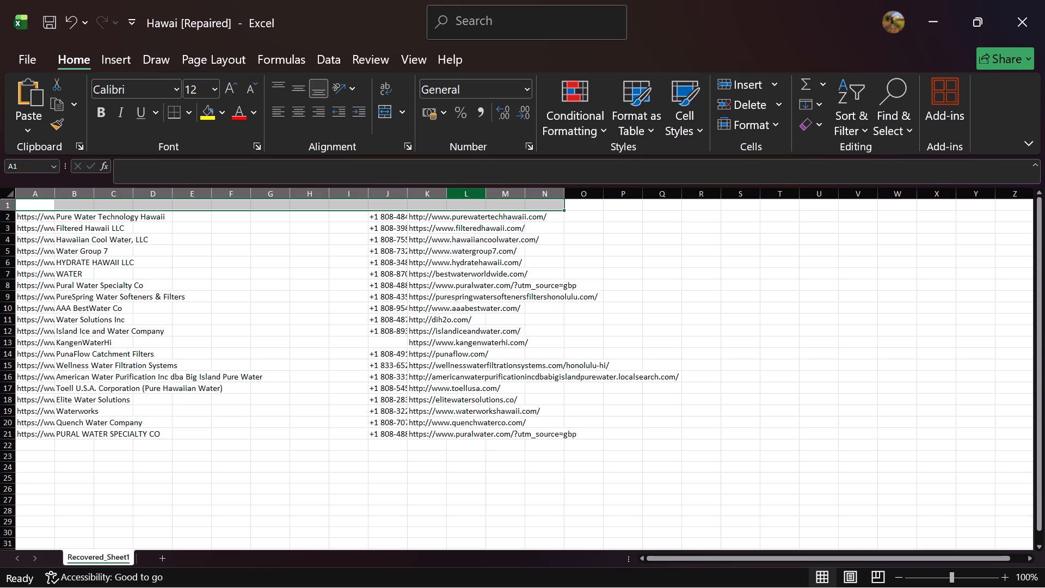
Widen column J to fit the full phone numbers.
{"action": "left_click_drag", "start_coordinate": [408, 194], "coordinate": [492, 197]}
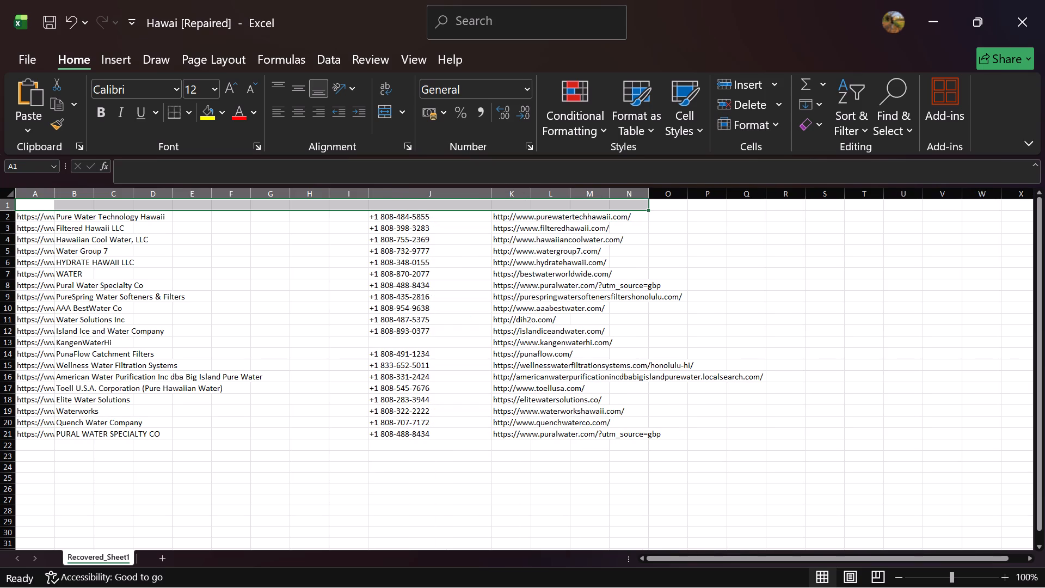
{"action": "left_click", "coordinate": [359, 501]}
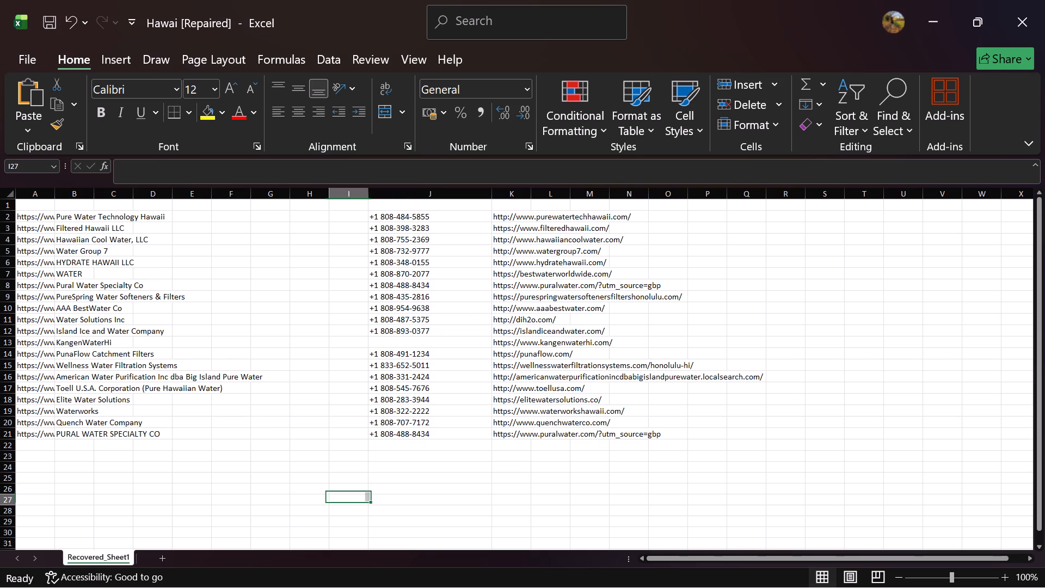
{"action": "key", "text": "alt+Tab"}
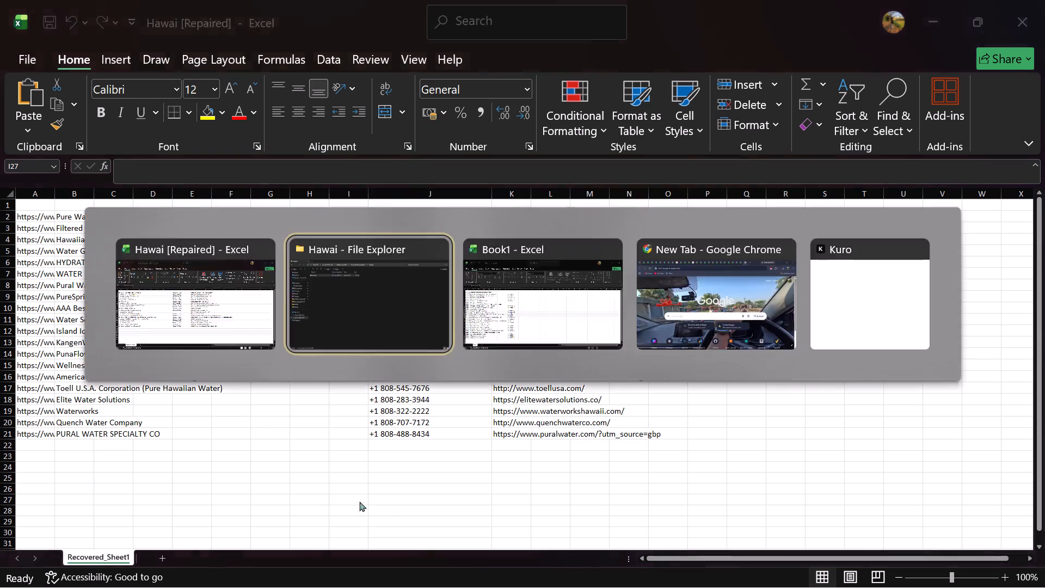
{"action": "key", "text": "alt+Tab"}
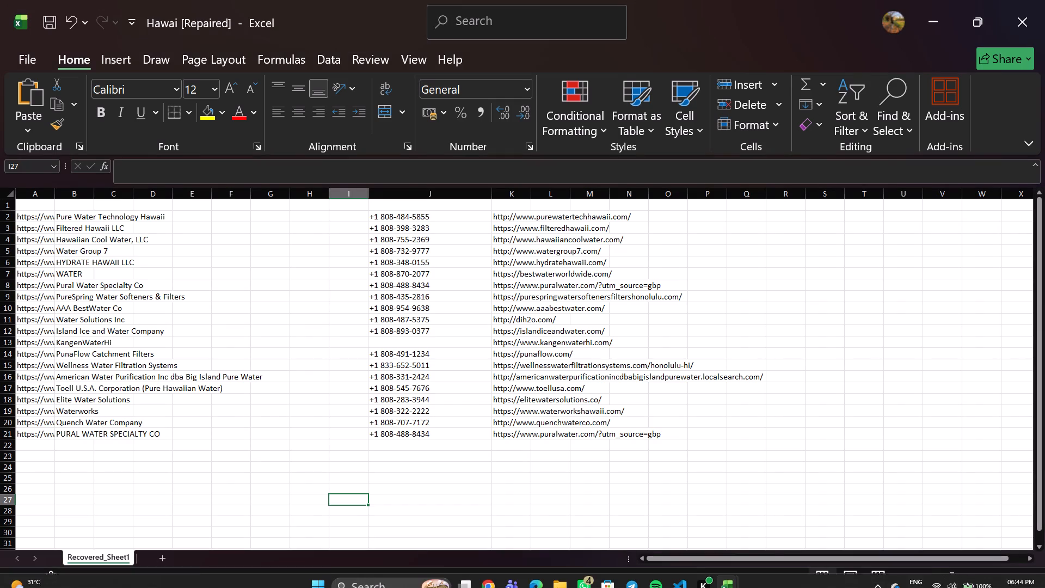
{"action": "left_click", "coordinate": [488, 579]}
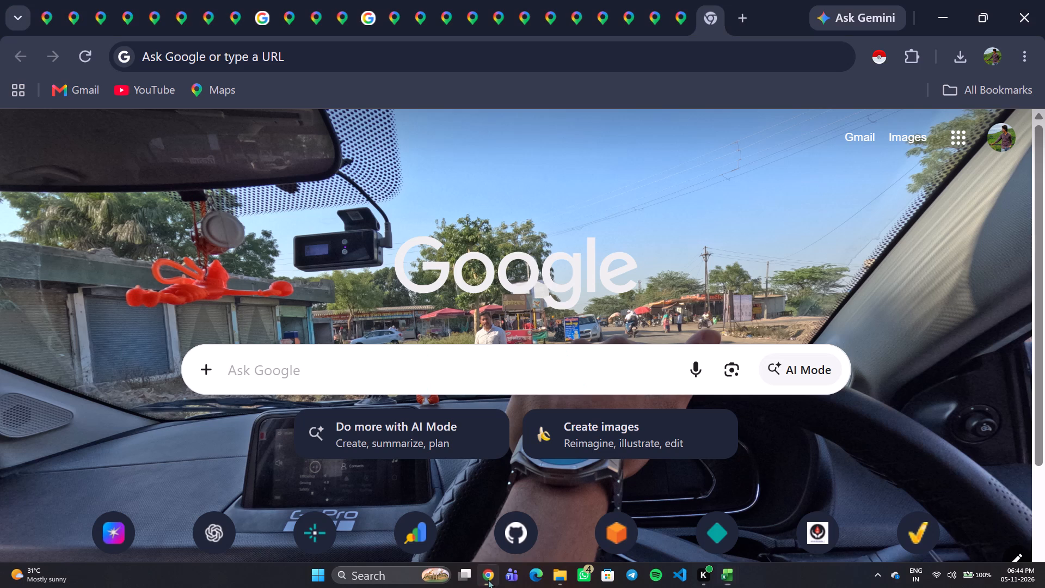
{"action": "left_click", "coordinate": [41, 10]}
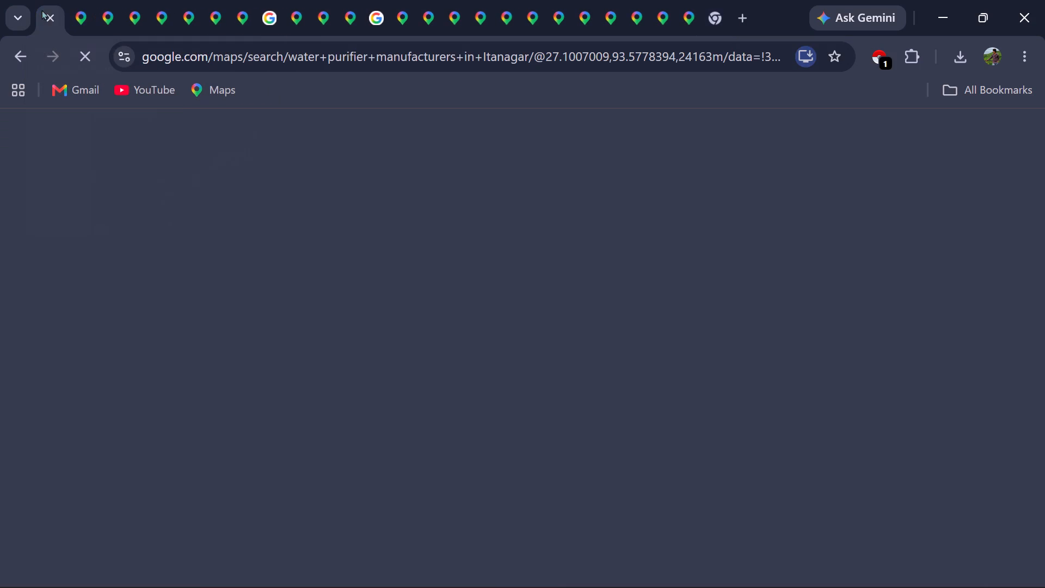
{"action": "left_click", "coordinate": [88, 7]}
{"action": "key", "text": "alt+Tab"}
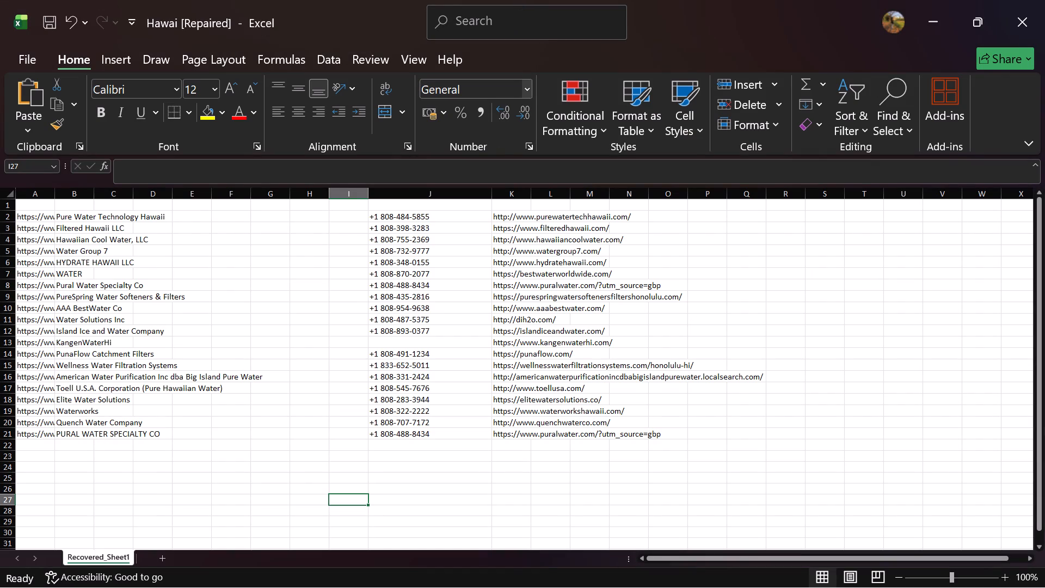
Copy the entire cleaned Hawai sheet.
{"action": "key", "text": "ctrl+a"}
{"action": "key", "text": "ctrl+c"}
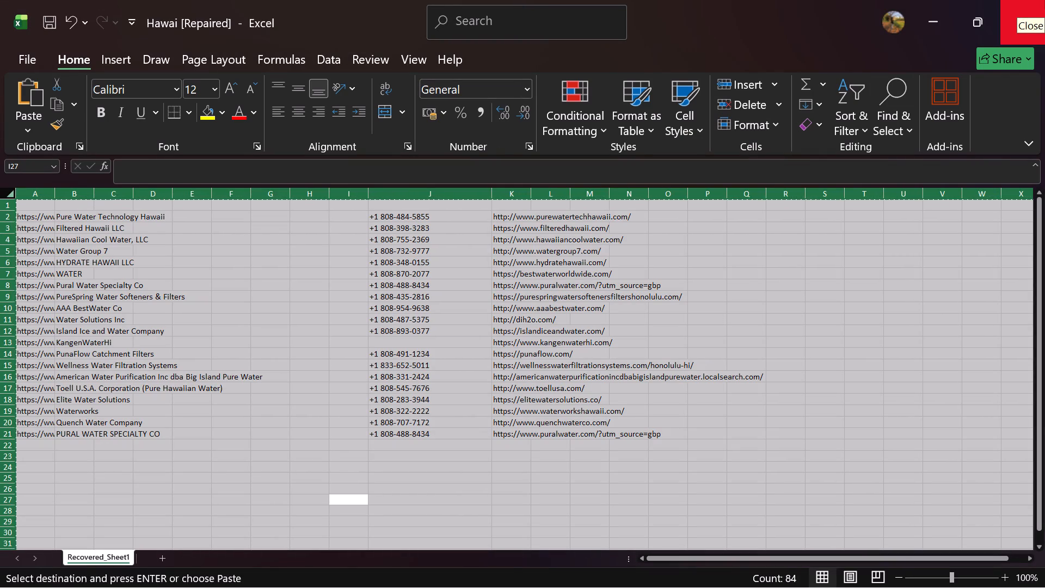
{"action": "left_click", "coordinate": [383, 210]}
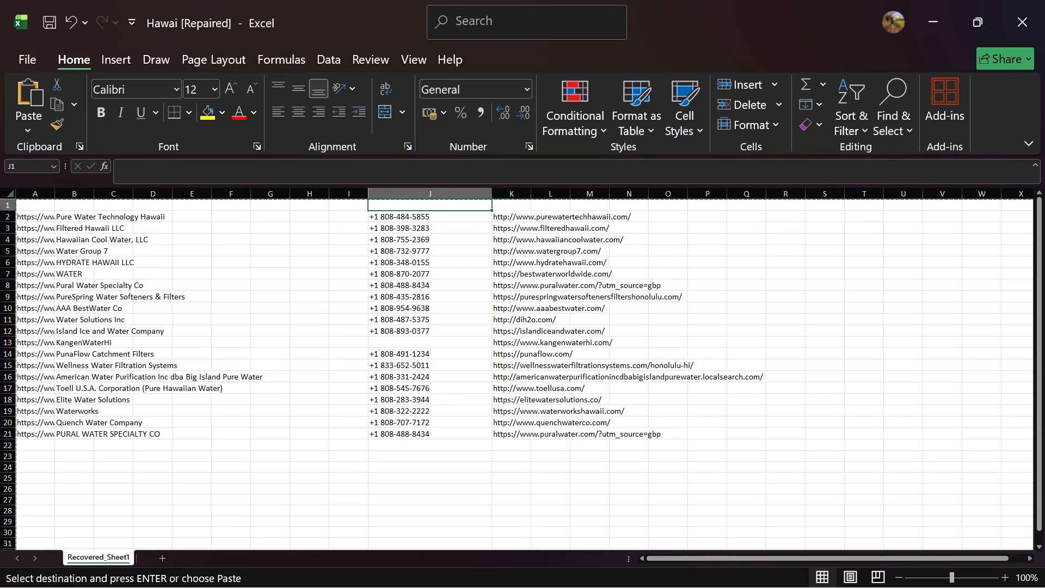
{"action": "left_click_drag", "start_coordinate": [383, 210], "coordinate": [394, 212]}
{"action": "left_click_drag", "start_coordinate": [394, 212], "coordinate": [396, 417]}
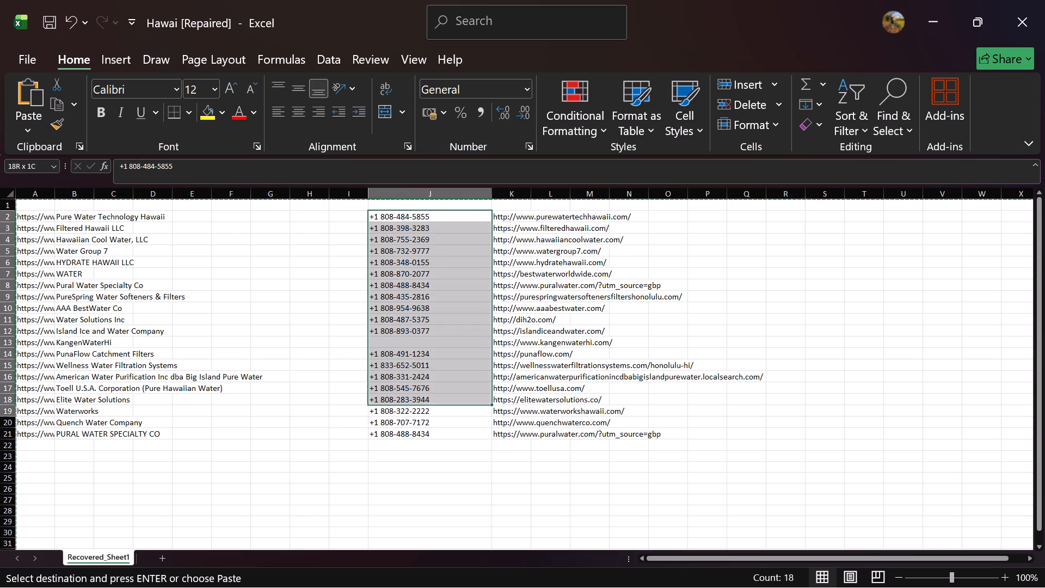
{"action": "left_click_drag", "start_coordinate": [396, 417], "coordinate": [398, 437]}
{"action": "left_click", "coordinate": [418, 461]}
{"action": "key", "text": "ctrl+a"}
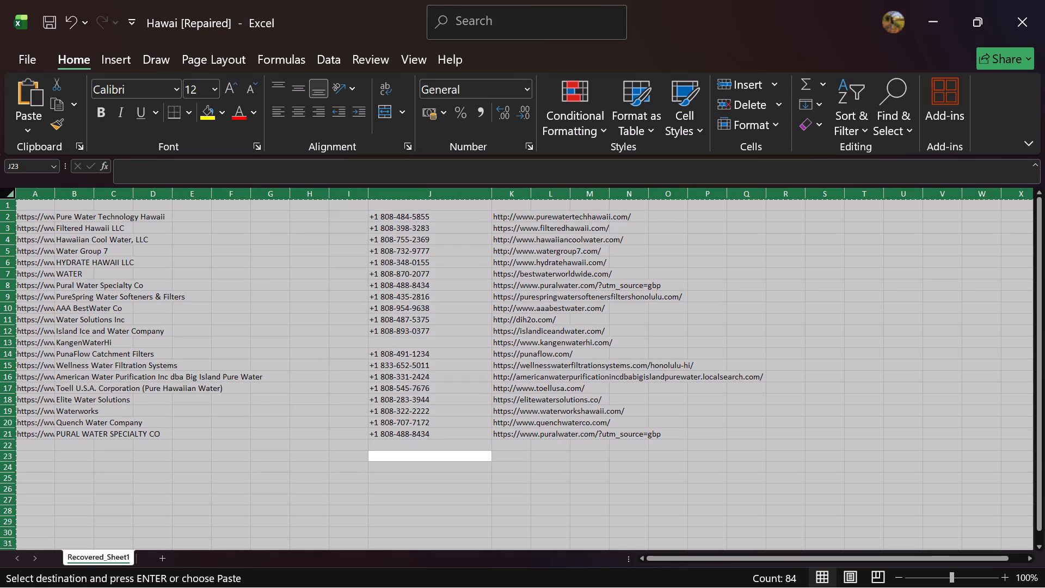
{"action": "key", "text": "ctrl+c"}
Close the Hawai workbook, saving it over the existing Hawai file in the Hawai folder and keeping the copied data available.
{"action": "left_click", "coordinate": [1044, 0]}
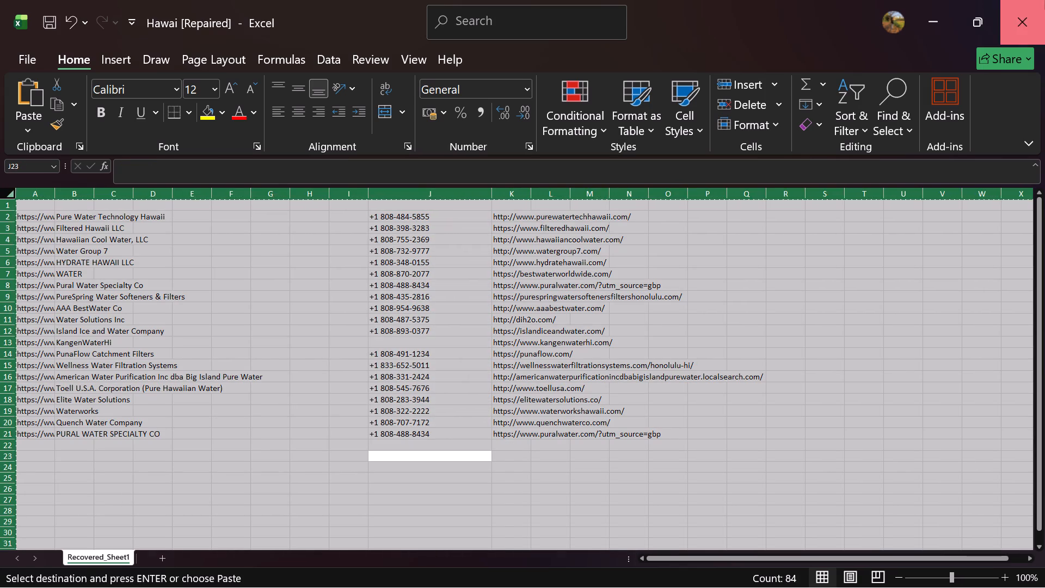
{"action": "key", "text": "Return"}
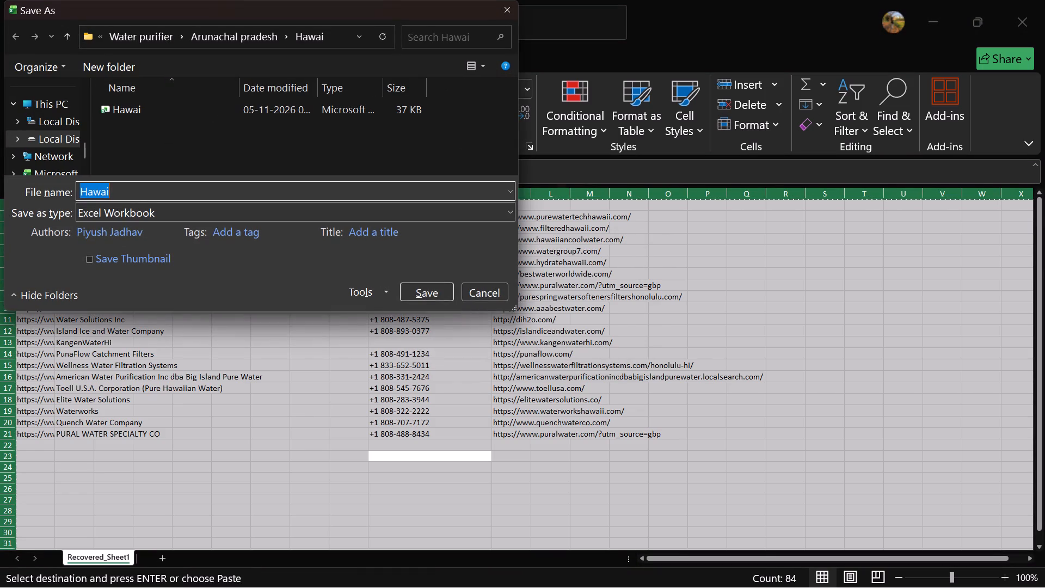
{"action": "key", "text": "Return"}
{"action": "key", "text": "Left"}
{"action": "key", "text": "Return"}
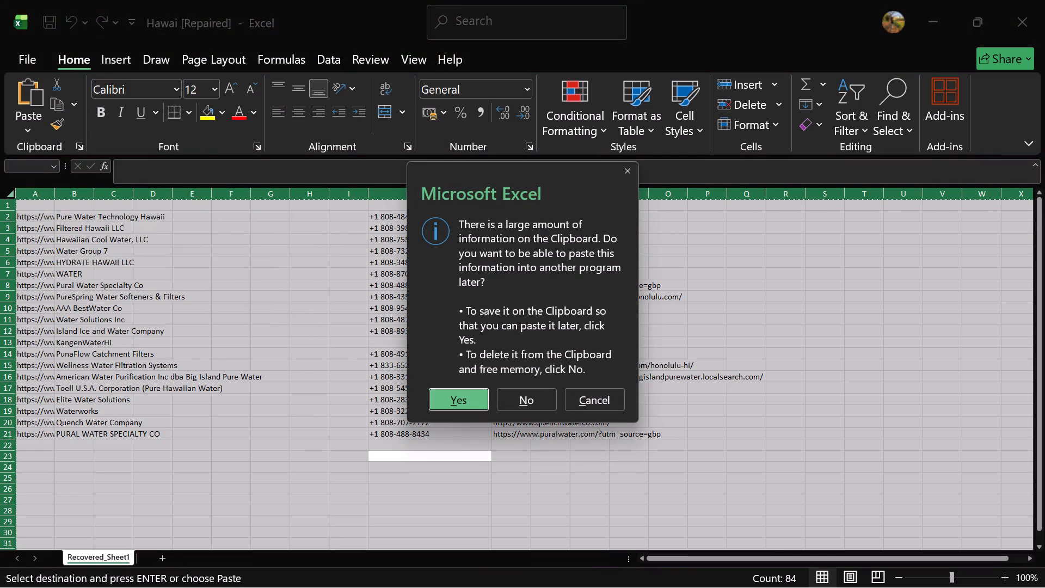
{"action": "key", "text": "Return"}
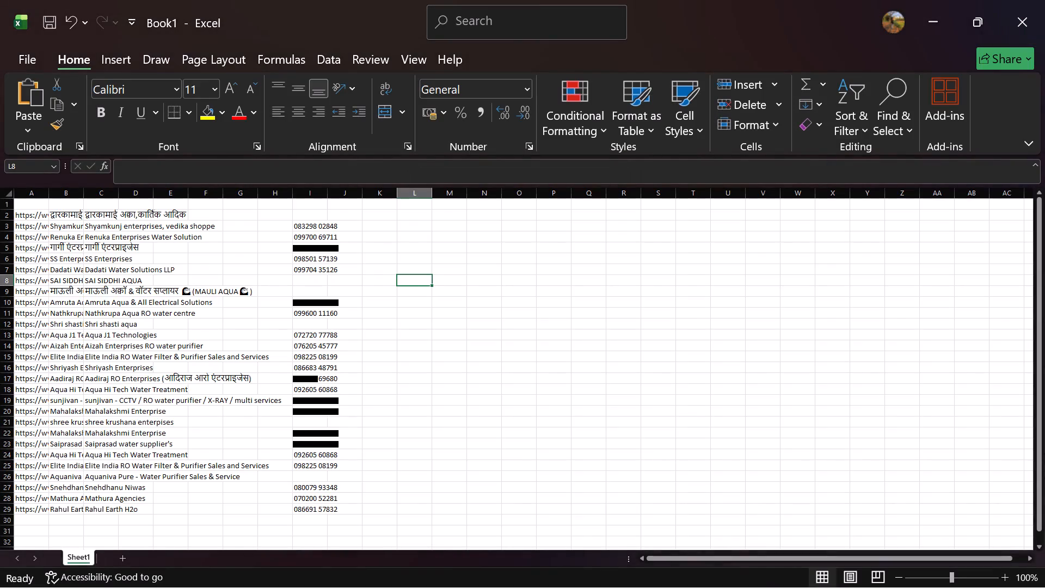
Paste the copied Hawai listings into Book1 below the Along listings, starting at cell A31.
{"action": "left_click", "coordinate": [573, 419]}
{"action": "scroll", "coordinate": [573, 419], "scroll_direction": "down", "scroll_amount": 2}
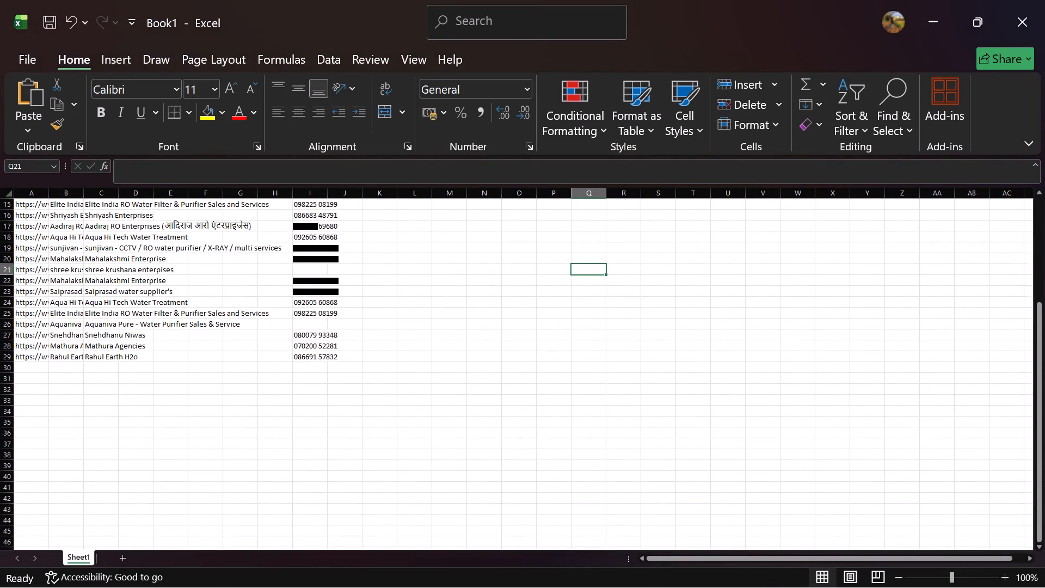
{"action": "left_click", "coordinate": [28, 381]}
{"action": "key", "text": "ctrl+v"}
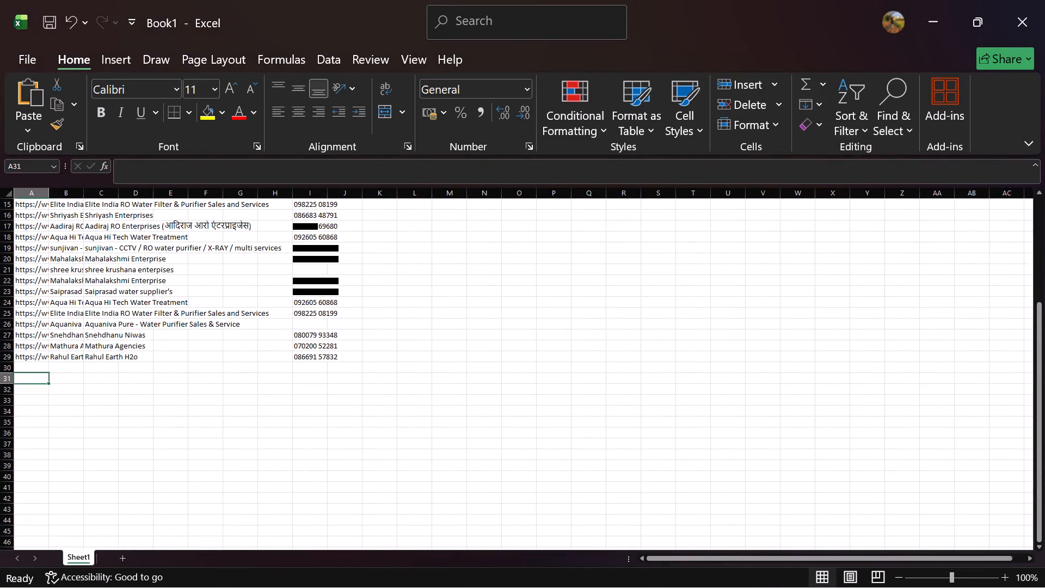
Move the Hawai phone numbers from J32:J51 to I32:I51, in line with the Along phone numbers.
{"action": "scroll", "coordinate": [0, 587], "scroll_direction": "down", "scroll_amount": 2}
{"action": "scroll", "coordinate": [0, 540], "scroll_direction": "right", "scroll_amount": 1}
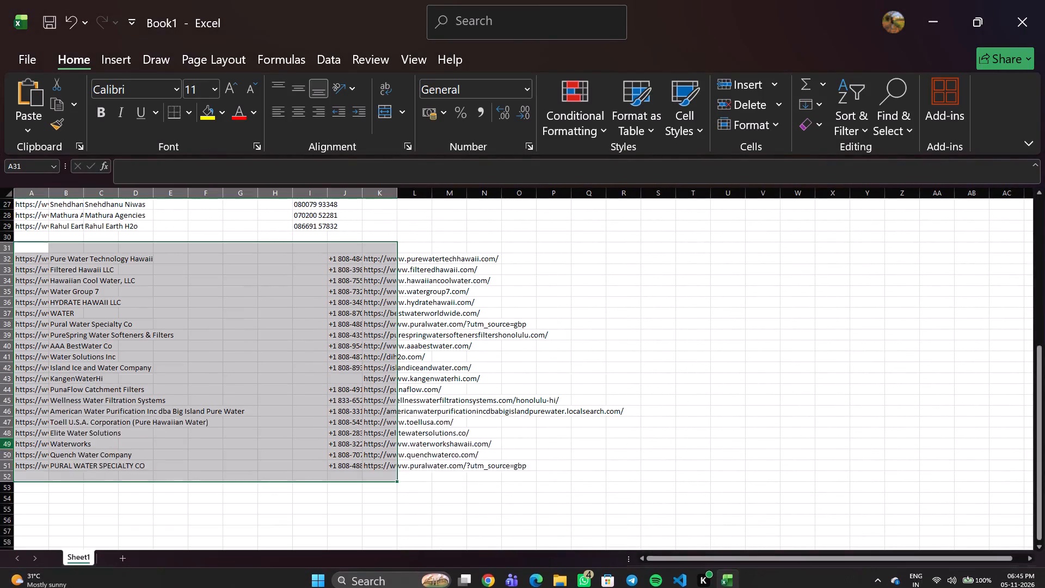
{"action": "scroll", "coordinate": [0, 540], "scroll_direction": "right", "scroll_amount": 1}
{"action": "scroll", "coordinate": [330, 285], "scroll_direction": "up", "scroll_amount": 1}
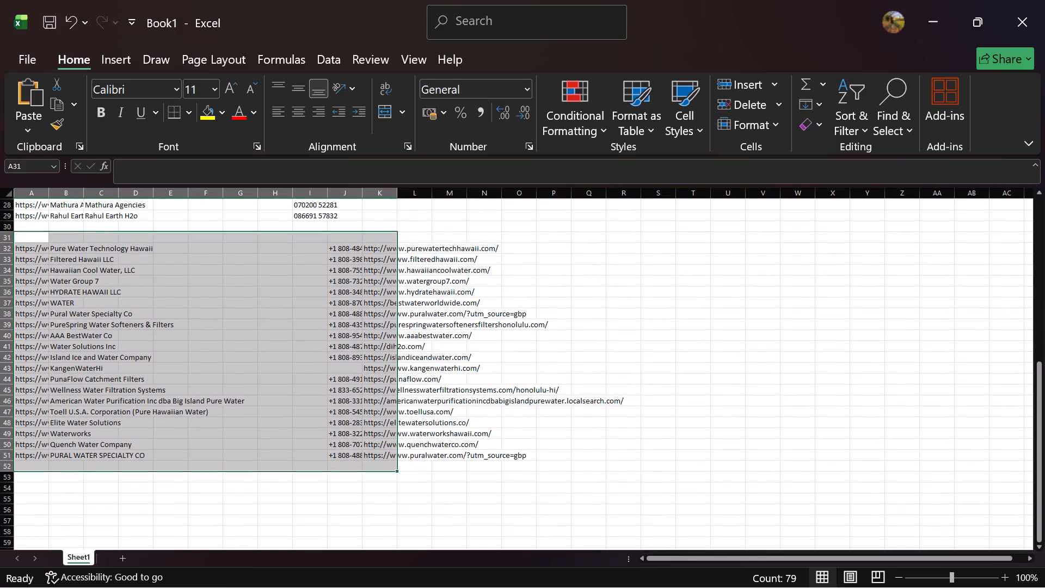
{"action": "scroll", "coordinate": [330, 285], "scroll_direction": "up", "scroll_amount": 1}
{"action": "left_click_drag", "start_coordinate": [344, 246], "coordinate": [339, 450]}
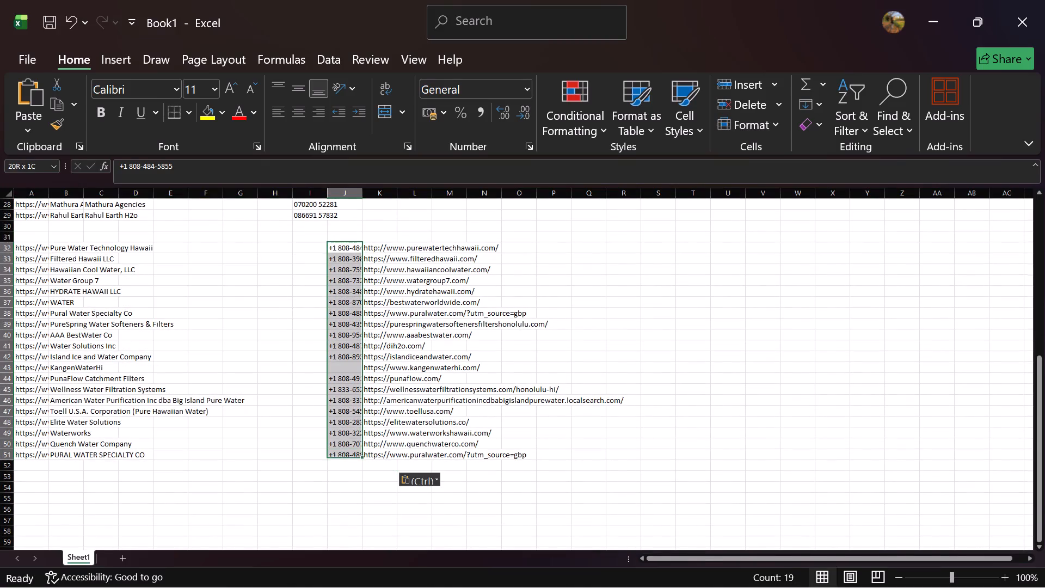
{"action": "left_click_drag", "start_coordinate": [339, 450], "coordinate": [339, 452]}
{"action": "left_click_drag", "start_coordinate": [341, 241], "coordinate": [321, 247]}
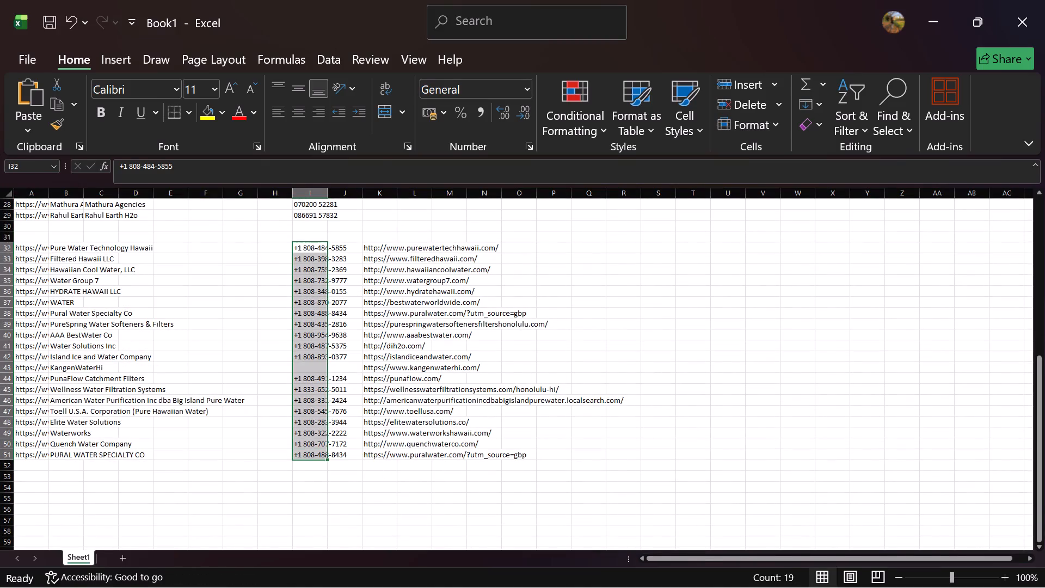
{"action": "left_click", "coordinate": [402, 244]}
{"action": "scroll", "coordinate": [402, 244], "scroll_direction": "up", "scroll_amount": 5}
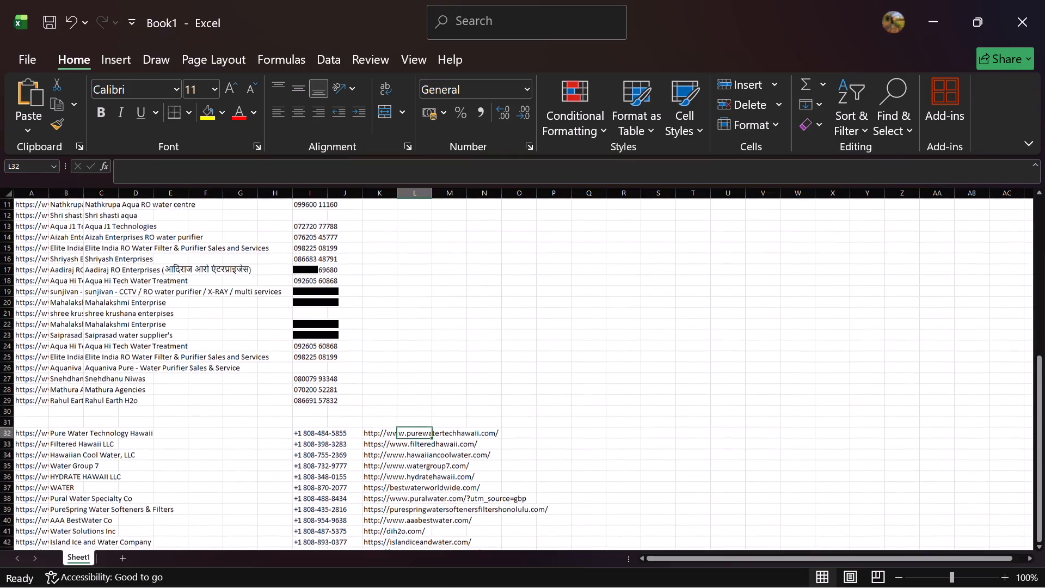
Select cell A53 in Book1, below the Hawai listings, as the paste location for the next city.
{"action": "scroll", "coordinate": [402, 244], "scroll_direction": "down", "scroll_amount": 4}
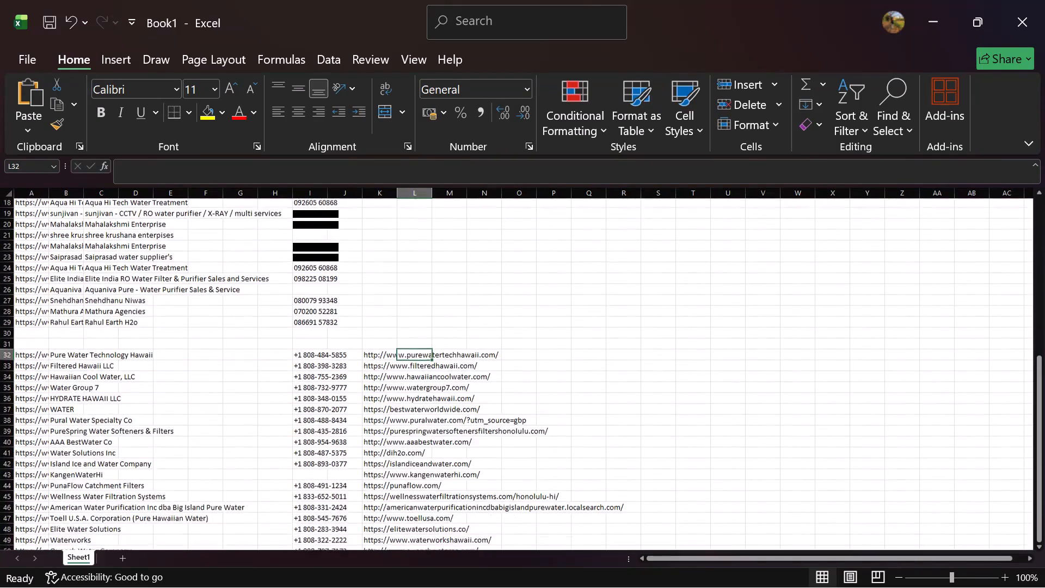
{"action": "scroll", "coordinate": [402, 244], "scroll_direction": "down", "scroll_amount": 1}
{"action": "scroll", "coordinate": [402, 244], "scroll_direction": "up", "scroll_amount": 1}
{"action": "left_click", "coordinate": [34, 272]}
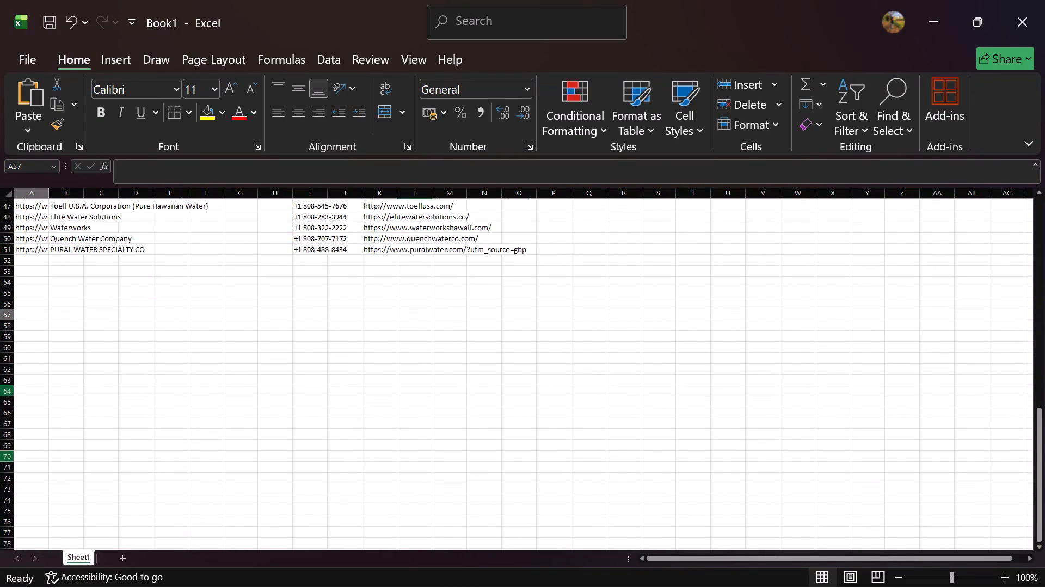
{"action": "left_click", "coordinate": [34, 272]}
{"action": "left_click", "coordinate": [34, 272]}
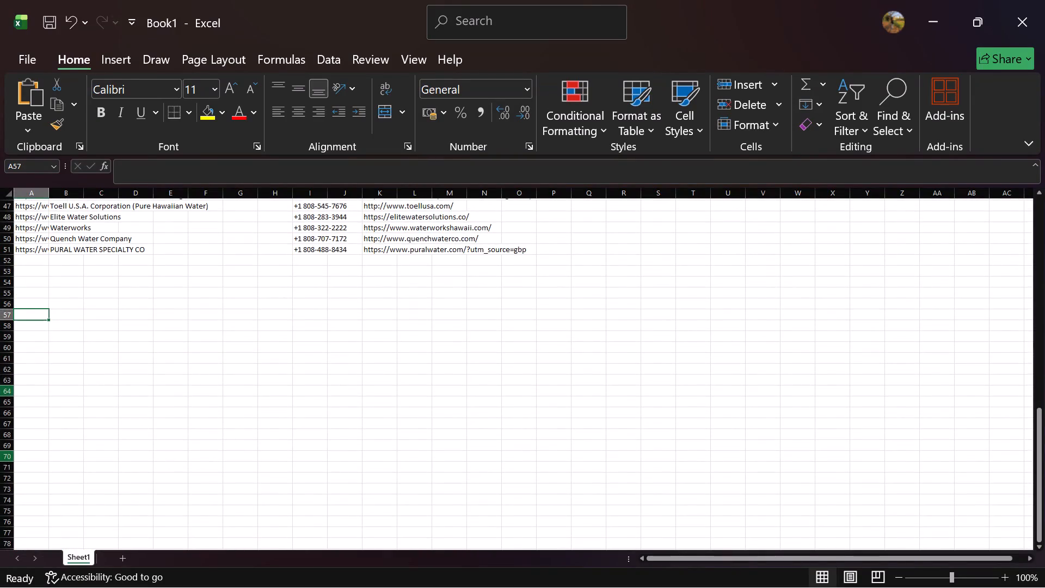
{"action": "left_click", "coordinate": [38, 270]}
{"action": "double_click", "coordinate": [38, 270]}
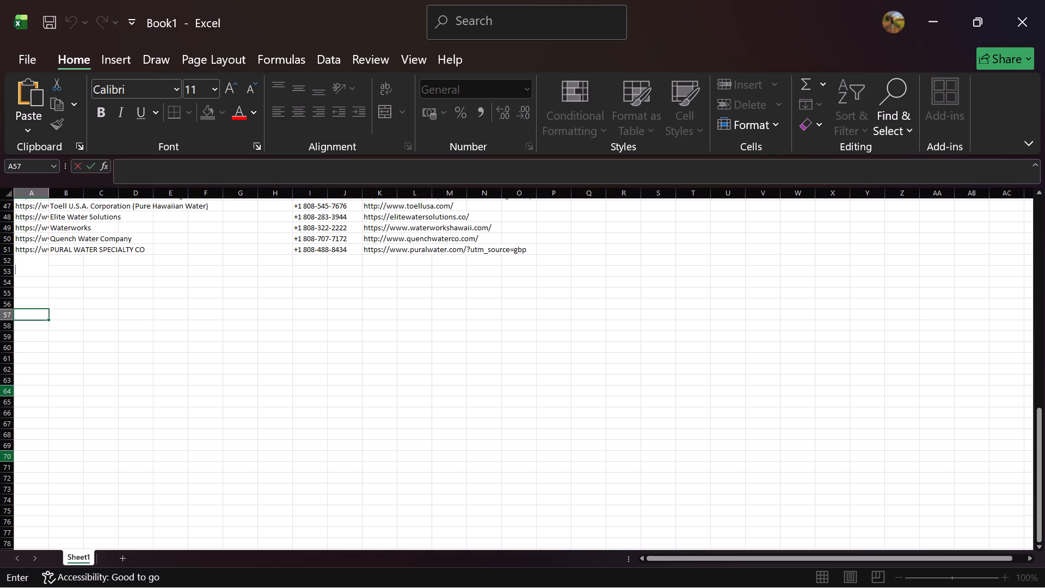
{"action": "left_click", "coordinate": [78, 281]}
{"action": "left_click", "coordinate": [37, 285]}
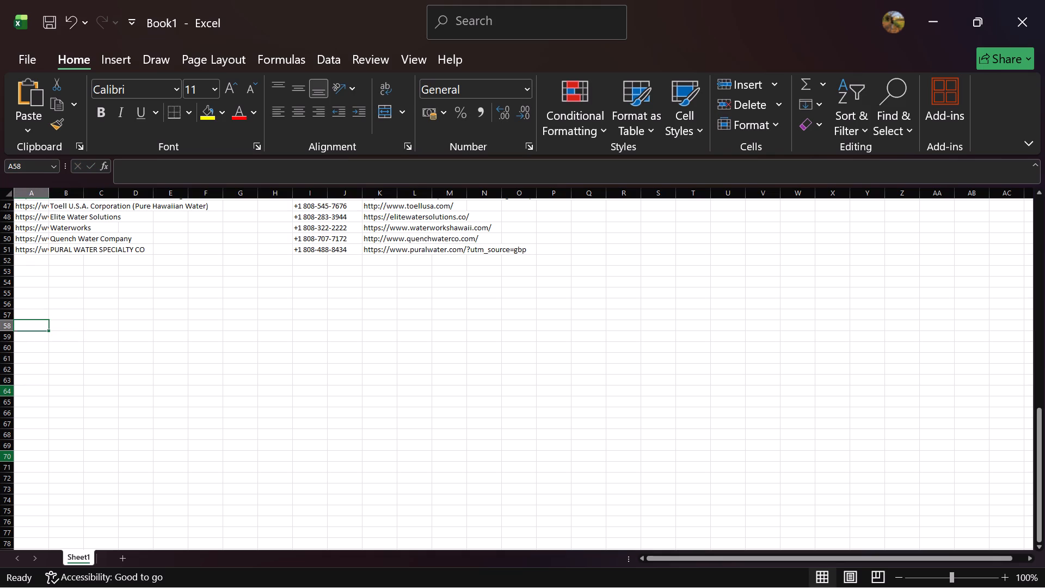
{"action": "double_click", "coordinate": [56, 272]}
{"action": "scroll", "coordinate": [128, 283], "scroll_direction": "right", "scroll_amount": 2}
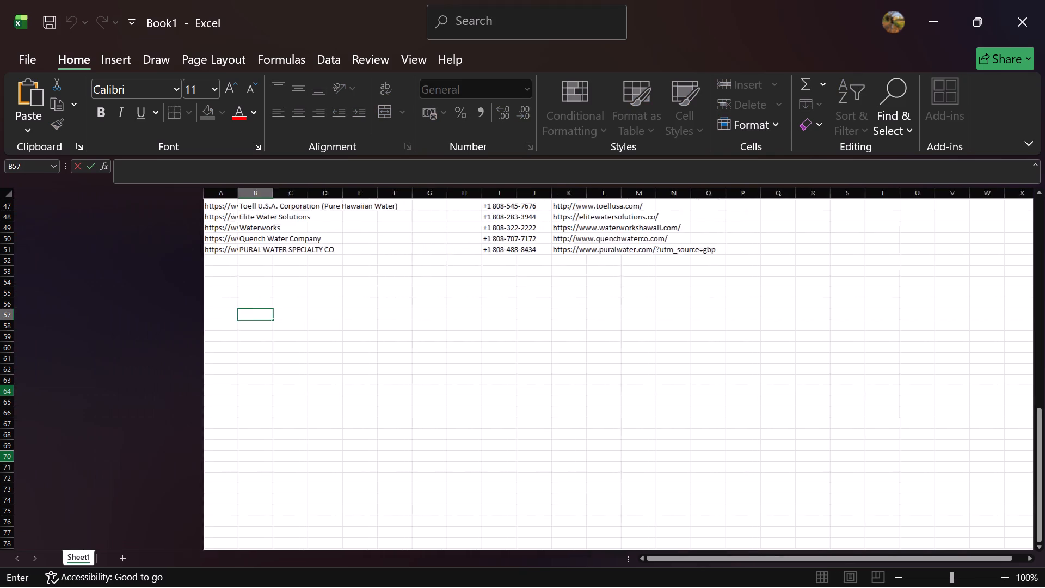
{"action": "scroll", "coordinate": [295, 316], "scroll_direction": "up", "scroll_amount": 1}
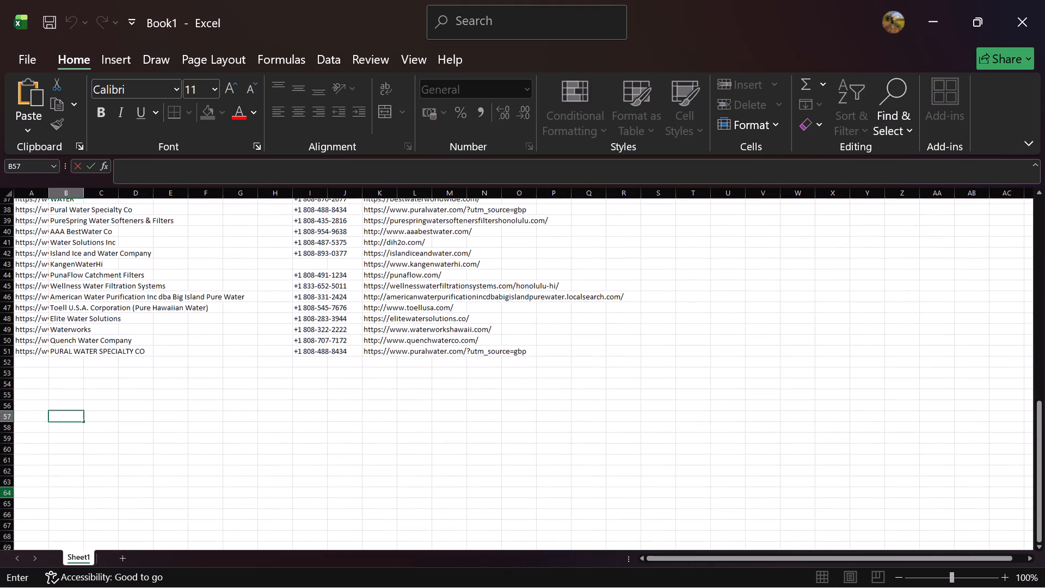
{"action": "scroll", "coordinate": [295, 316], "scroll_direction": "up", "scroll_amount": 1}
{"action": "left_click", "coordinate": [251, 395]}
{"action": "left_click", "coordinate": [70, 393]}
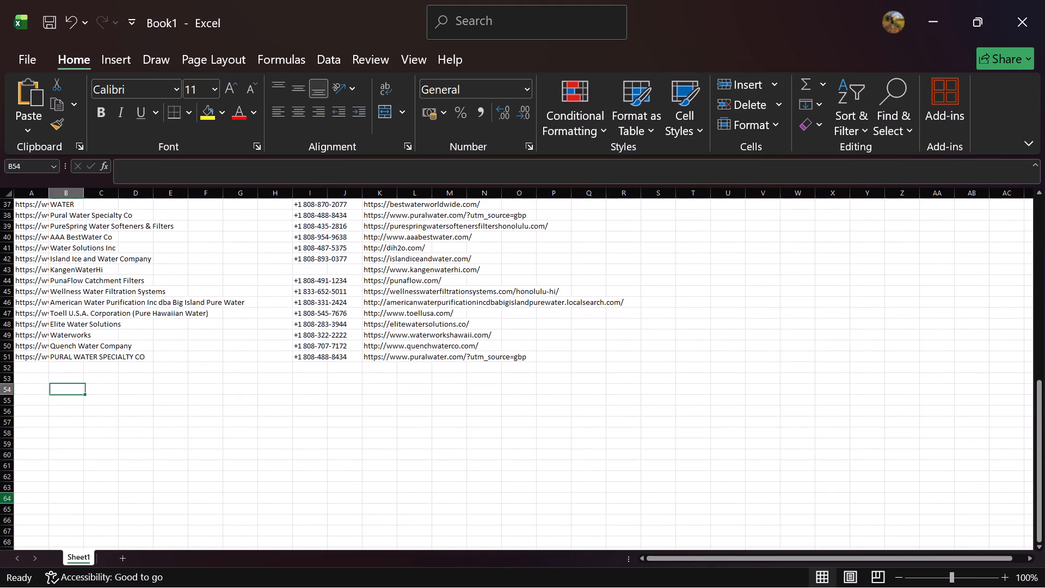
{"action": "left_click", "coordinate": [102, 379]}
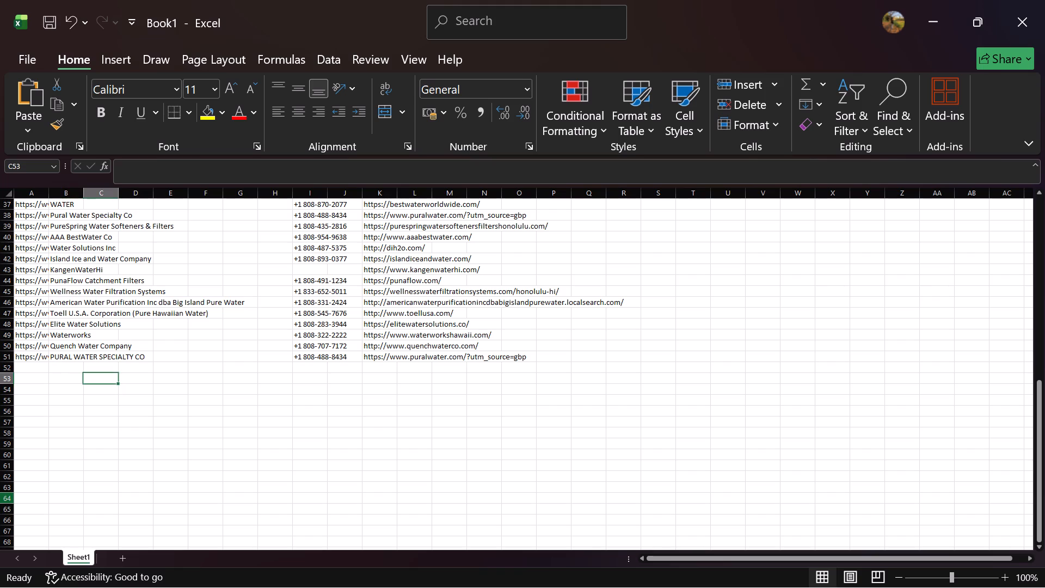
{"action": "left_click", "coordinate": [34, 379]}
{"action": "left_click", "coordinate": [34, 379]}
Open the Itanagar workbook from the Itanagar folder under Arunachal pradesh, accept its repair and enable editing.
{"action": "key", "text": "alt+Tab"}
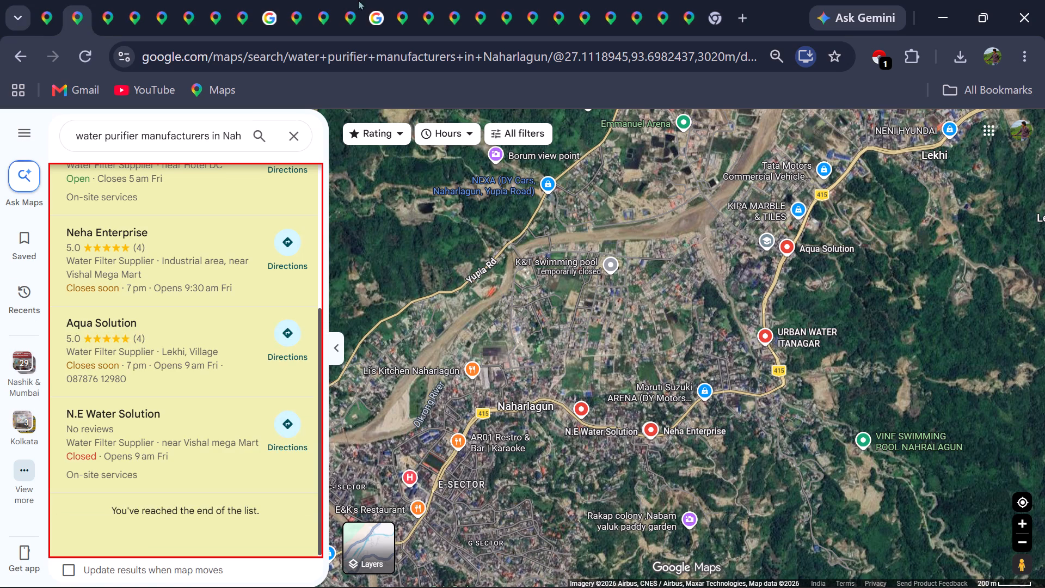
{"action": "key", "text": "alt+Tab"}
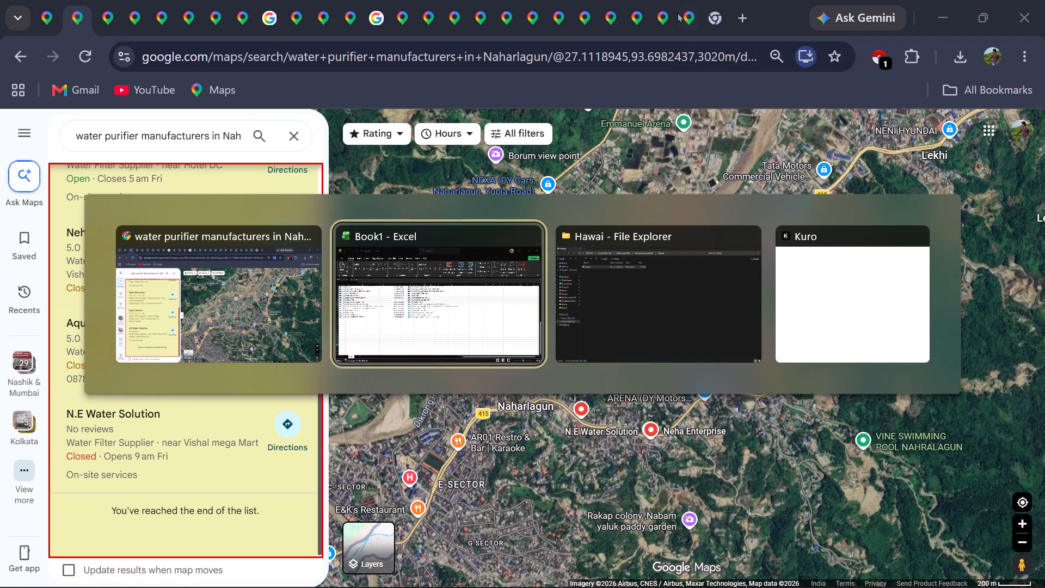
{"action": "key", "text": "alt+Tab"}
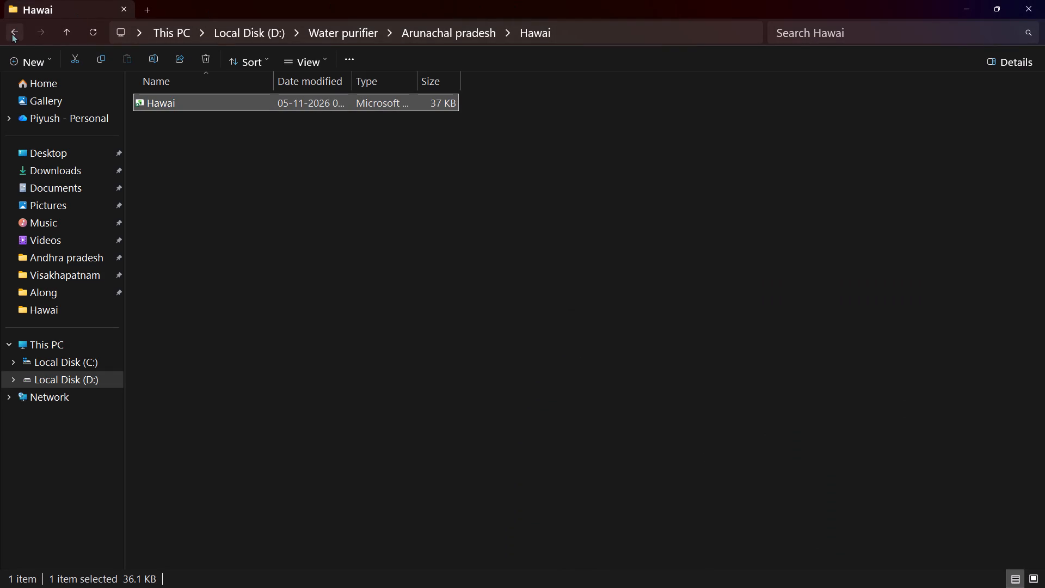
{"action": "left_click", "coordinate": [11, 33]}
{"action": "double_click", "coordinate": [232, 137]}
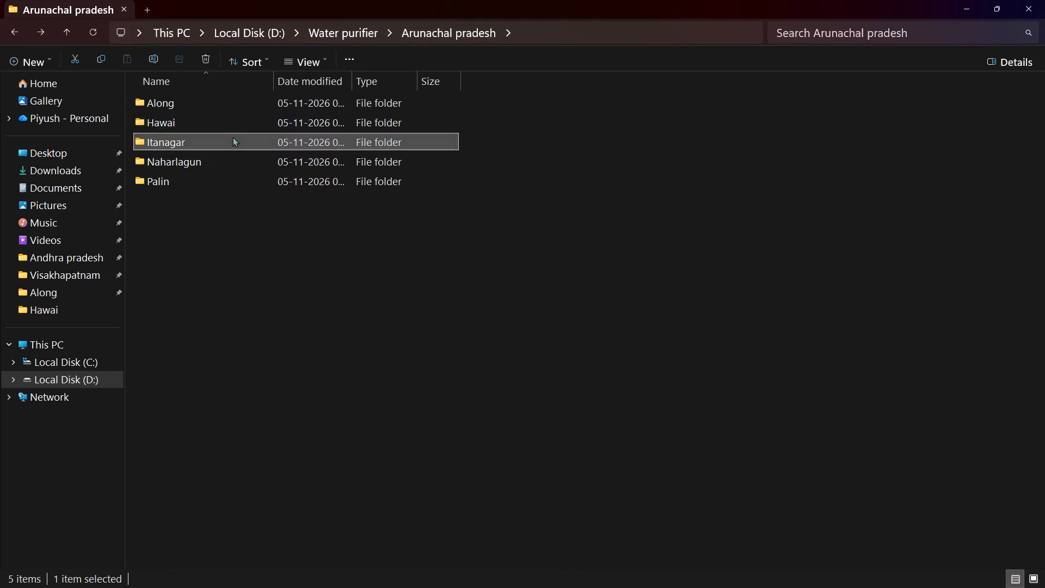
{"action": "double_click", "coordinate": [237, 99]}
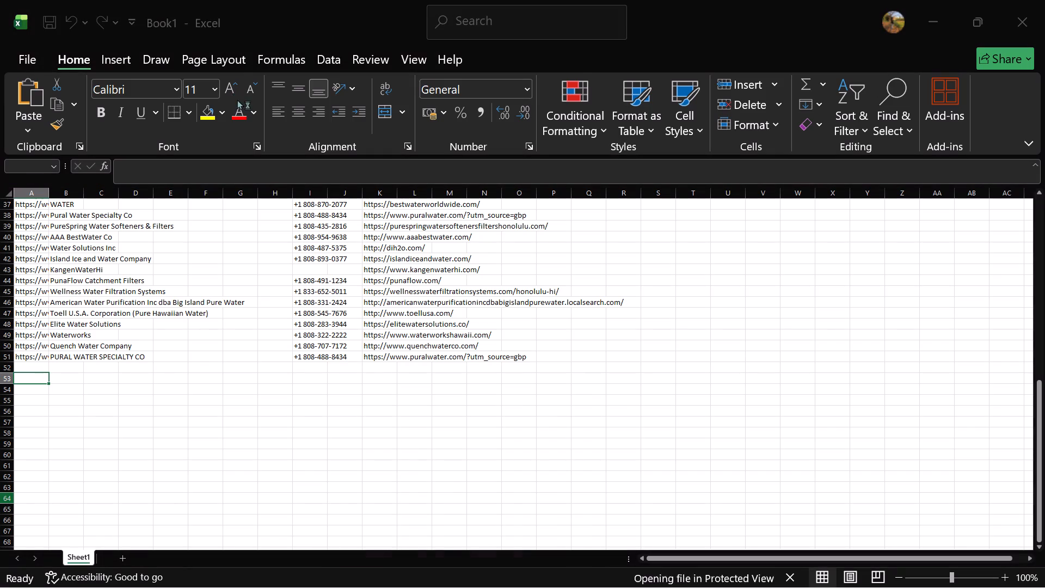
{"action": "left_click", "coordinate": [523, 370]}
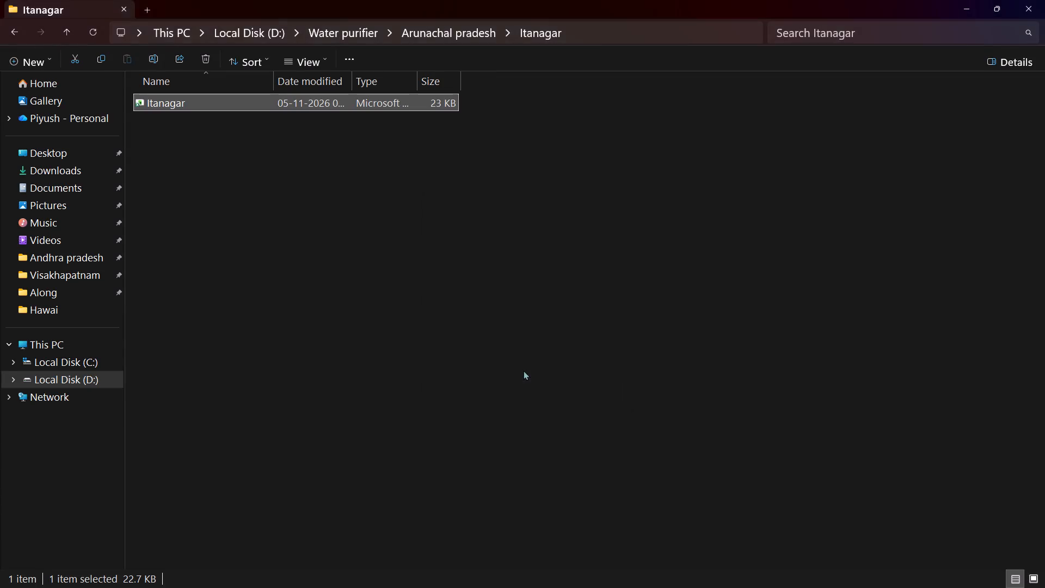
{"action": "left_click", "coordinate": [704, 91]}
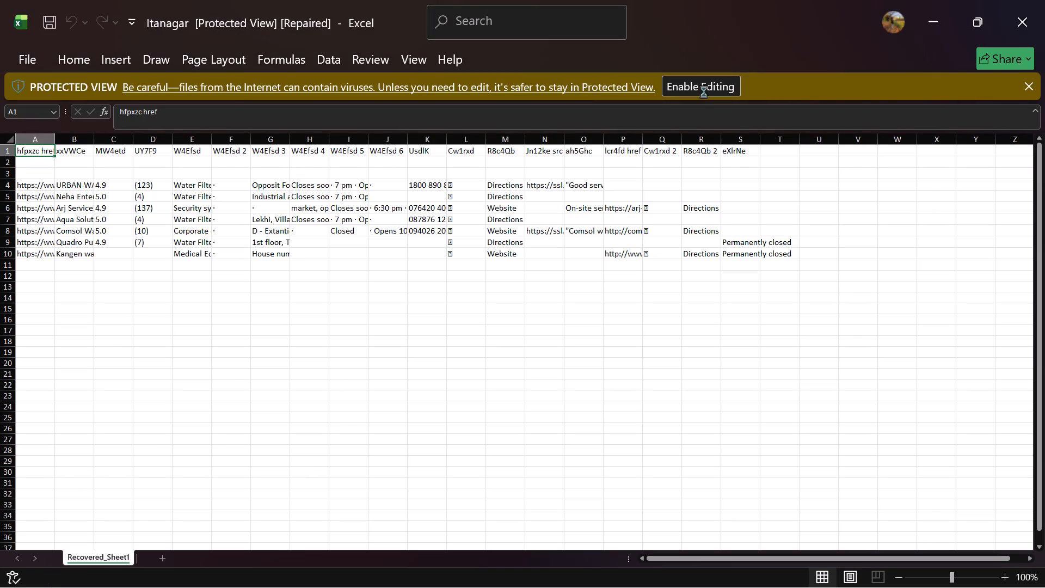
{"action": "key", "text": "Return"}
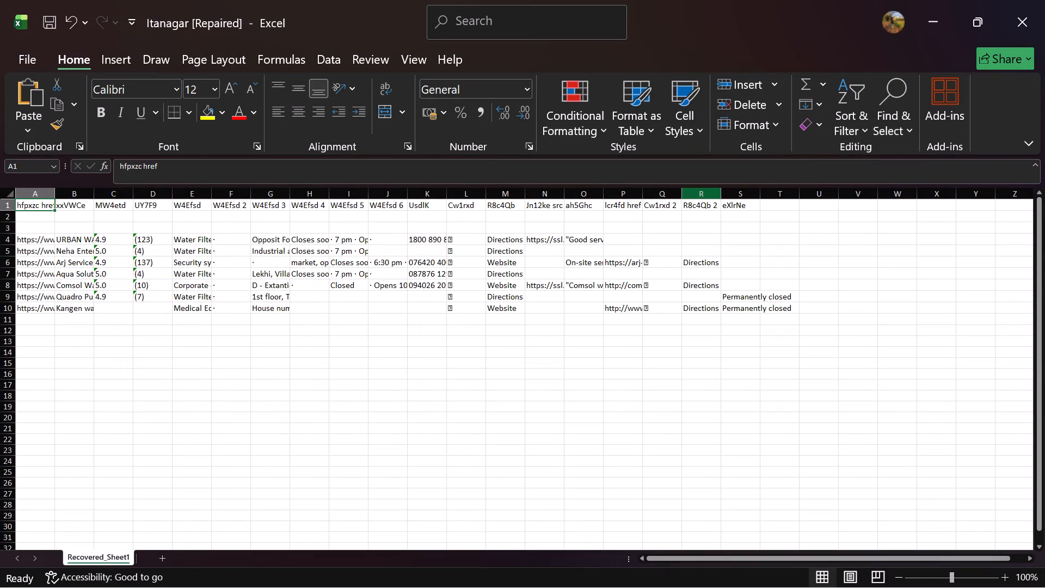
Clear the unneeded Itanagar data in columns Q–U, L–O and C–J, keeping the links, names, phone numbers and websites.
{"action": "left_click_drag", "start_coordinate": [647, 207], "coordinate": [817, 354]}
{"action": "key", "text": "Delete"}
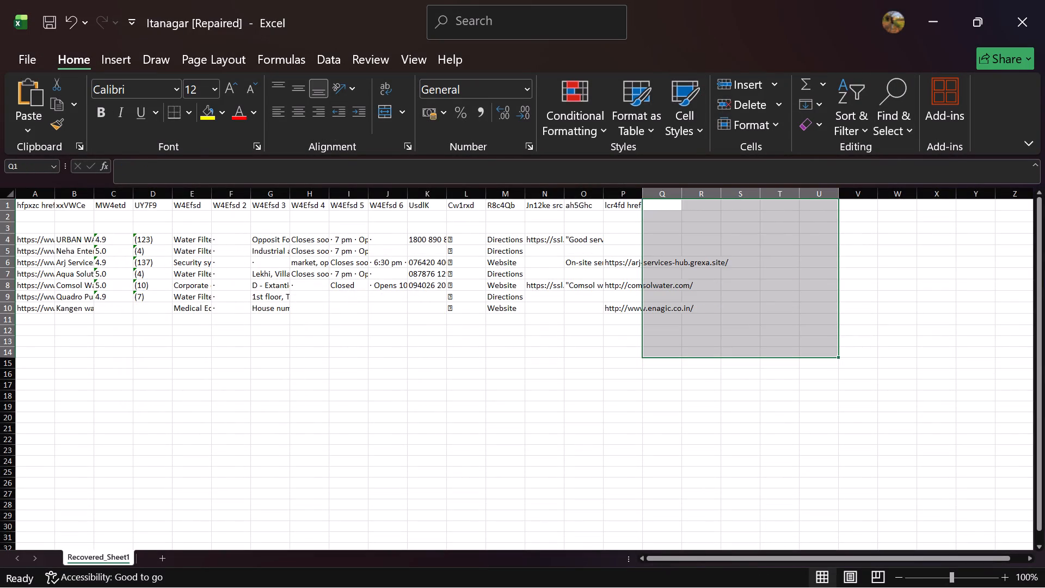
{"action": "left_click", "coordinate": [644, 365]}
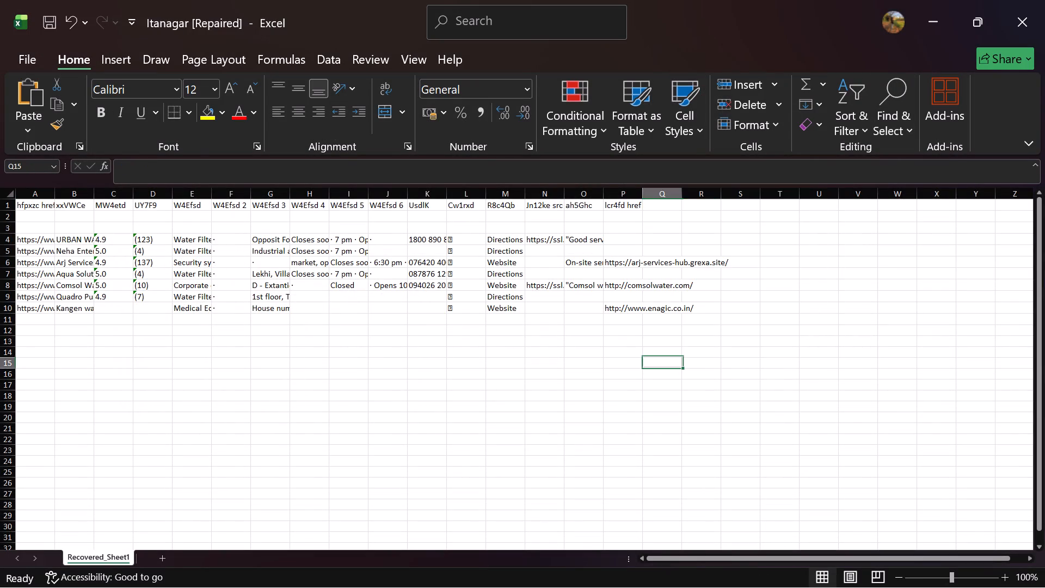
{"action": "left_click_drag", "start_coordinate": [466, 204], "coordinate": [586, 401]}
{"action": "key", "text": "Delete"}
{"action": "left_click", "coordinate": [415, 383]}
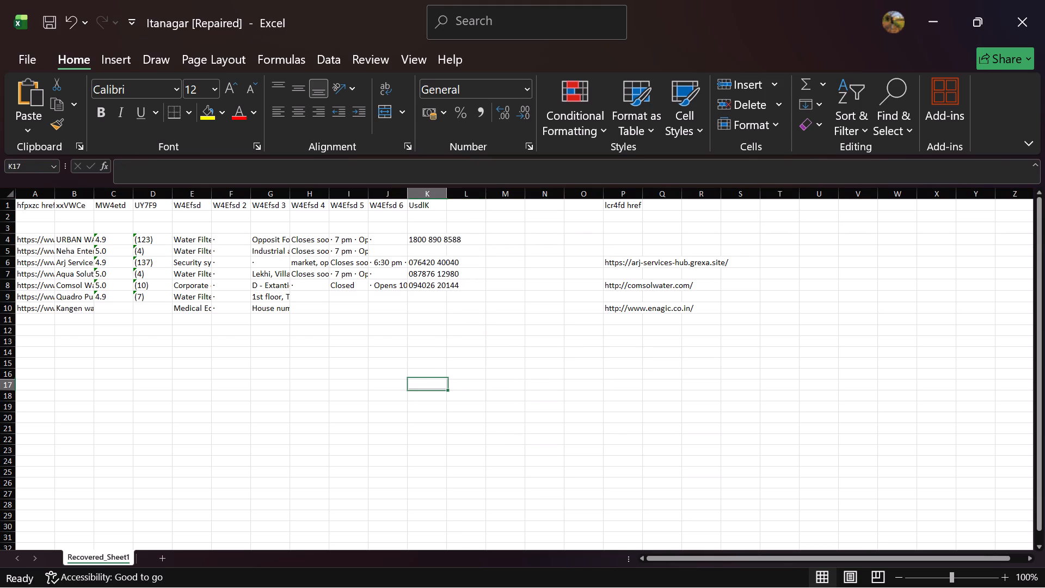
{"action": "left_click_drag", "start_coordinate": [104, 202], "coordinate": [308, 352]}
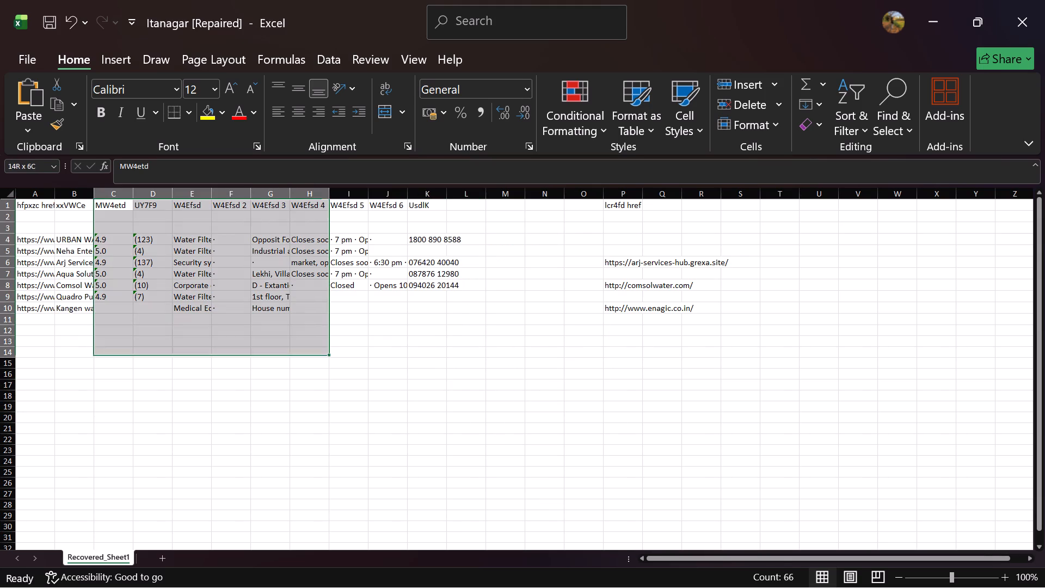
{"action": "left_click_drag", "start_coordinate": [308, 352], "coordinate": [385, 347]}
{"action": "key", "text": "Delete"}
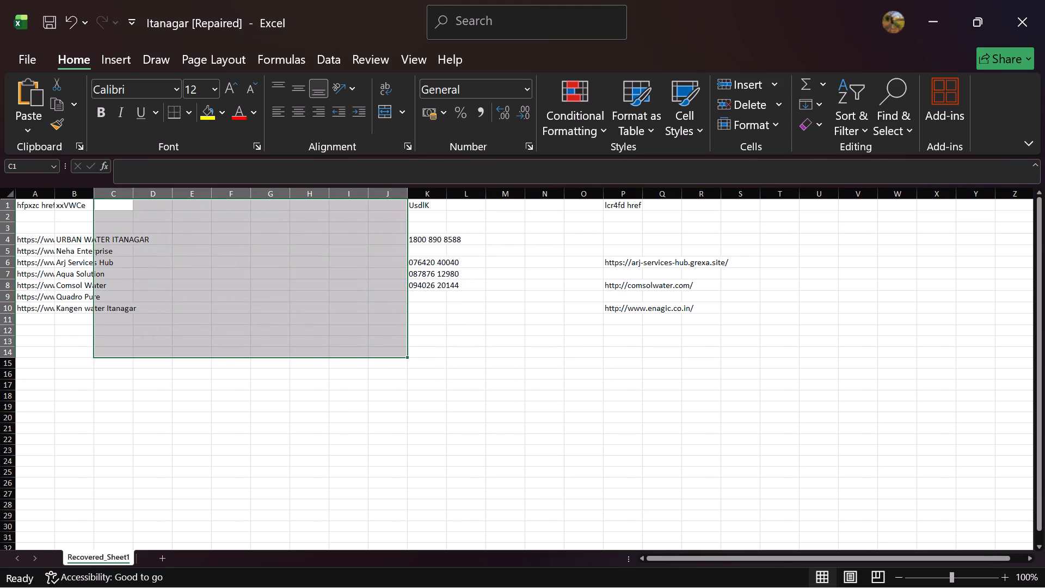
{"action": "left_click", "coordinate": [614, 322]}
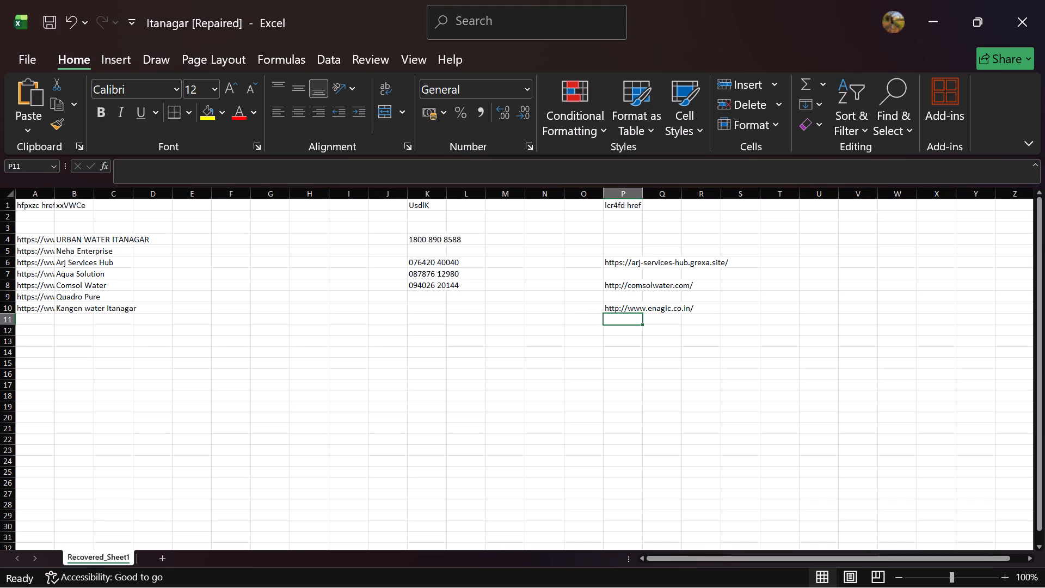
Copy the cleaned Itanagar listings in A3:T10, leaving out the header row.
{"action": "left_click_drag", "start_coordinate": [41, 227], "coordinate": [788, 305]}
{"action": "key", "text": "ctrl+c"}
Close the Itanagar workbook, saving it over the existing Itanagar file in the Itanagar folder and keeping the copied data available.
{"action": "left_click", "coordinate": [1044, 0]}
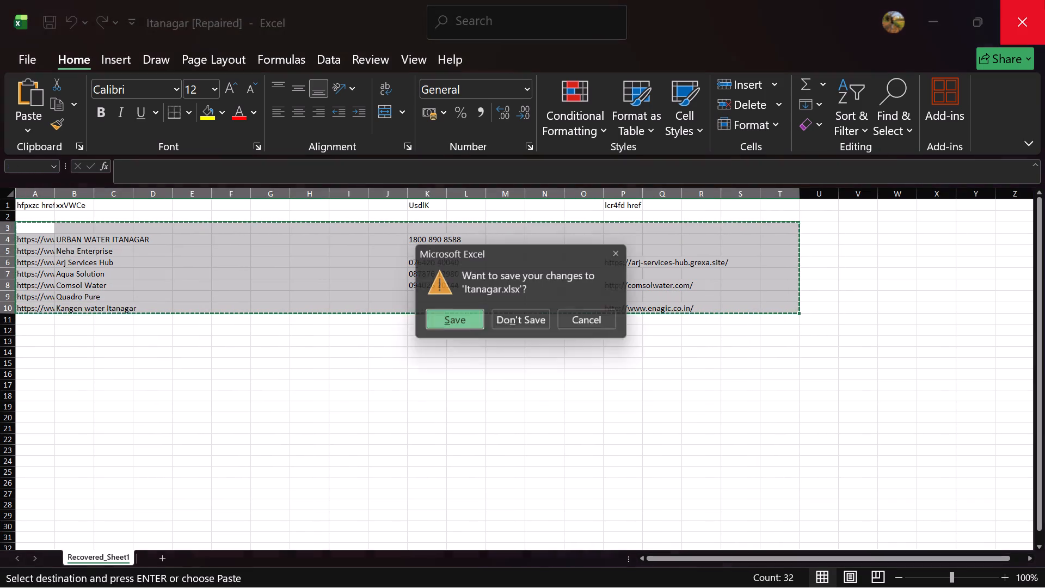
{"action": "key", "text": "Return"}
{"action": "key", "text": "Return"}
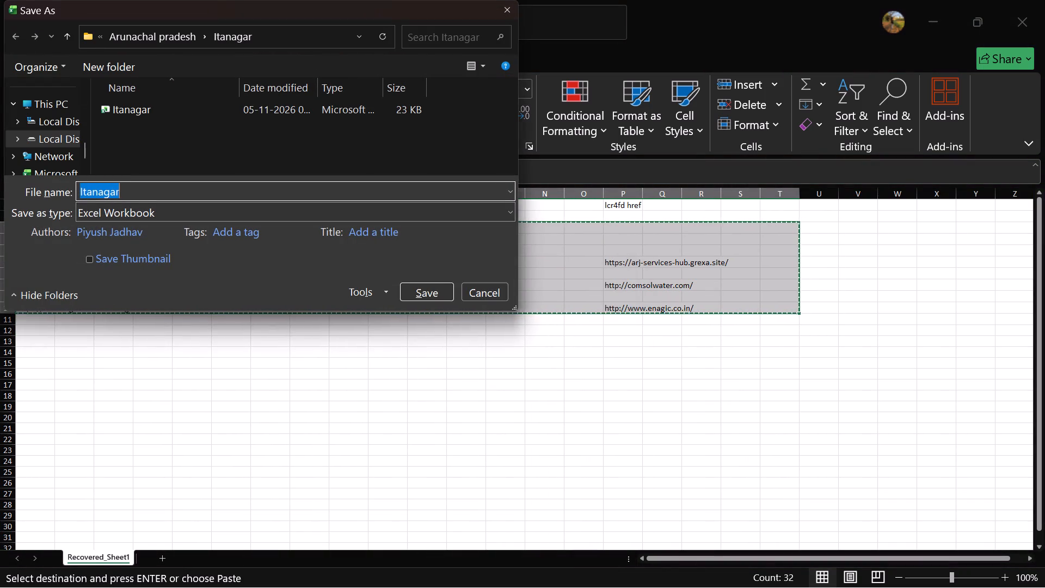
{"action": "key", "text": "Left"}
{"action": "key", "text": "Return"}
{"action": "key", "text": "Return"}
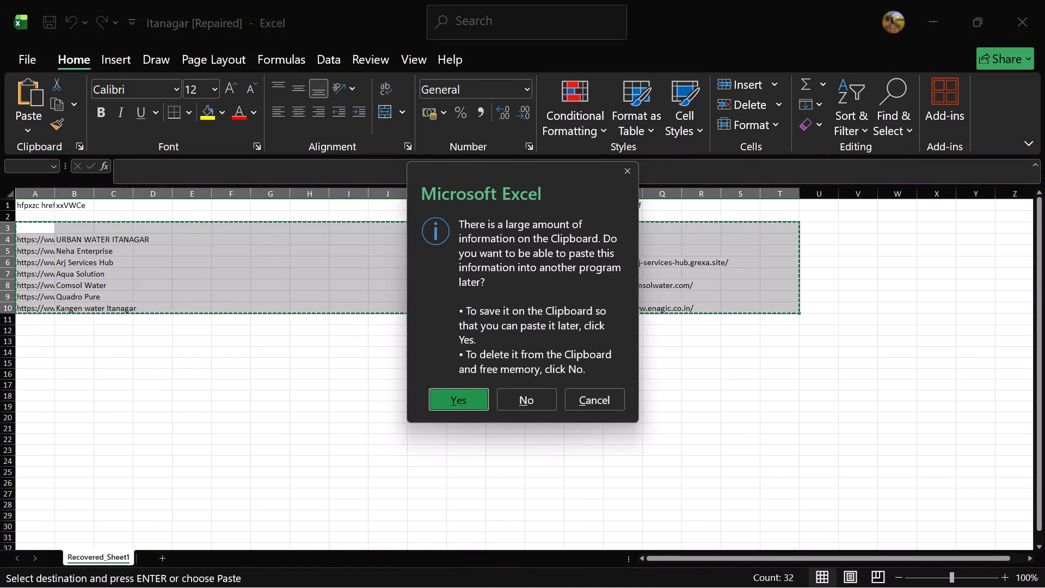
Paste the copied Itanagar listings into Book1 below the Hawai listings, starting at cell A53.
{"action": "key", "text": "ctrl+v"}
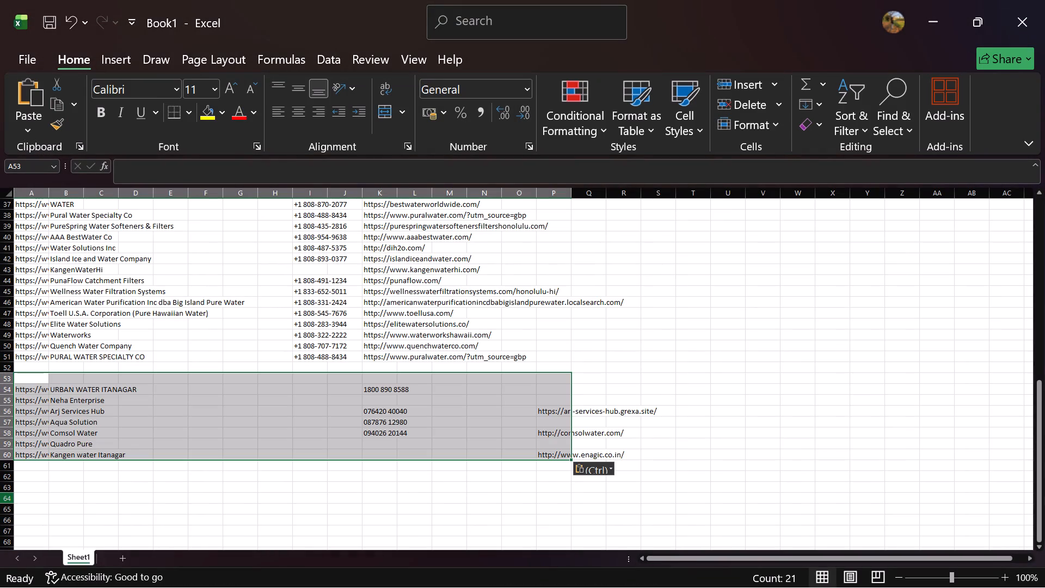
Move the Itanagar phone numbers from K54:K58 to I54:I58, in line with the other cities' phone numbers.
{"action": "left_click_drag", "start_coordinate": [379, 393], "coordinate": [389, 432]}
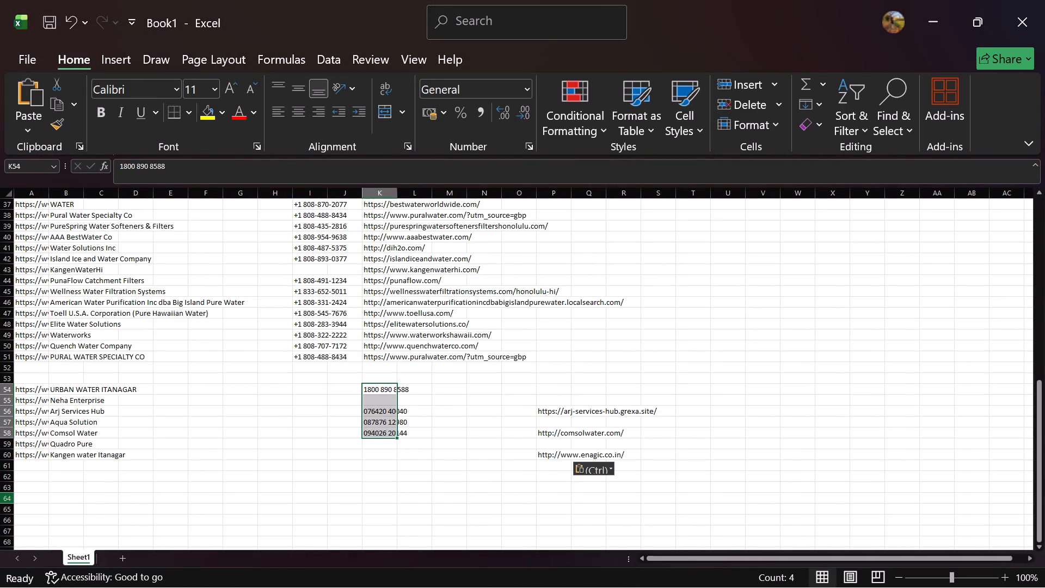
{"action": "left_click_drag", "start_coordinate": [384, 384], "coordinate": [324, 387]}
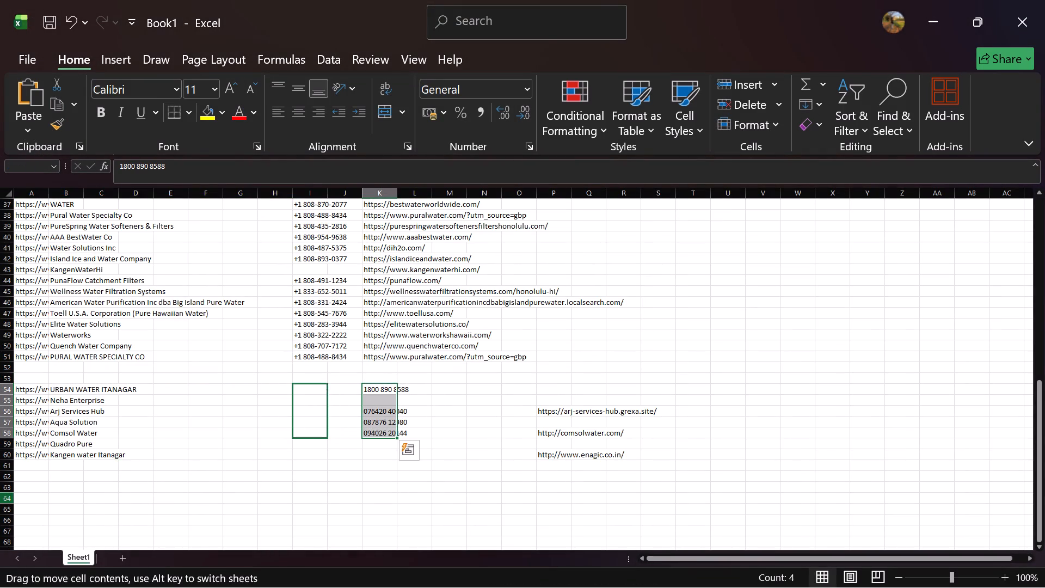
Move the Itanagar website links from column P to column K, starting at K56, in line with the Hawai websites.
{"action": "left_click_drag", "start_coordinate": [547, 411], "coordinate": [634, 461]}
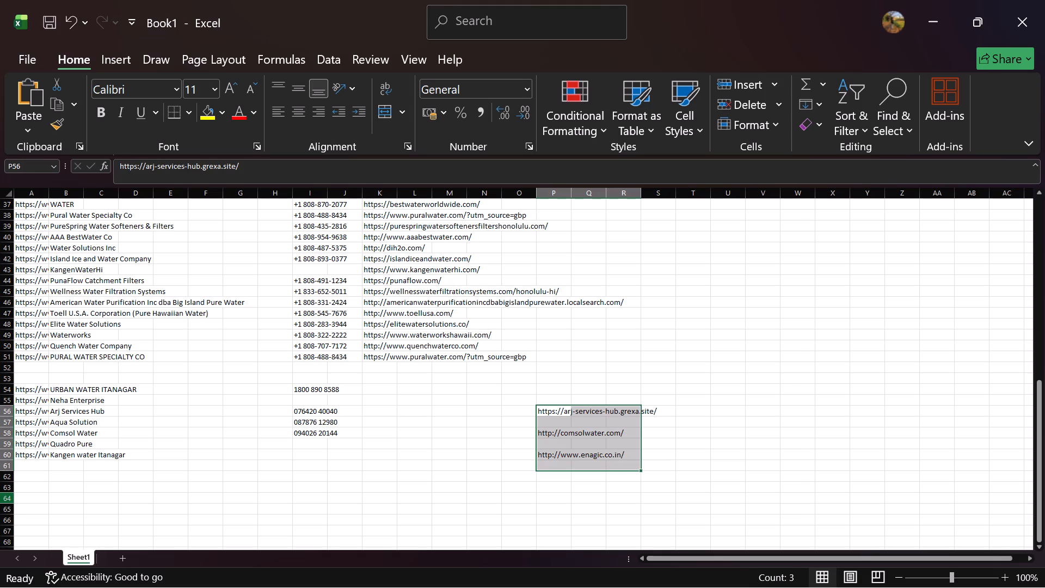
{"action": "left_click_drag", "start_coordinate": [573, 406], "coordinate": [439, 412]}
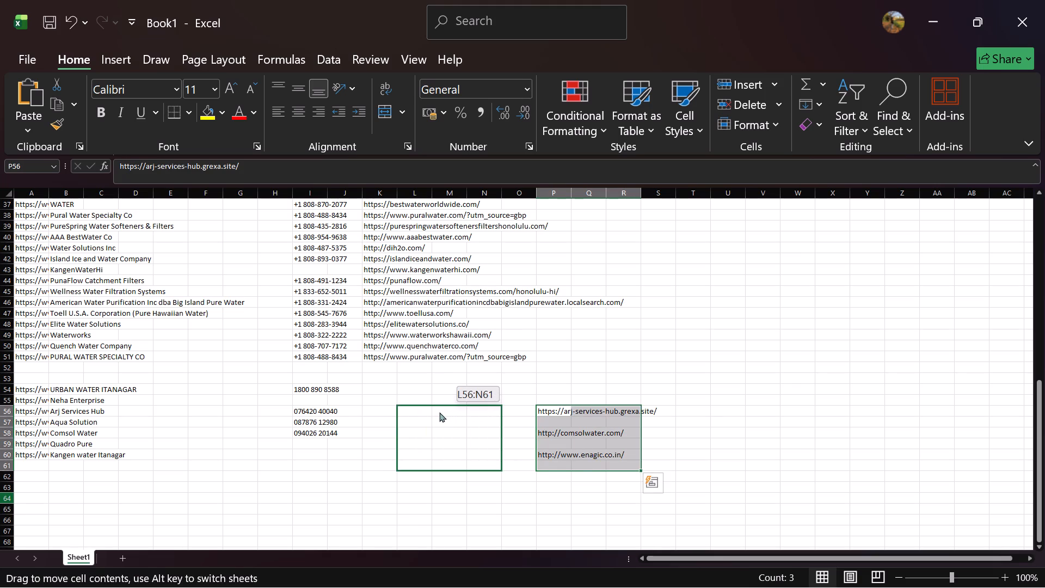
{"action": "left_click_drag", "start_coordinate": [439, 412], "coordinate": [423, 412]}
{"action": "left_click", "coordinate": [537, 400]}
Select cell A62 in Book1, below the Itanagar listings, as the paste location for the next city.
{"action": "scroll", "coordinate": [537, 400], "scroll_direction": "down", "scroll_amount": 1}
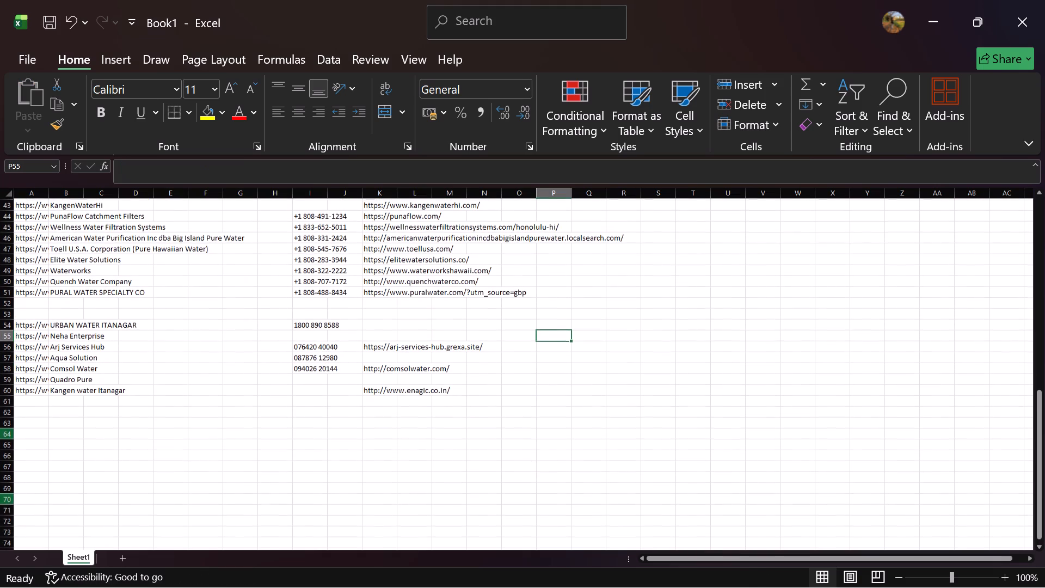
{"action": "left_click", "coordinate": [34, 411]}
Open the Naharlagun workbook from the Naharlagun folder under Arunachal pradesh.
{"action": "key", "text": "alt+Tab"}
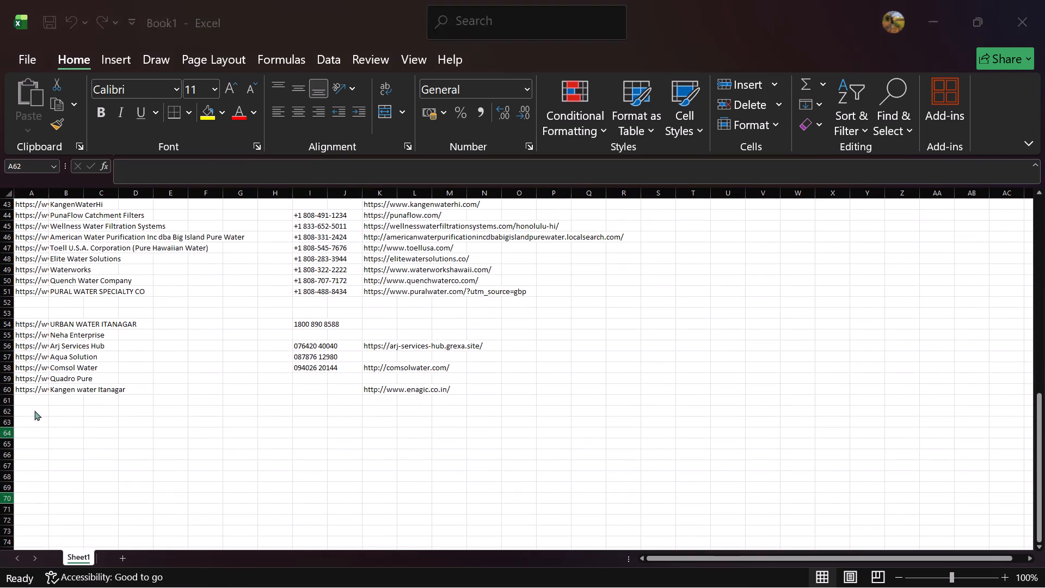
{"action": "left_click", "coordinate": [11, 29]}
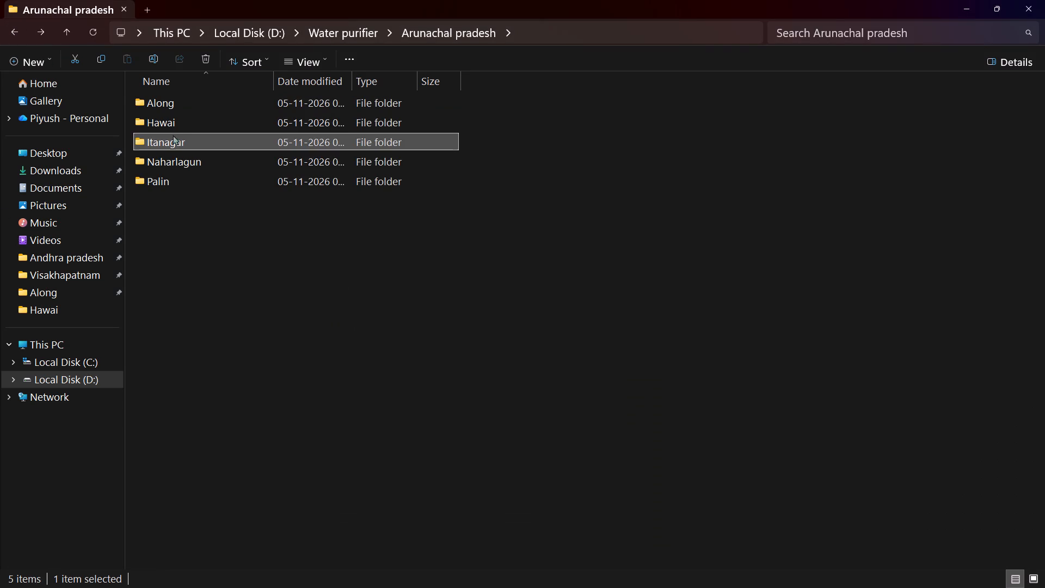
{"action": "double_click", "coordinate": [202, 161]}
{"action": "double_click", "coordinate": [249, 96]}
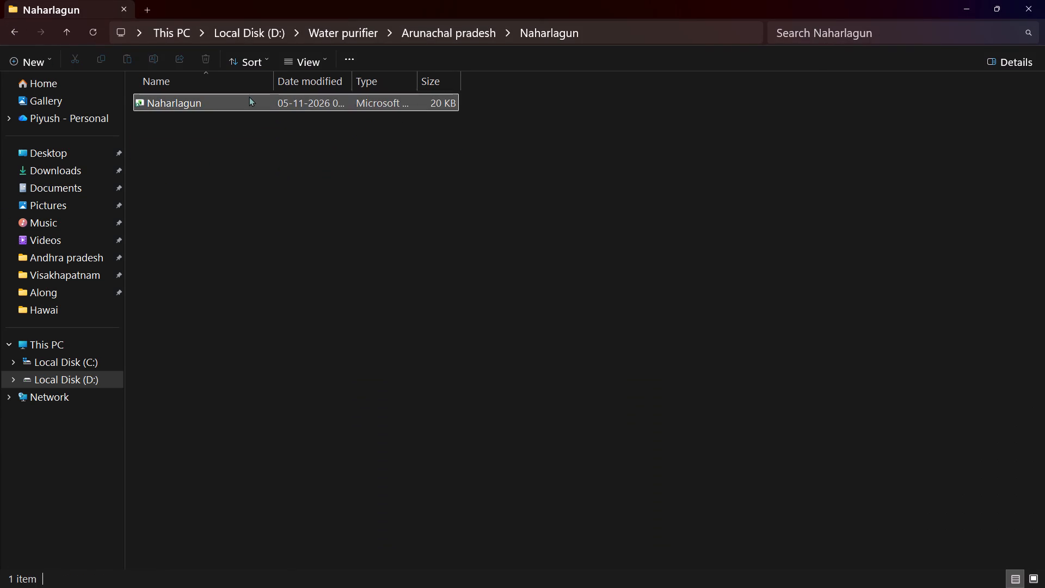
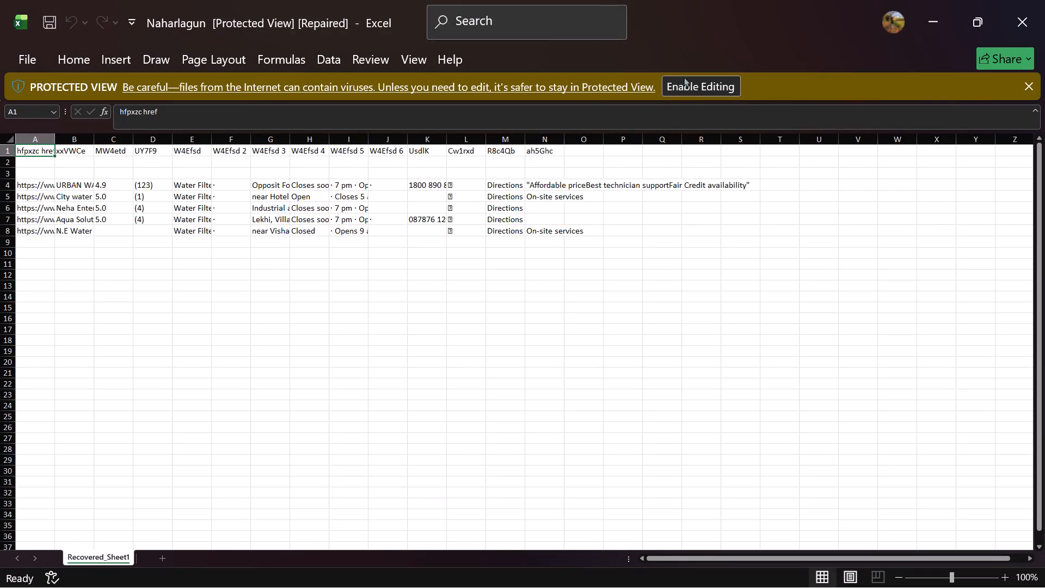
Enable editing in the Naharlagun workbook and clear L1:T11 and C1:J12, keeping only the links, names and phone numbers.
{"action": "left_click", "coordinate": [697, 87]}
{"action": "key", "text": "Return"}
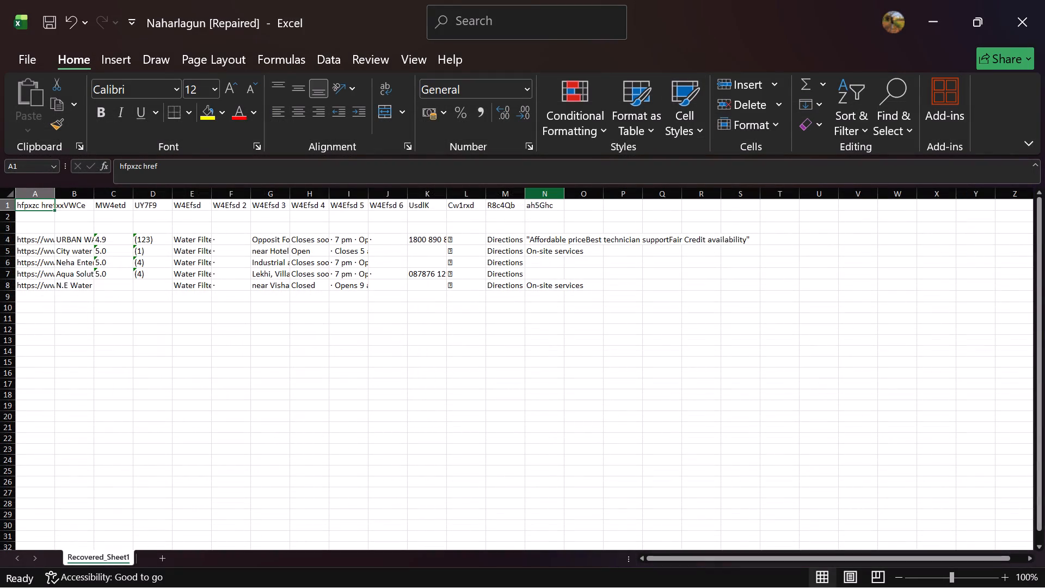
{"action": "left_click_drag", "start_coordinate": [466, 204], "coordinate": [772, 316]}
{"action": "key", "text": "Delete"}
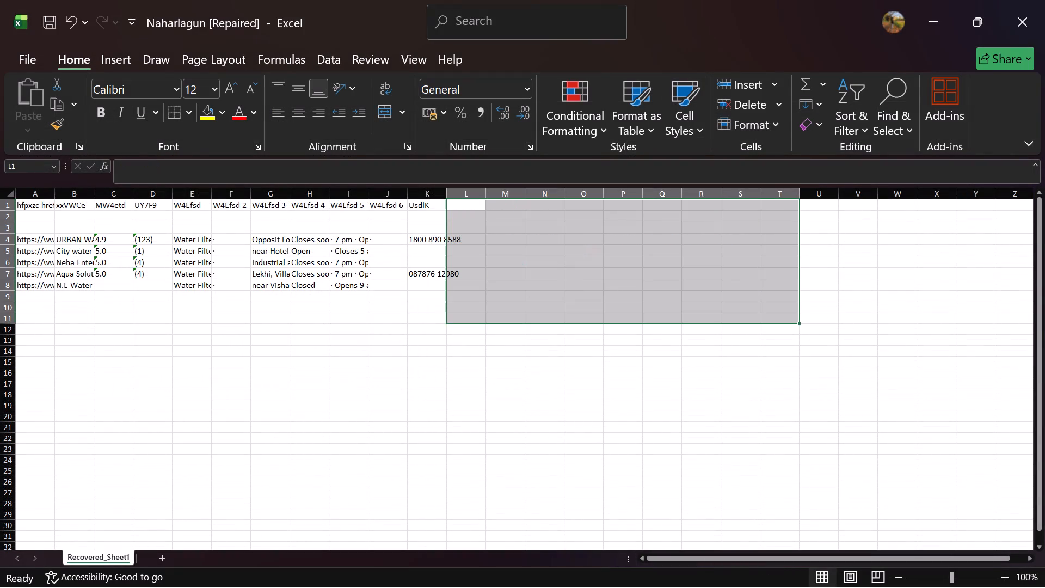
{"action": "left_click", "coordinate": [475, 352]}
{"action": "left_click_drag", "start_coordinate": [114, 206], "coordinate": [386, 331]}
{"action": "key", "text": "Delete"}
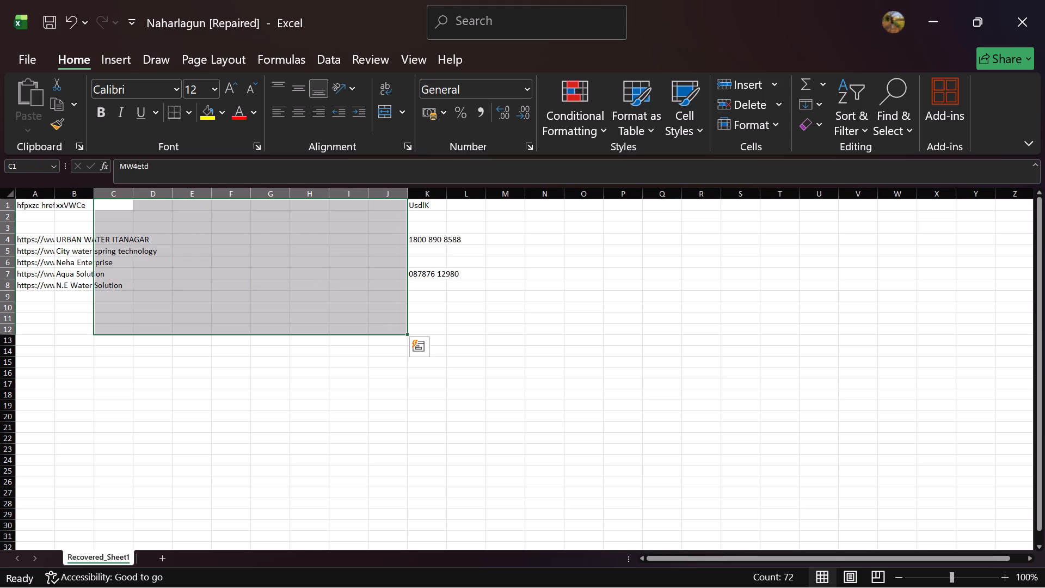
Clear the City water spring technology and Neha Enterprise listings, which have no phone number, from rows 5 and 6.
{"action": "left_click_drag", "start_coordinate": [46, 230], "coordinate": [550, 287]}
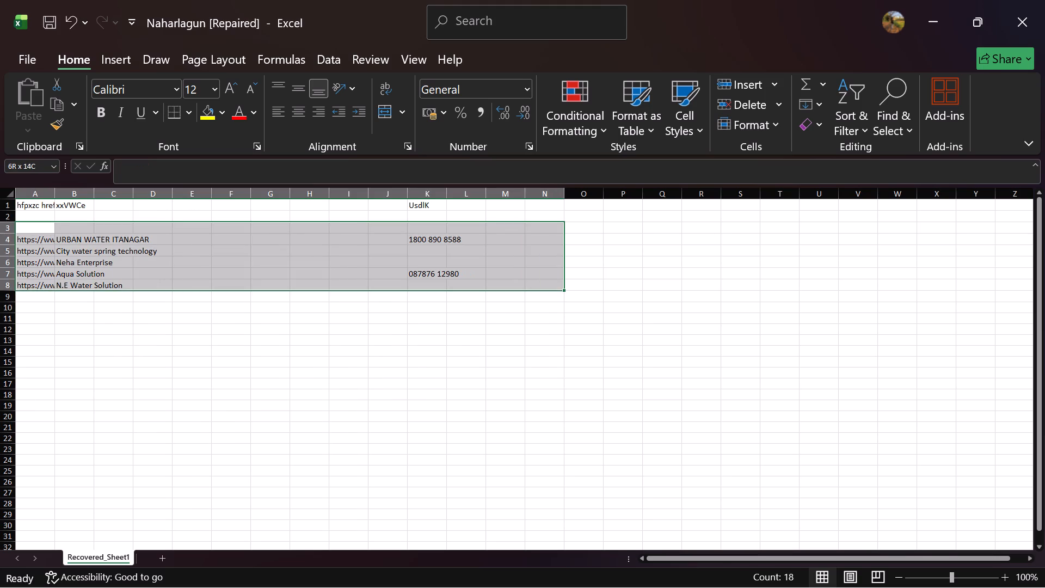
{"action": "left_click_drag", "start_coordinate": [550, 287], "coordinate": [556, 275]}
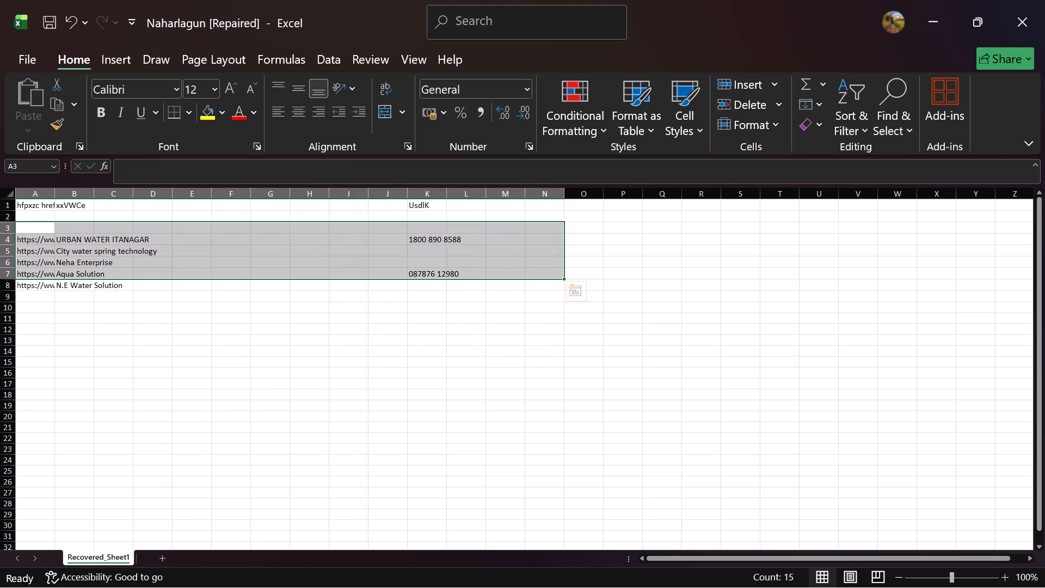
{"action": "left_click", "coordinate": [453, 320]}
{"action": "left_click_drag", "start_coordinate": [33, 253], "coordinate": [131, 267]}
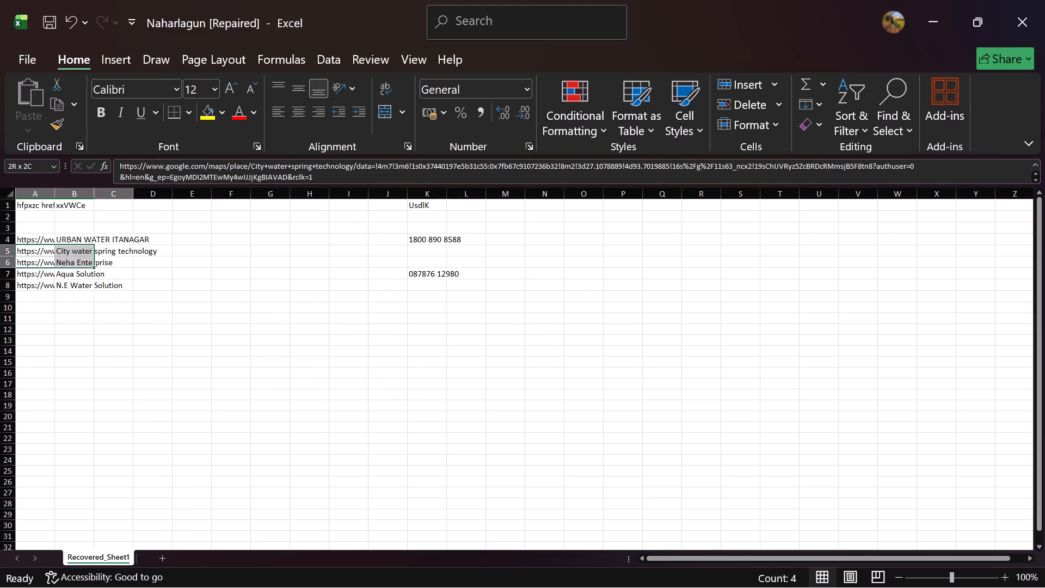
{"action": "left_click_drag", "start_coordinate": [131, 267], "coordinate": [501, 266]}
{"action": "key", "text": "Delete"}
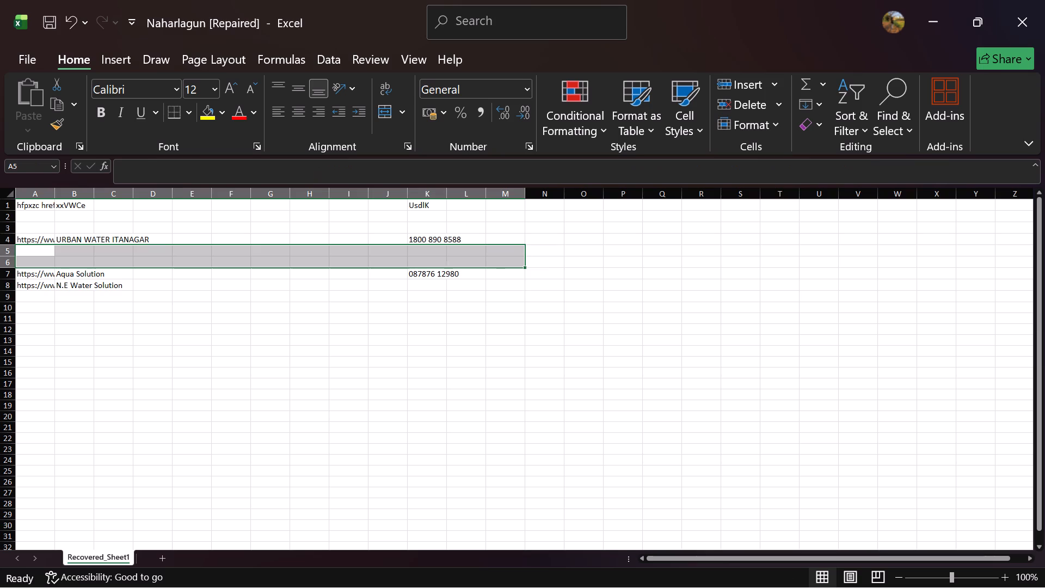
Copy the Naharlagun listings in A4:M7 and close the workbook, saving it over the existing Naharlagun file.
{"action": "left_click_drag", "start_coordinate": [27, 240], "coordinate": [499, 271]}
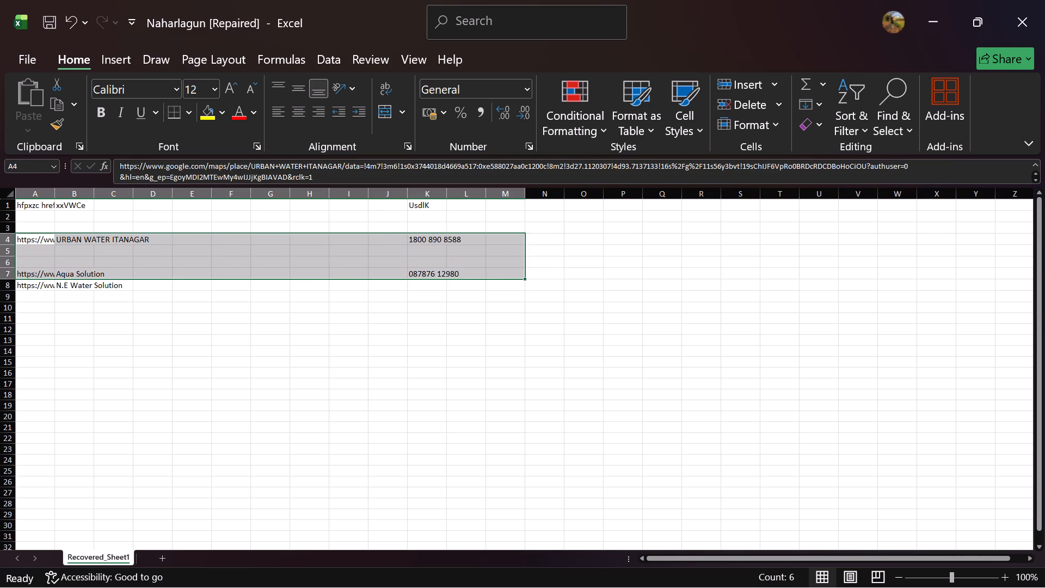
{"action": "key", "text": "ctrl+c"}
{"action": "left_click", "coordinate": [1044, 0]}
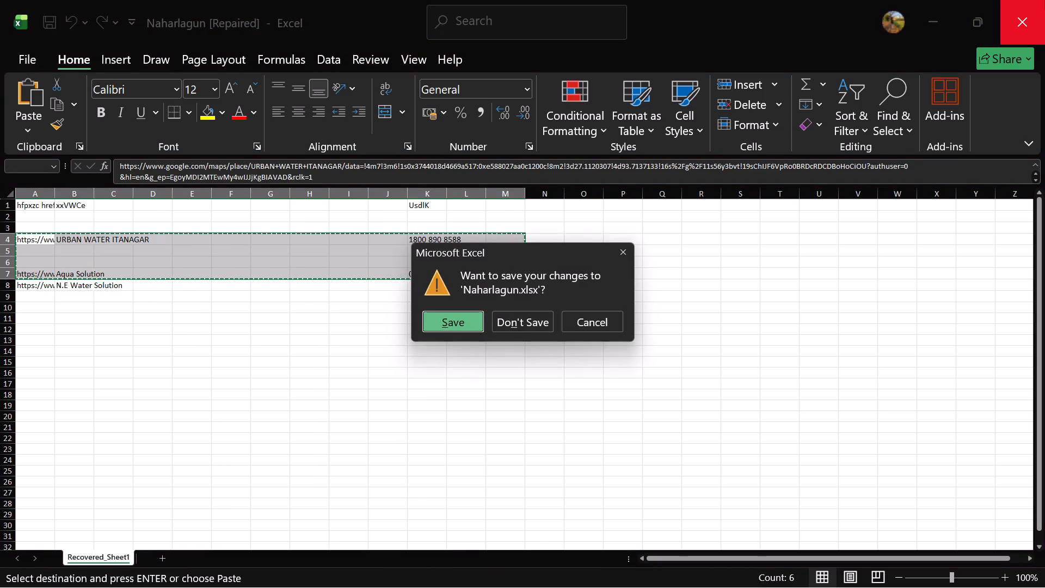
{"action": "key", "text": "Return"}
{"action": "key", "text": "Return"}
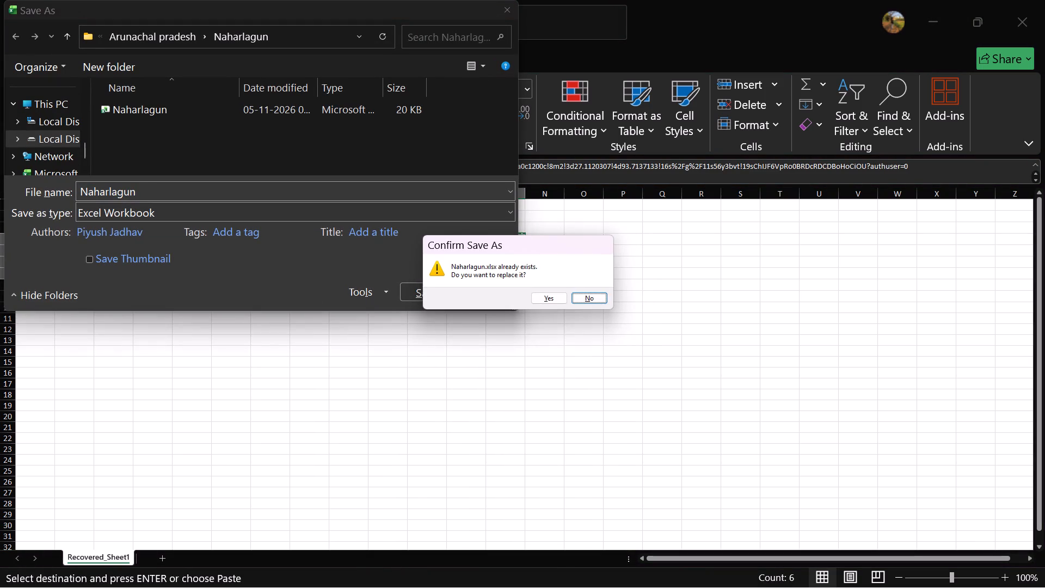
{"action": "key", "text": "Left"}
{"action": "key", "text": "Return"}
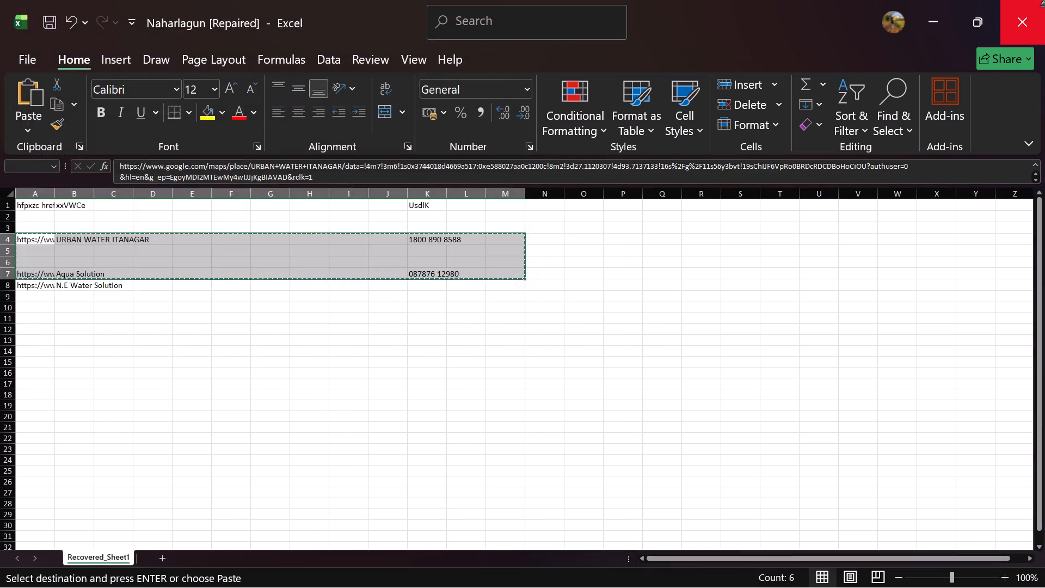
Paste the Naharlagun listings at A62 in Book1 and move their phone numbers from K62:K65 to I62:I65.
{"action": "key", "text": "ctrl+v"}
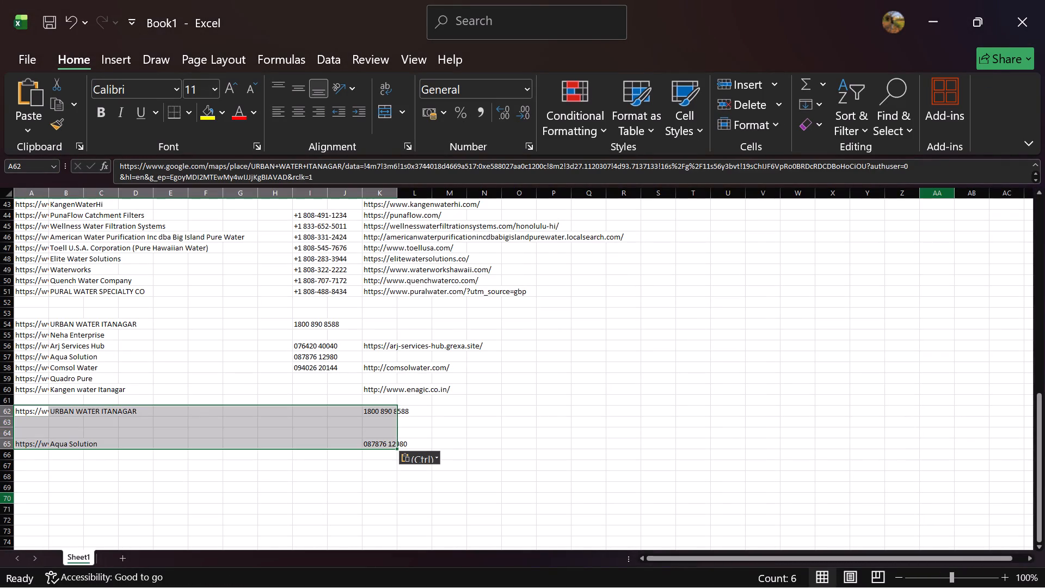
{"action": "left_click_drag", "start_coordinate": [374, 411], "coordinate": [387, 442]}
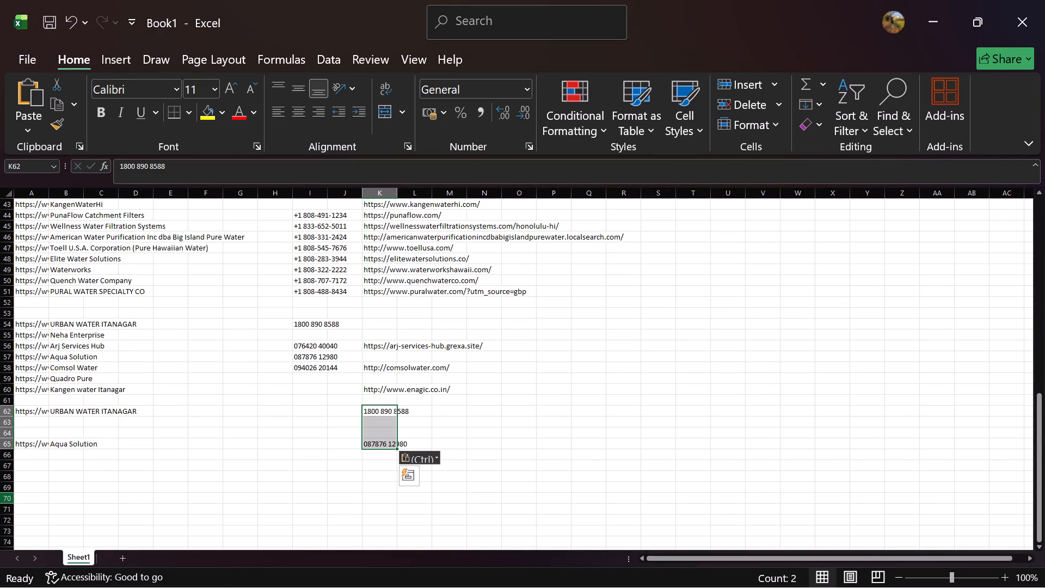
{"action": "left_click_drag", "start_coordinate": [387, 406], "coordinate": [324, 407]}
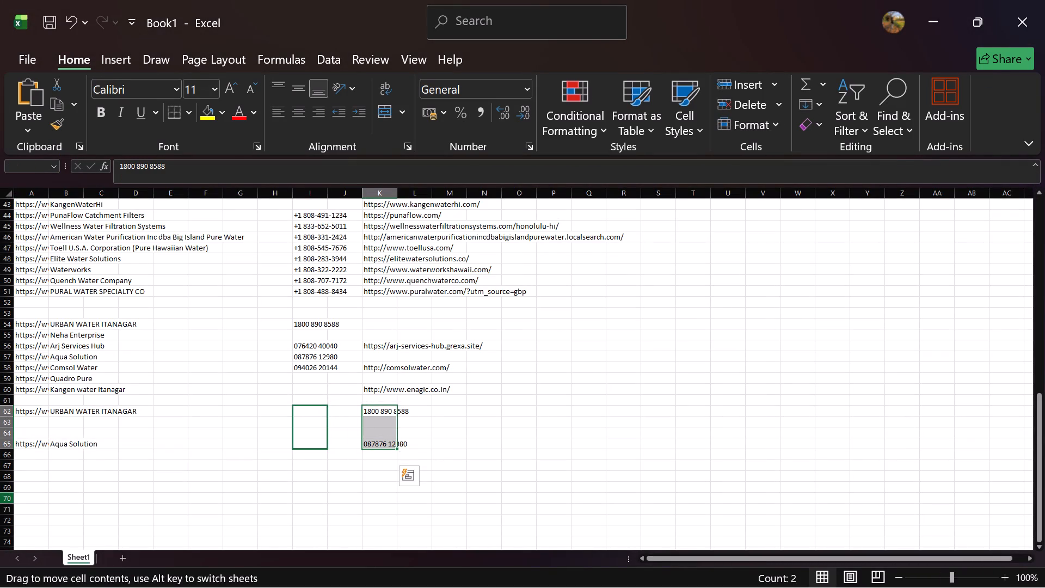
Delete the empty rows 63 and 64 entirely, between the URBAN WATER ITANAGAR and Aqua Solution listings.
{"action": "left_click", "coordinate": [179, 436]}
{"action": "left_click_drag", "start_coordinate": [38, 424], "coordinate": [67, 432]}
{"action": "right_click", "coordinate": [70, 428]}
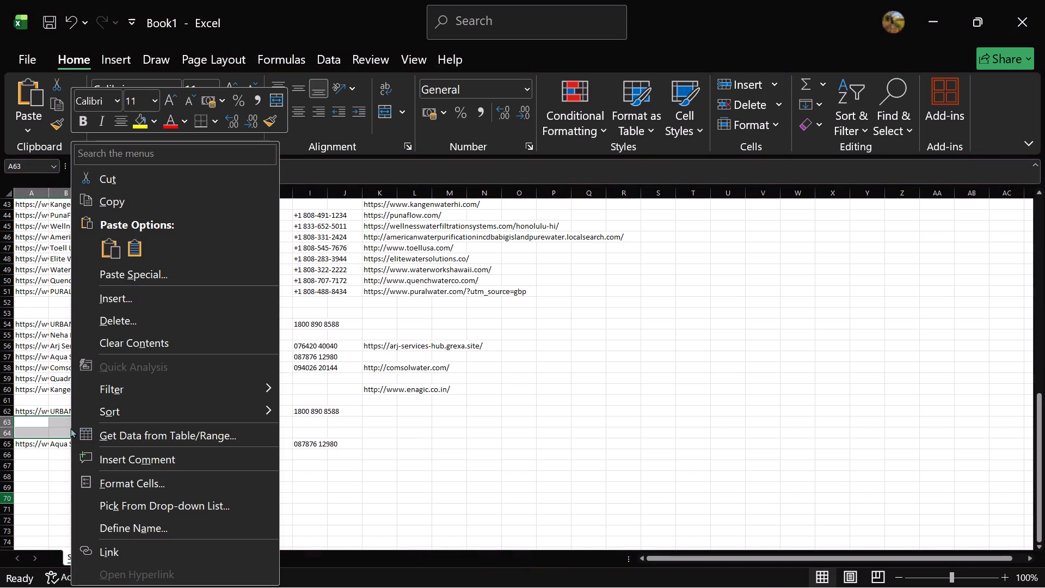
{"action": "left_click", "coordinate": [181, 321]}
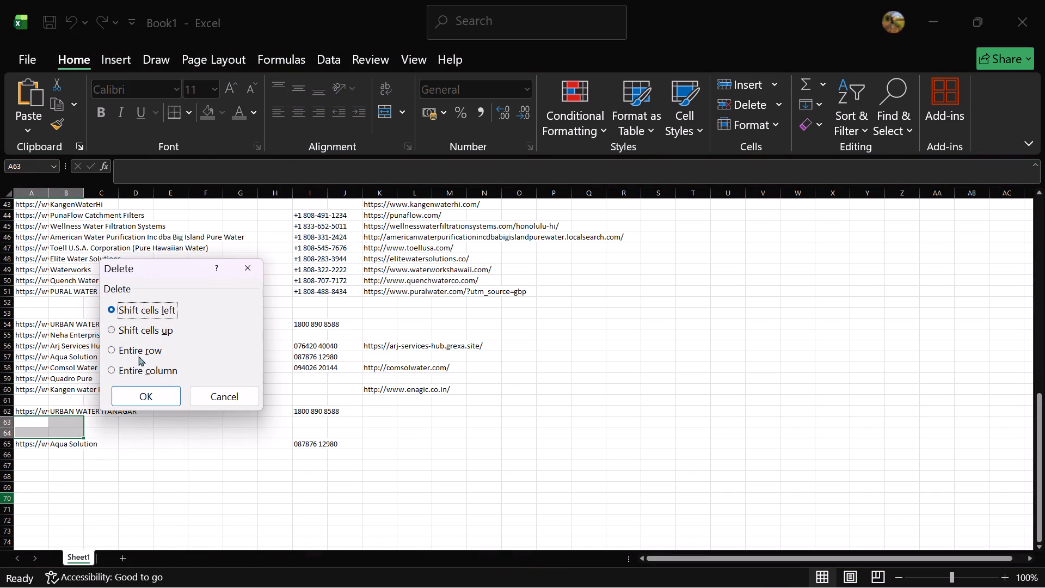
{"action": "left_click", "coordinate": [129, 349]}
{"action": "left_click", "coordinate": [139, 391]}
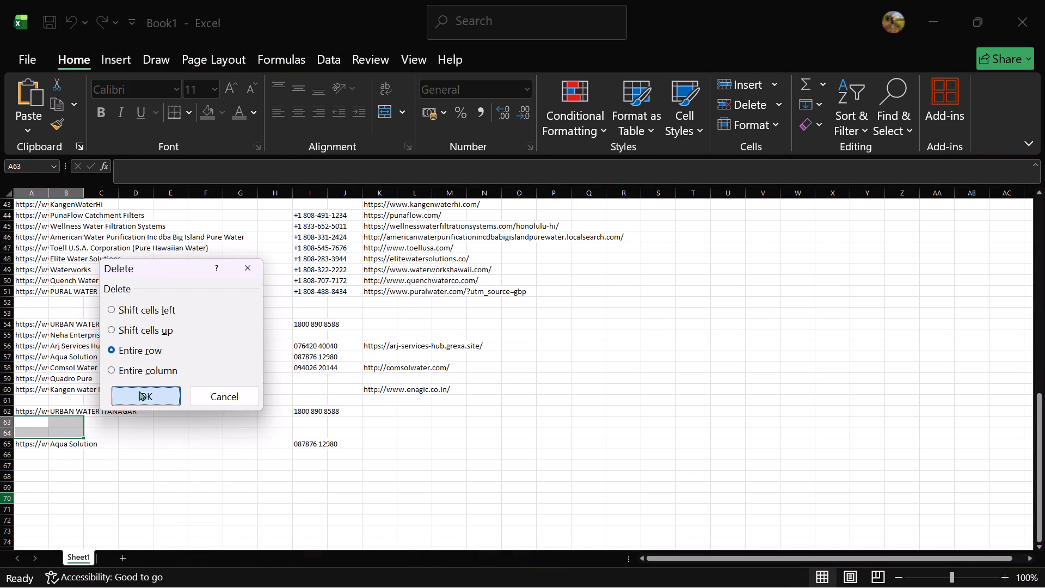
Select cell A65 in Book1, below the Naharlagun listings, as the paste location for the next city.
{"action": "left_click", "coordinate": [102, 469]}
{"action": "left_click", "coordinate": [22, 443]}
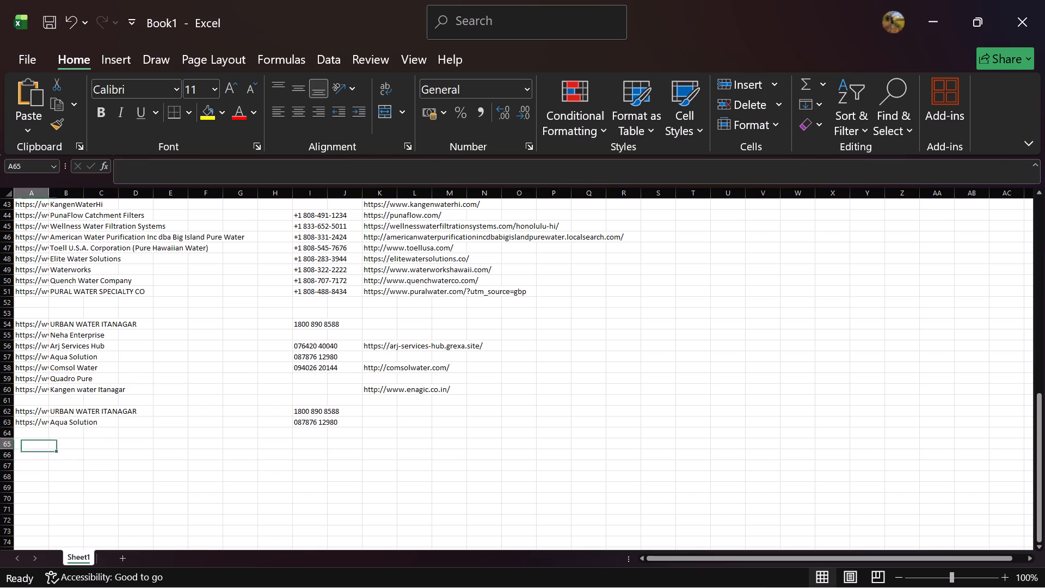
Open the Palin workbook from the Palin folder under Arunachal pradesh, recovering its content, and enable editing.
{"action": "key", "text": "alt+Tab"}
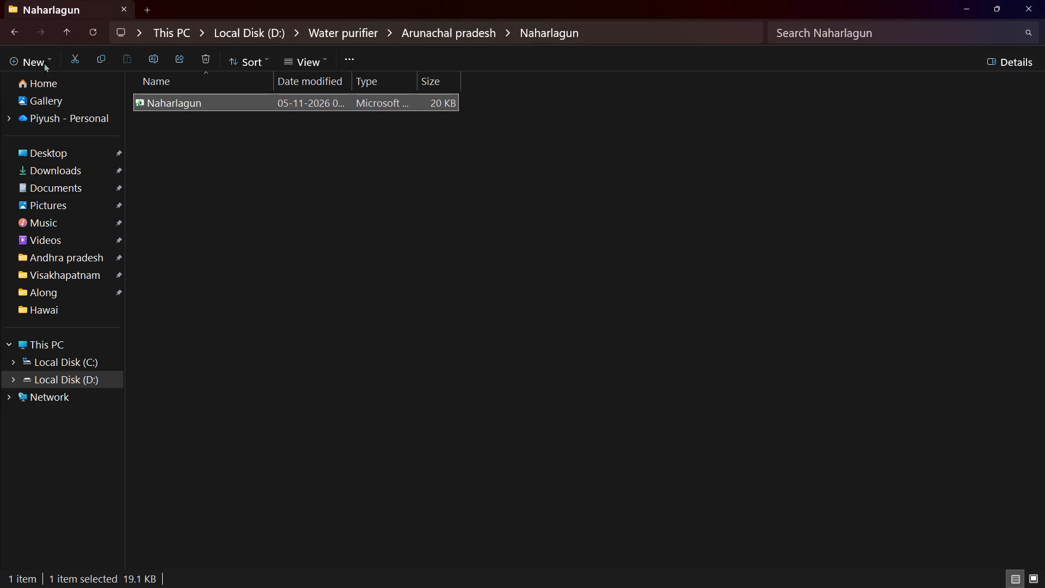
{"action": "left_click", "coordinate": [9, 28]}
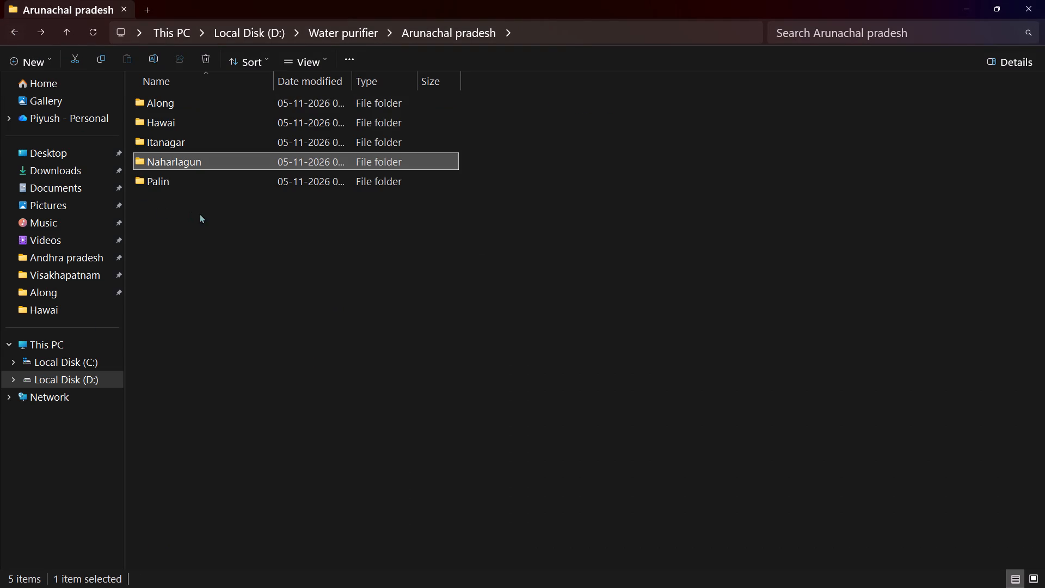
{"action": "double_click", "coordinate": [222, 179]}
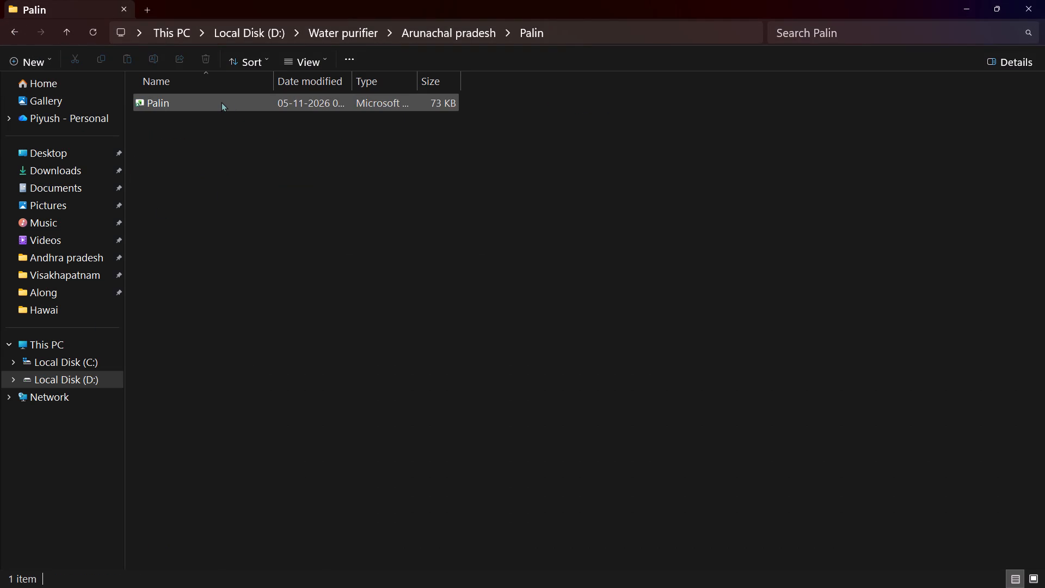
{"action": "double_click", "coordinate": [221, 102]}
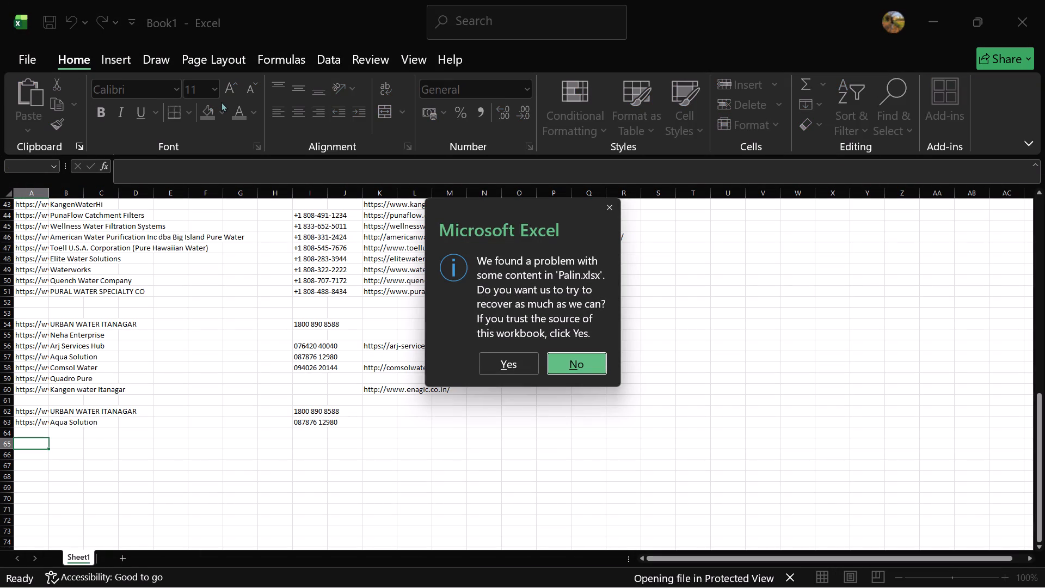
{"action": "key", "text": "Left"}
{"action": "key", "text": "Return"}
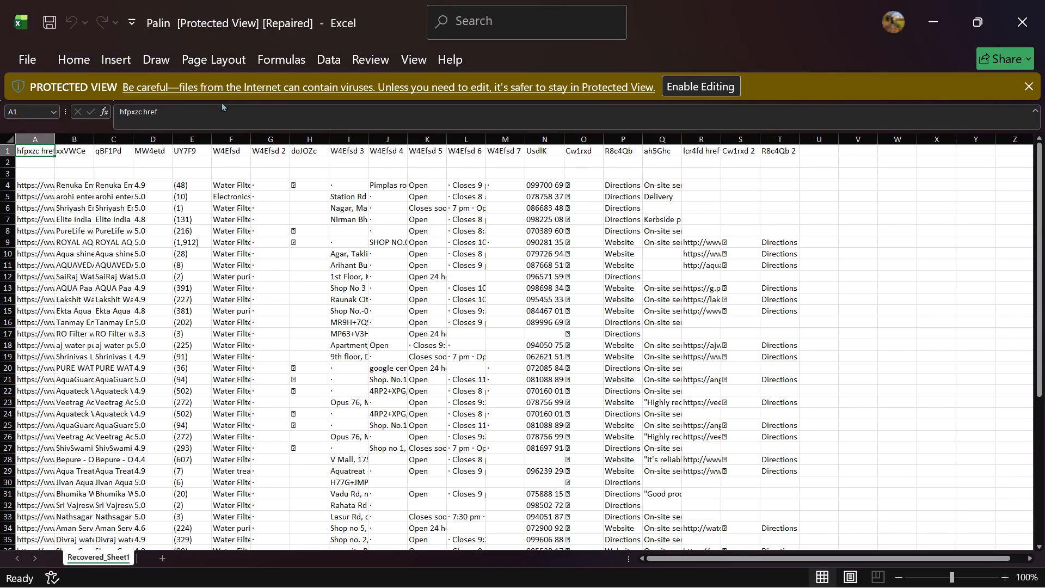
{"action": "left_click", "coordinate": [703, 87]}
{"action": "key", "text": "Return"}
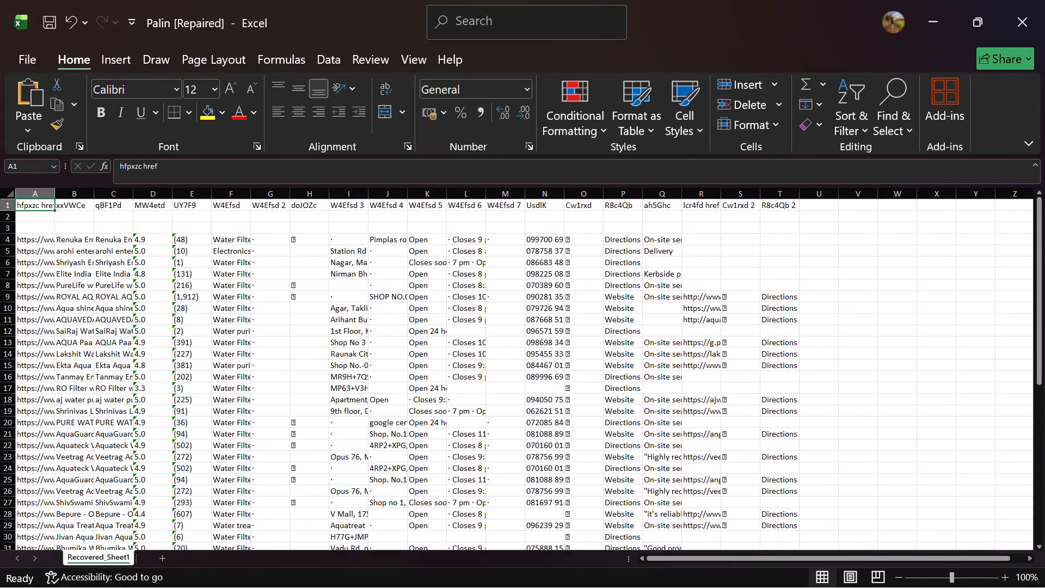
Clear the unneeded data in columns S:X, D:M and O:Q of the Palin sheet, keeping links, names, phone numbers and websites.
{"action": "left_click_drag", "start_coordinate": [727, 205], "coordinate": [949, 587]}
{"action": "key", "text": "Delete"}
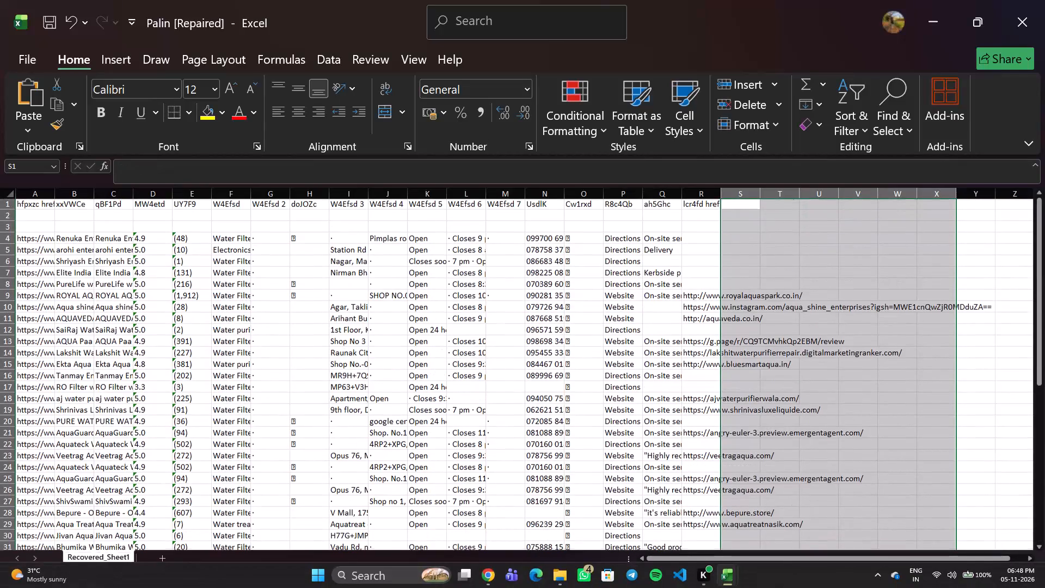
{"action": "left_click", "coordinate": [1004, 446]}
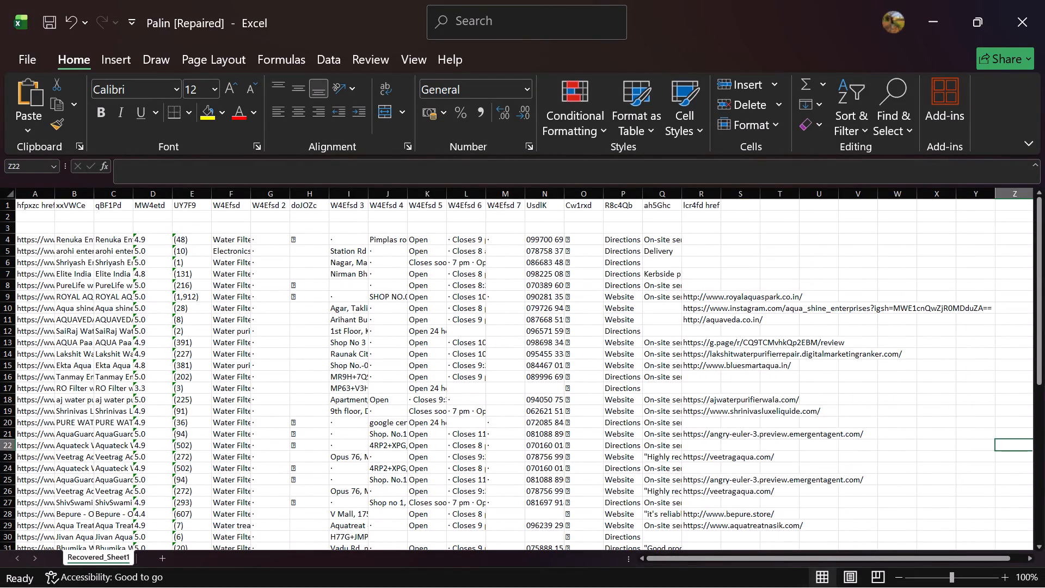
{"action": "left_click_drag", "start_coordinate": [150, 204], "coordinate": [492, 550]}
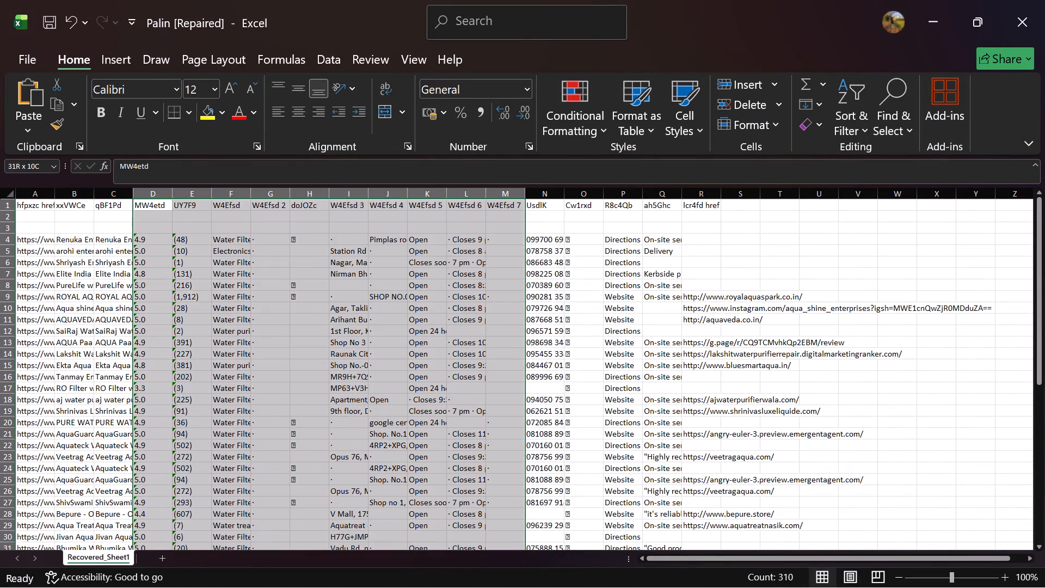
{"action": "left_click_drag", "start_coordinate": [492, 550], "coordinate": [497, 585]}
{"action": "key", "text": "Delete"}
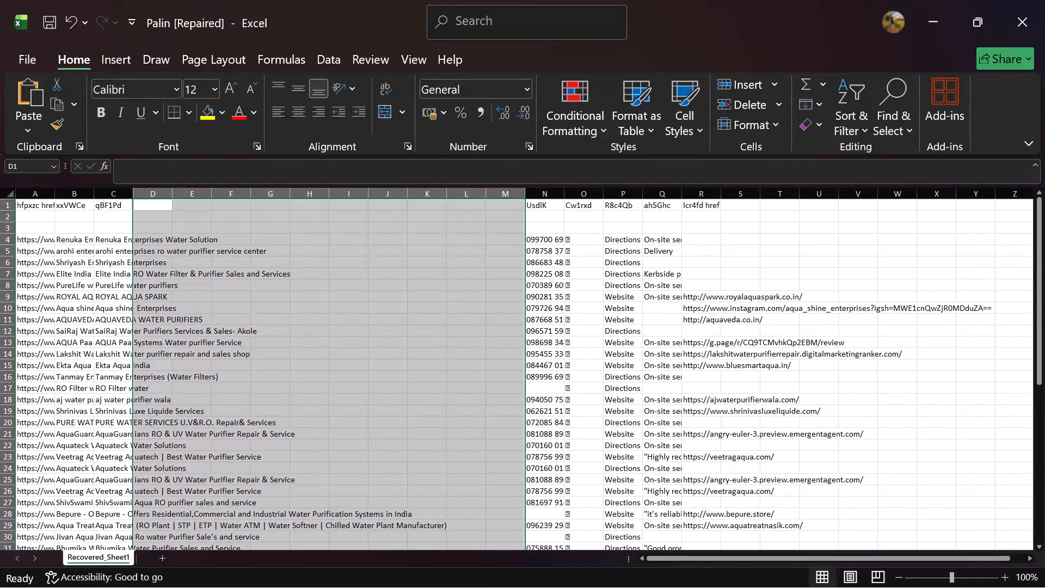
{"action": "left_click_drag", "start_coordinate": [577, 204], "coordinate": [667, 587]}
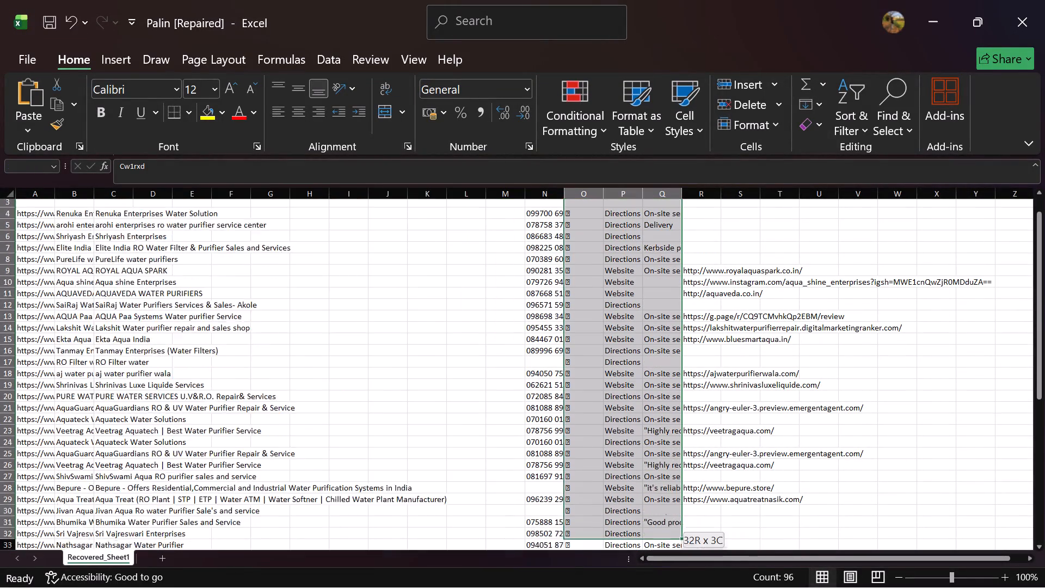
{"action": "left_click_drag", "start_coordinate": [667, 587], "coordinate": [668, 587]}
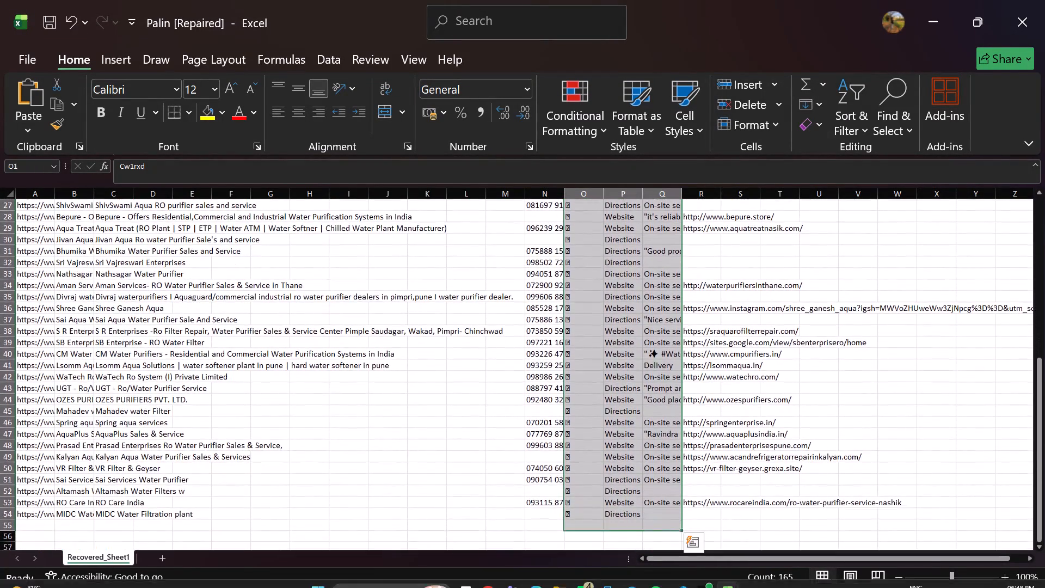
{"action": "key", "text": "Delete"}
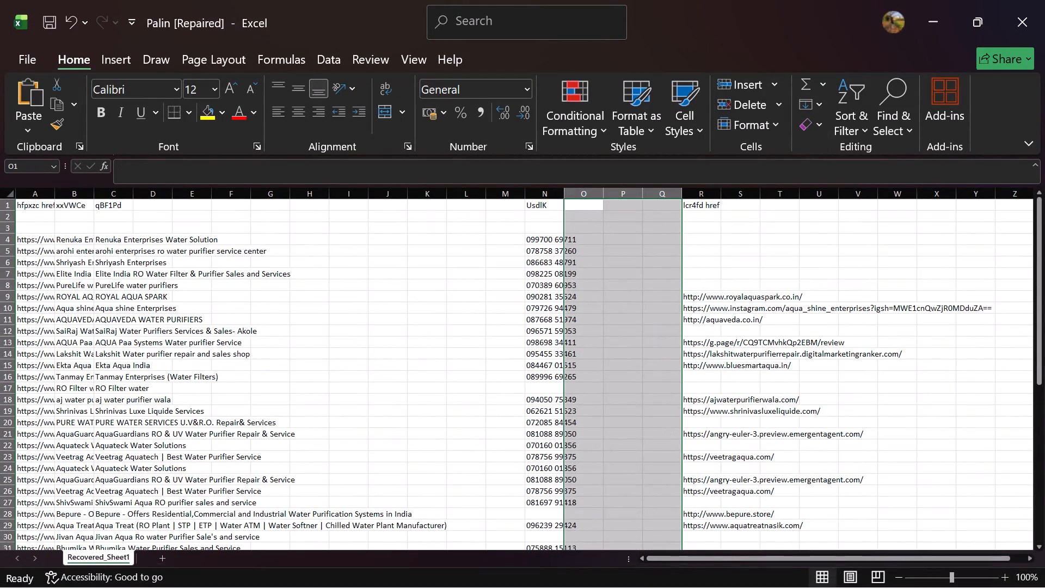
Copy the cleaned Palin listings in A3:X53.
{"action": "left_click_drag", "start_coordinate": [39, 229], "coordinate": [907, 585]}
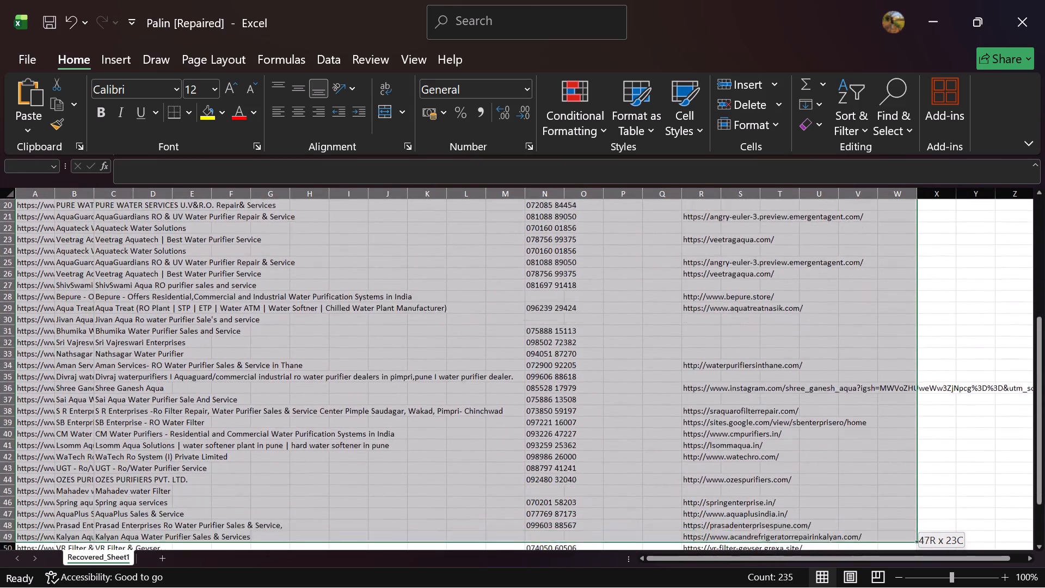
{"action": "left_click_drag", "start_coordinate": [907, 585], "coordinate": [937, 507]}
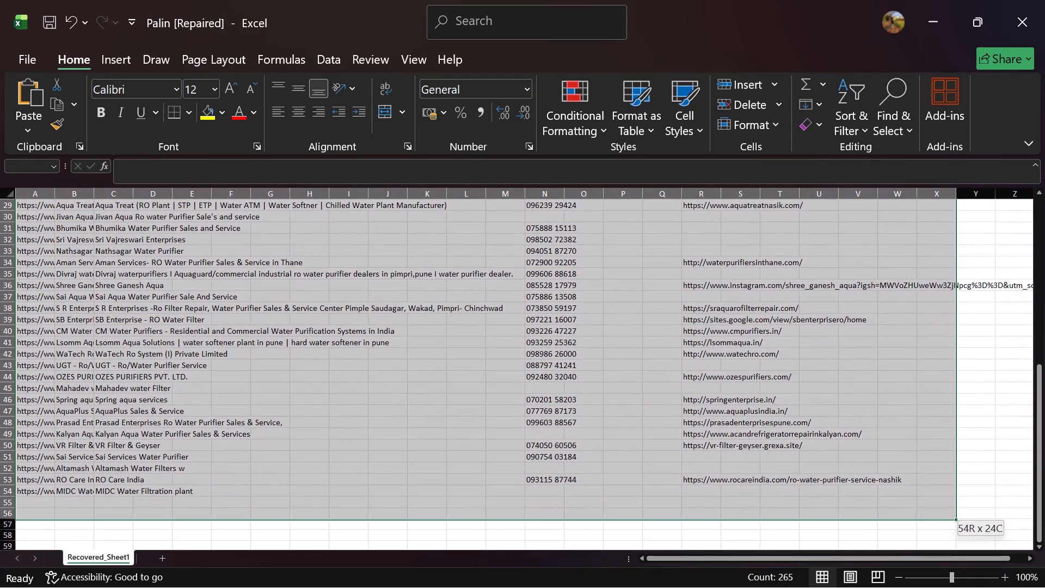
{"action": "left_click_drag", "start_coordinate": [937, 507], "coordinate": [934, 479]}
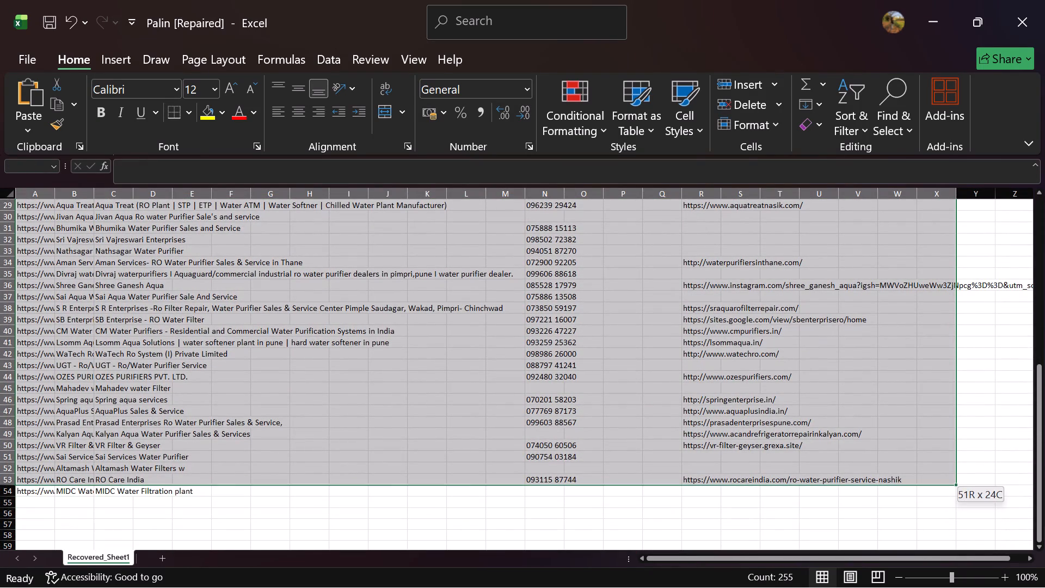
{"action": "left_click_drag", "start_coordinate": [934, 479], "coordinate": [934, 477]}
{"action": "key", "text": "ctrl+c"}
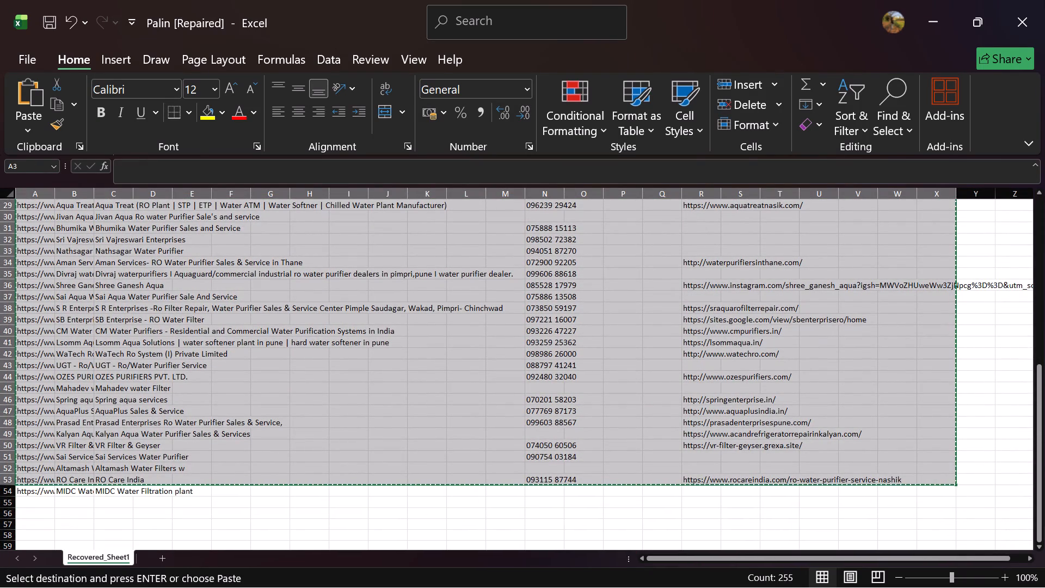
Close the repaired Palin workbook, saving its changes over the existing Palin.xlsx in the Palin folder.
{"action": "left_click", "coordinate": [1044, 0]}
{"action": "key", "text": "Return"}
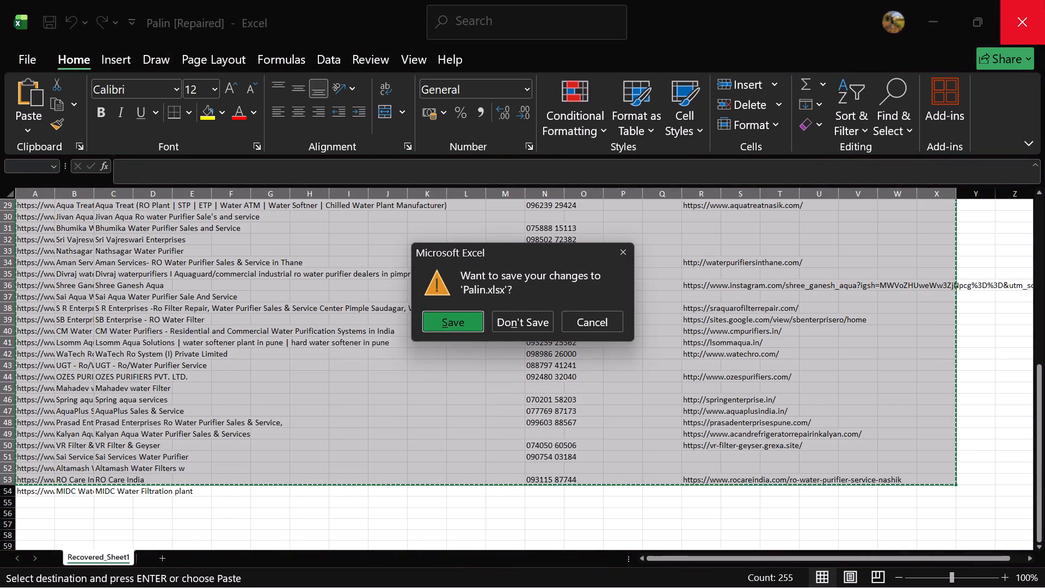
{"action": "key", "text": "Return"}
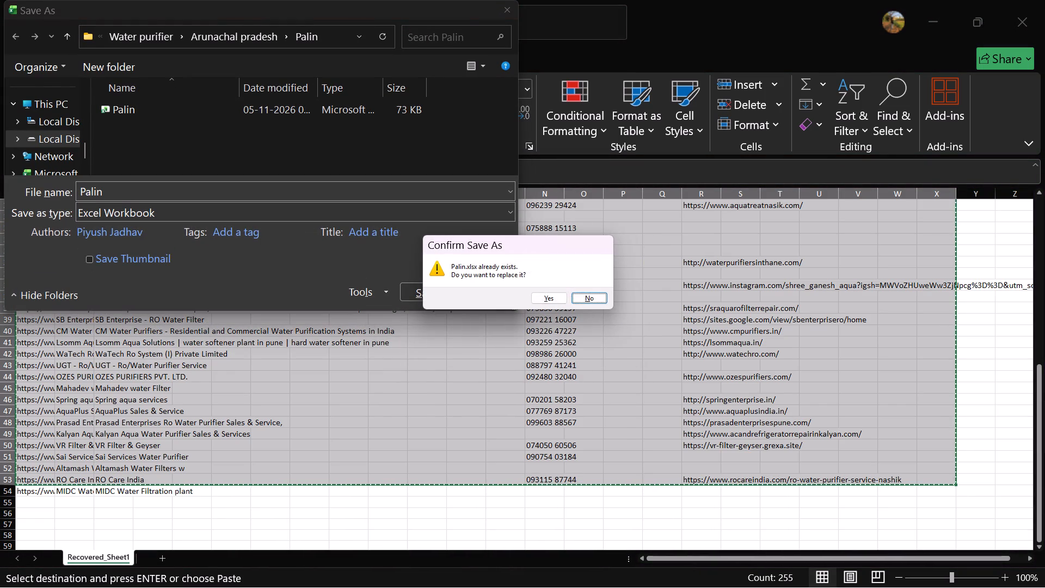
{"action": "key", "text": "Left"}
{"action": "key", "text": "Return"}
{"action": "key", "text": "Return"}
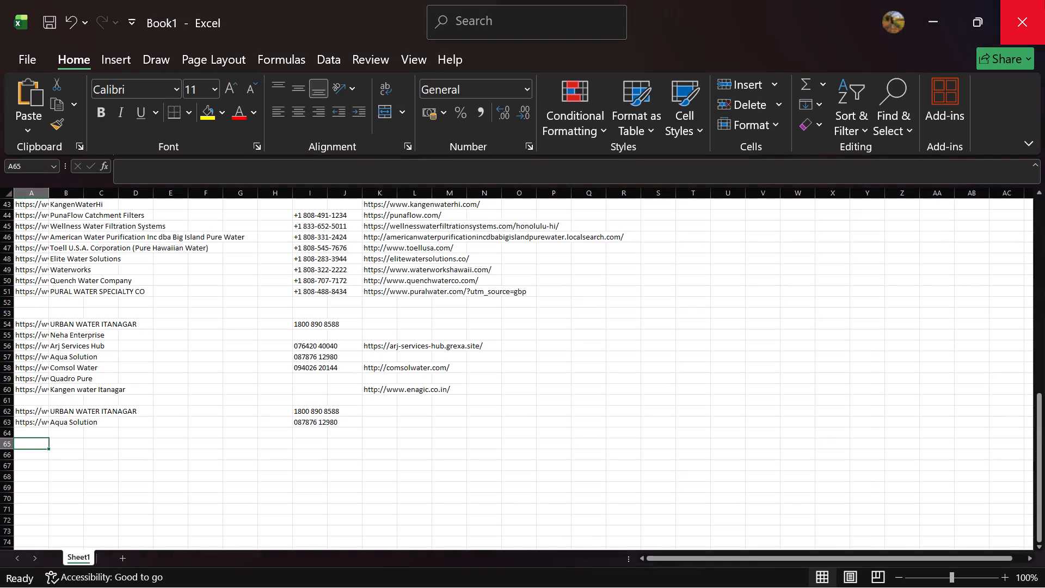
Paste the copied Palin listings into Book1 starting at cell A65.
{"action": "key", "text": "ctrl+v"}
Move the Palin phone numbers from N66:N122 to column I, aligned with the other cities' phone numbers.
{"action": "scroll", "coordinate": [769, 372], "scroll_direction": "down", "scroll_amount": 2}
{"action": "left_click_drag", "start_coordinate": [483, 322], "coordinate": [487, 534]}
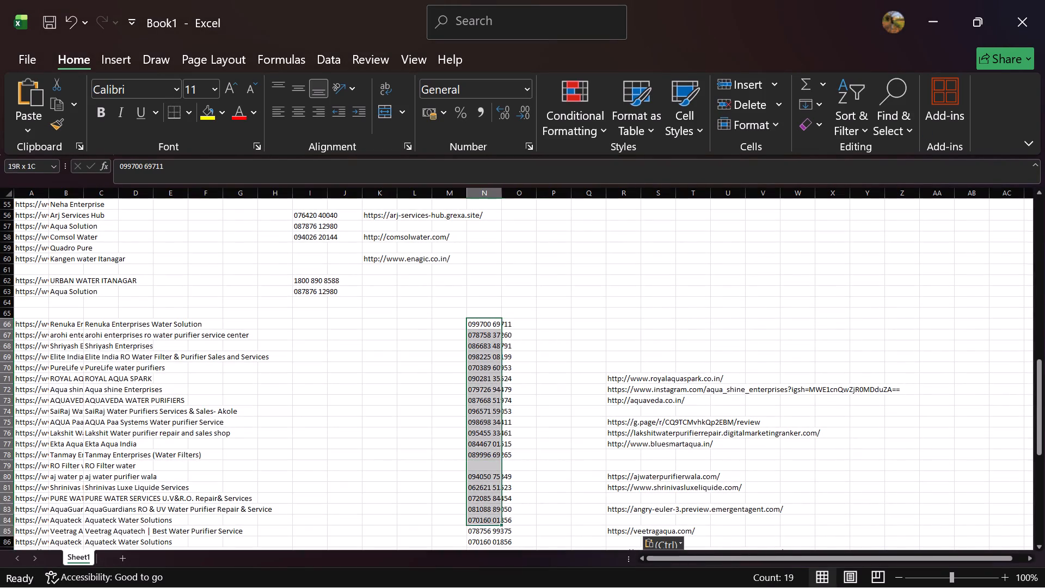
{"action": "left_click_drag", "start_coordinate": [487, 534], "coordinate": [480, 573]}
{"action": "scroll", "coordinate": [564, 354], "scroll_direction": "up", "scroll_amount": 2}
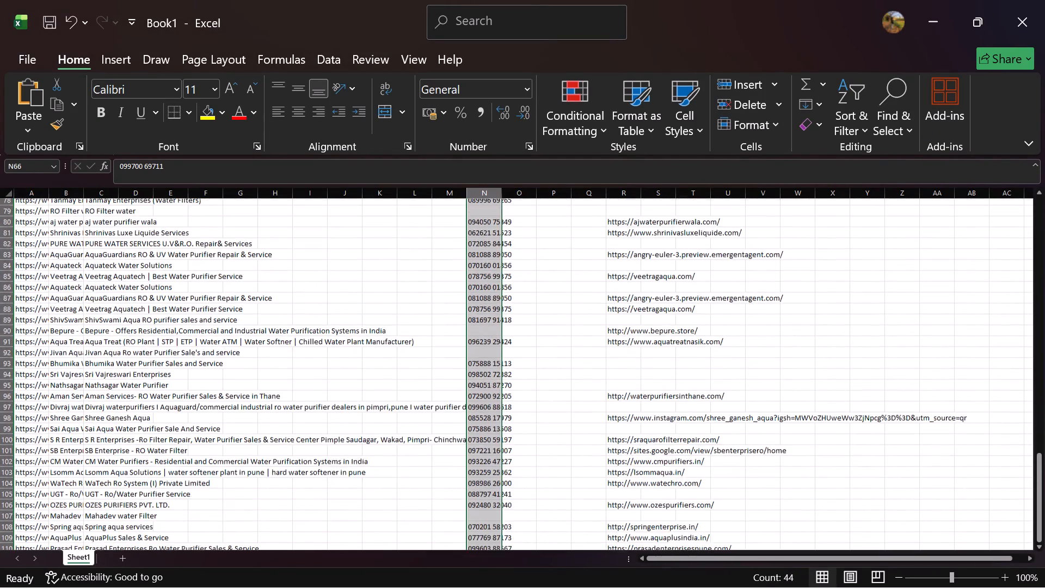
{"action": "scroll", "coordinate": [564, 354], "scroll_direction": "up", "scroll_amount": 3}
{"action": "left_click_drag", "start_coordinate": [480, 349], "coordinate": [464, 354]}
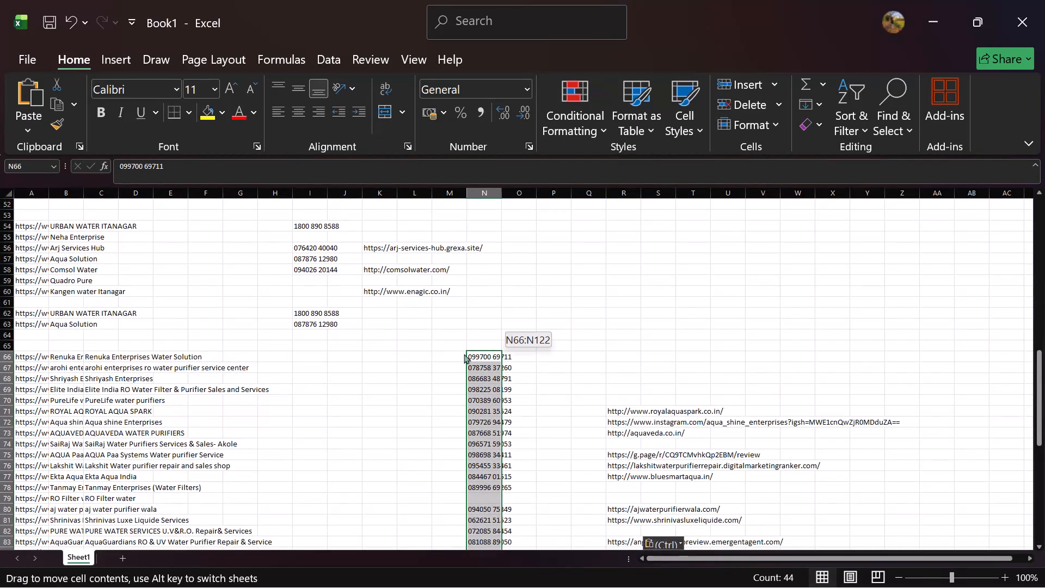
{"action": "left_click_drag", "start_coordinate": [464, 354], "coordinate": [331, 359]}
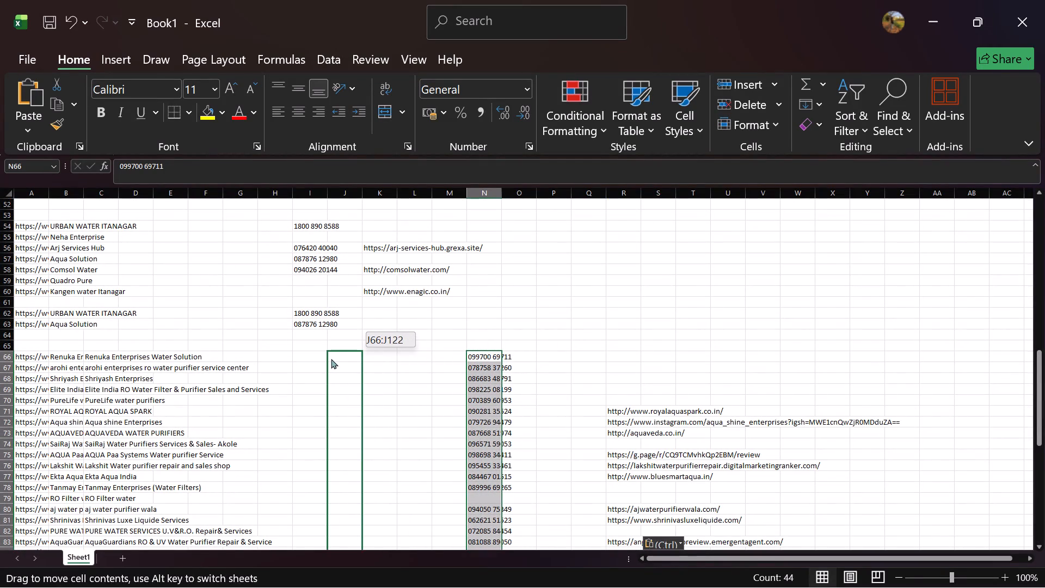
{"action": "left_click_drag", "start_coordinate": [331, 359], "coordinate": [326, 359]}
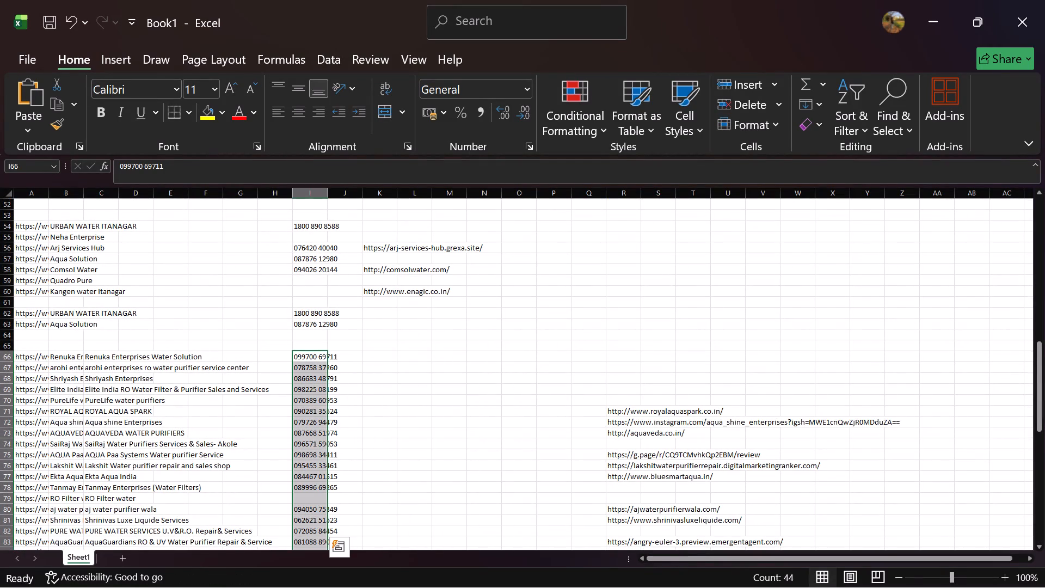
Move the Palin website links from R71:X117 so they start in column K, aligned with the other cities' websites.
{"action": "left_click_drag", "start_coordinate": [612, 411], "coordinate": [842, 476]}
{"action": "scroll", "coordinate": [842, 476], "scroll_direction": "up", "scroll_amount": 5}
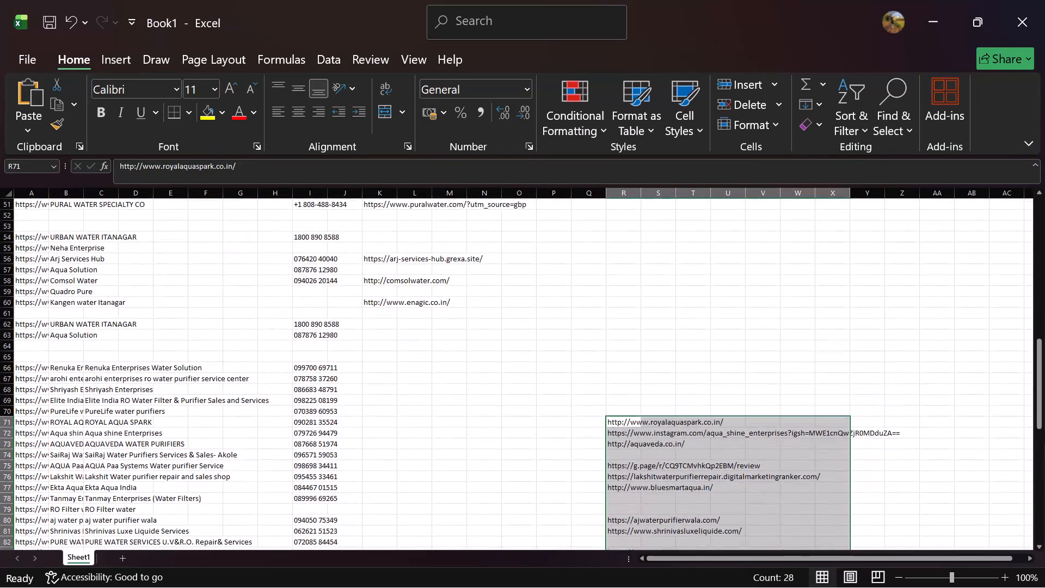
{"action": "left_click_drag", "start_coordinate": [669, 416], "coordinate": [508, 422]}
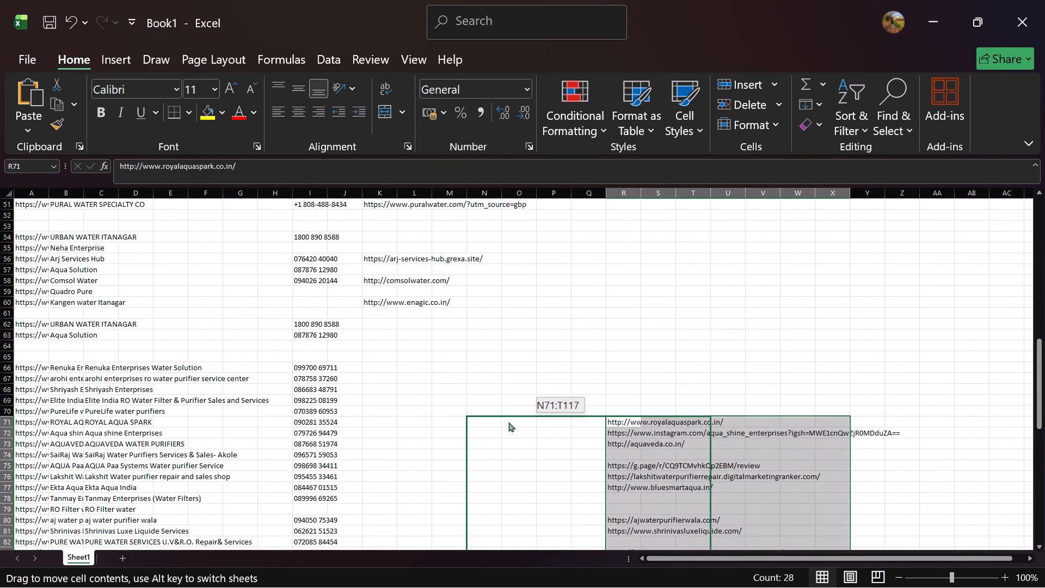
{"action": "left_click_drag", "start_coordinate": [508, 422], "coordinate": [428, 425]}
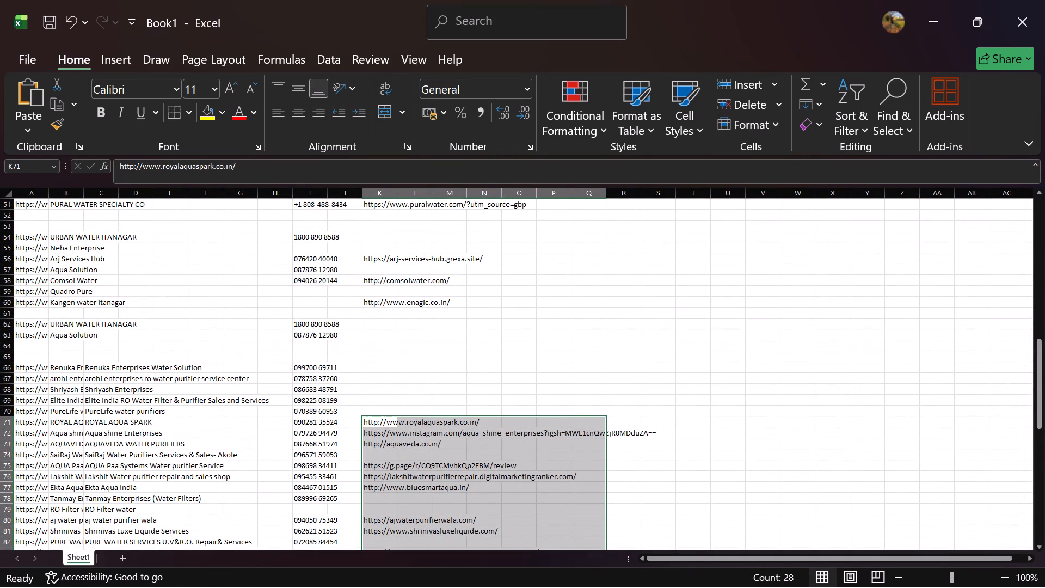
{"action": "left_click", "coordinate": [548, 383]}
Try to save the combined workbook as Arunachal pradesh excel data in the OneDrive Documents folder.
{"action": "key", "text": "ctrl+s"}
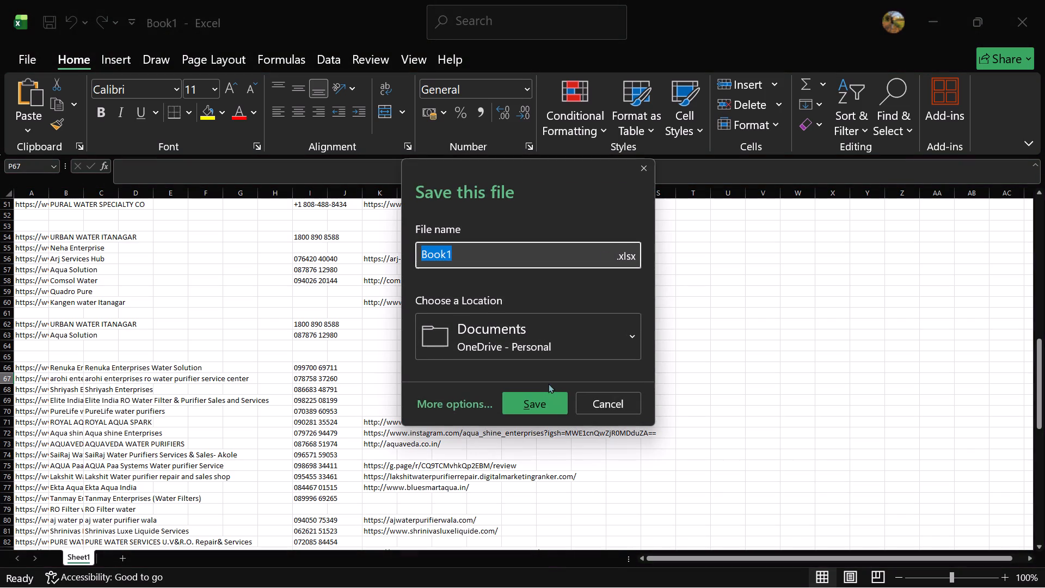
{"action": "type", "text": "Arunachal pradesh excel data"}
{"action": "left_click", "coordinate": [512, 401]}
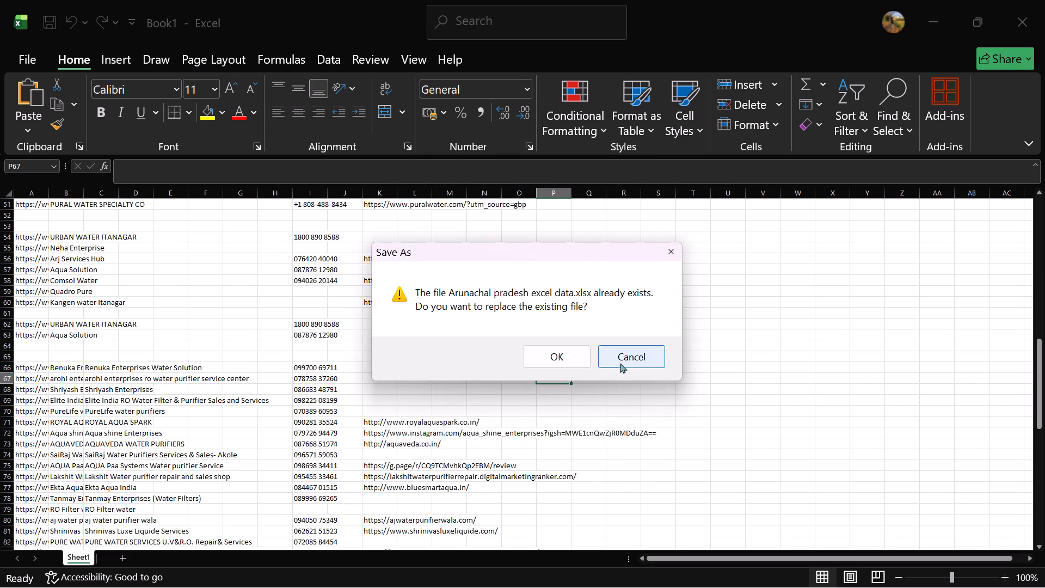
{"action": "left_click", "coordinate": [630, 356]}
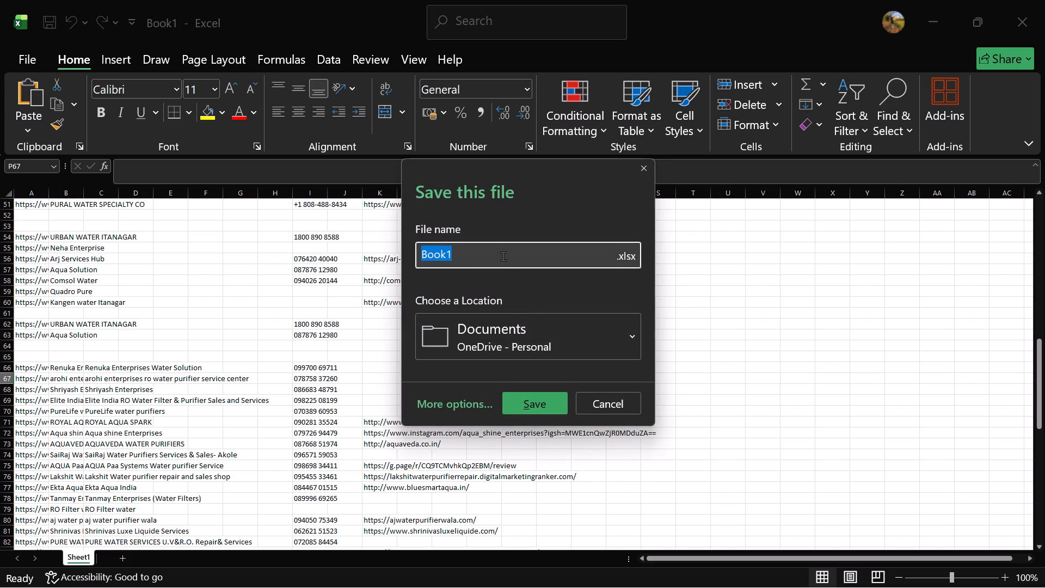
Save the combined workbook as Arunachal pradesh excel data (wp) in the OneDrive Documents folder.
{"action": "left_click", "coordinate": [503, 256]}
{"action": "key", "text": "BackSpace"}
{"action": "key", "text": "BackSpace"}
{"action": "key", "text": "BackSpace"}
{"action": "key", "text": "BackSpace"}
{"action": "key", "text": "BackSpace"}
{"action": "key", "text": "BackSpace"}
{"action": "key", "text": "BackSpace"}
{"action": "key", "text": "BackSpace"}
{"action": "key", "text": "BackSpace"}
{"action": "key", "text": "BackSpace"}
{"action": "key", "text": "BackSpace"}
{"action": "key", "text": "BackSpace"}
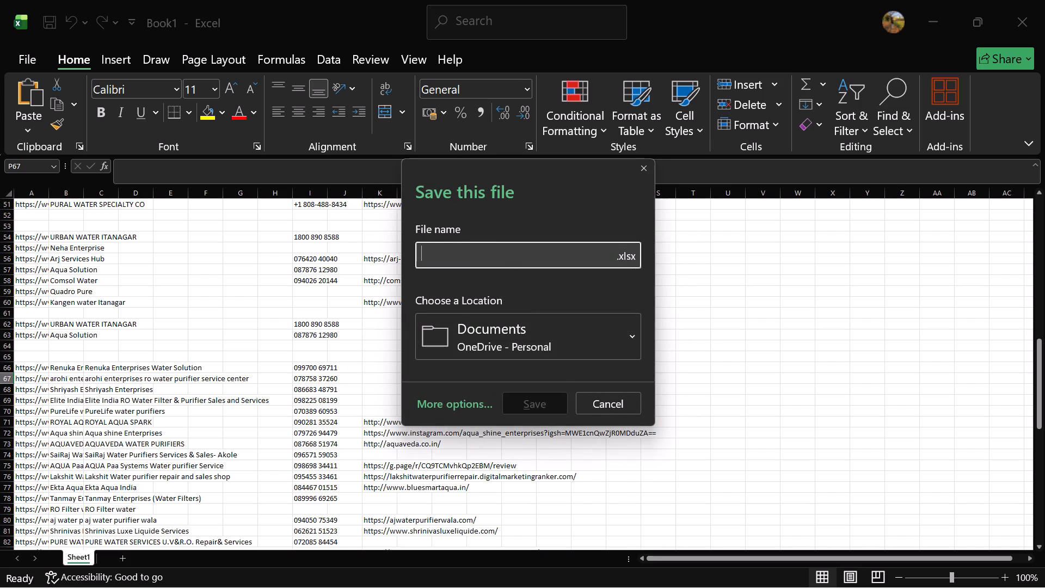
{"action": "type", "text": "Aru"}
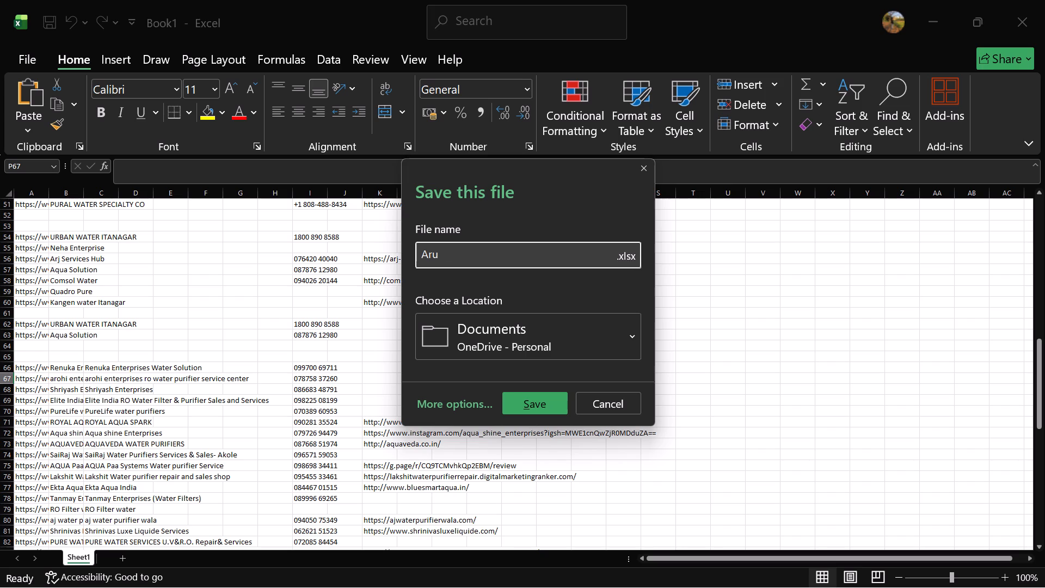
{"action": "type", "text": "nchal"}
{"action": "key", "text": "space"}
{"action": "key", "text": "BackSpace"}
{"action": "key", "text": "BackSpace"}
{"action": "key", "text": "BackSpace"}
{"action": "key", "text": "BackSpace"}
{"action": "key", "text": "BackSpace"}
{"action": "type", "text": "achalo"}
{"action": "key", "text": "BackSpace"}
{"action": "key", "text": "space"}
{"action": "type", "text": "pradesh"}
{"action": "key", "text": "space"}
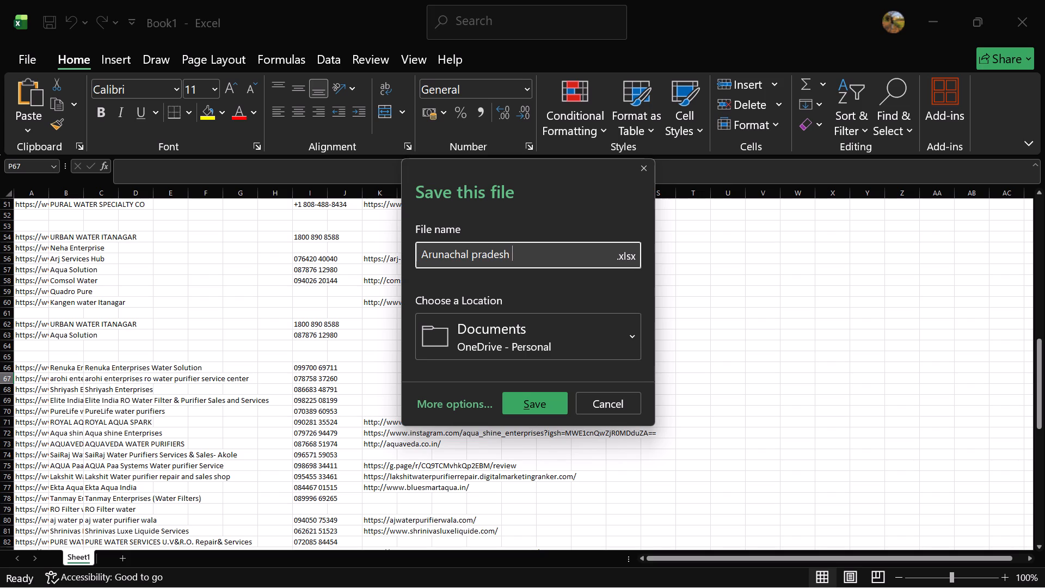
{"action": "type", "text": "exel"}
{"action": "key", "text": "BackSpace"}
{"action": "key", "text": "BackSpace"}
{"action": "type", "text": "cel data"}
{"action": "key", "text": "space"}
{"action": "key", "text": "shift+parenleft"}
{"action": "type", "text": "wp"}
{"action": "key", "text": "shift+parenright"}
{"action": "left_click", "coordinate": [540, 399]}
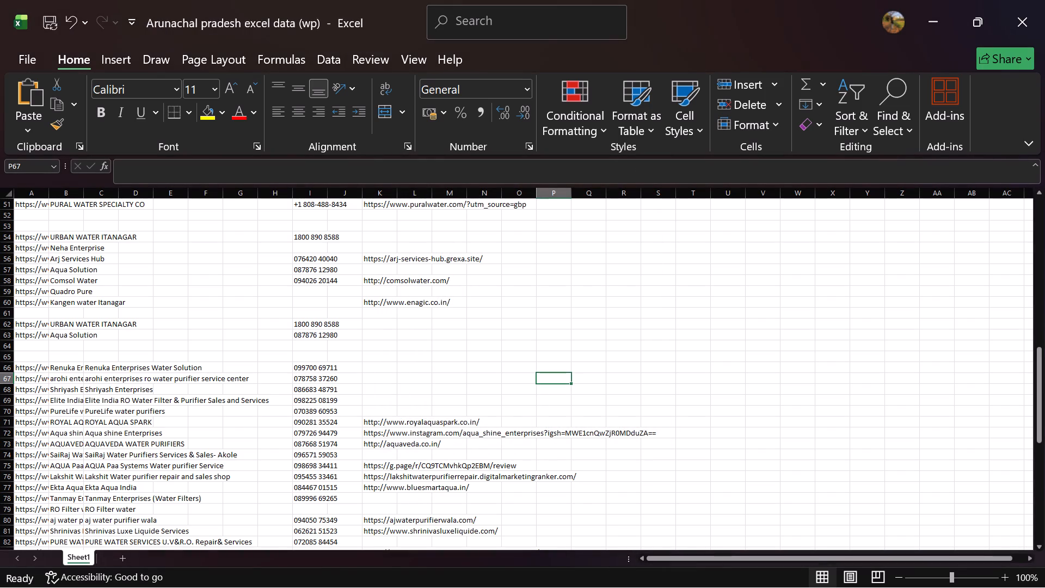
Save a copy of the workbook under the same name in the Arunachal pradesh folder of Water purifier on drive D.
{"action": "left_click", "coordinate": [32, 59]}
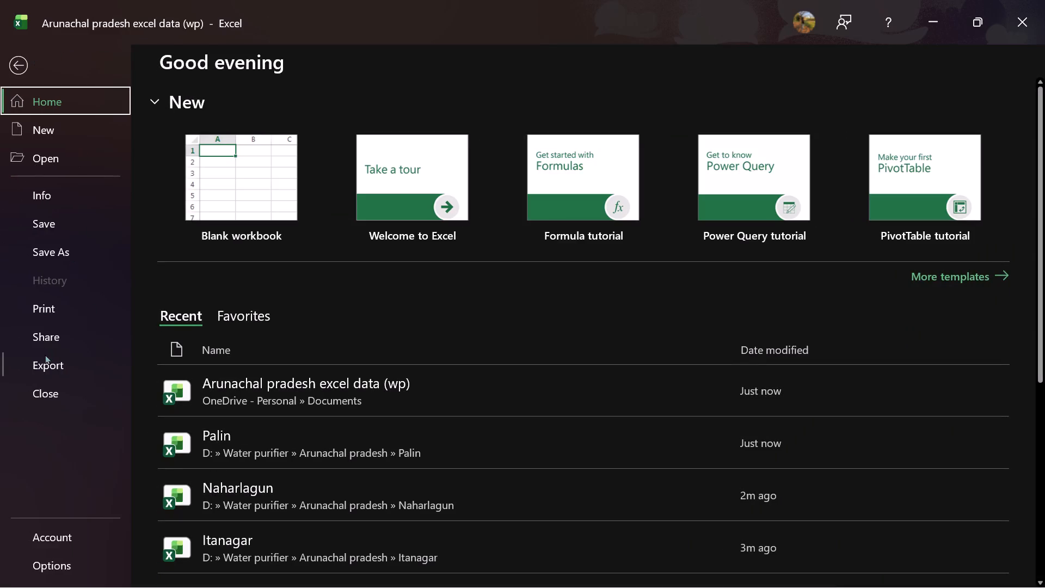
{"action": "left_click", "coordinate": [56, 243]}
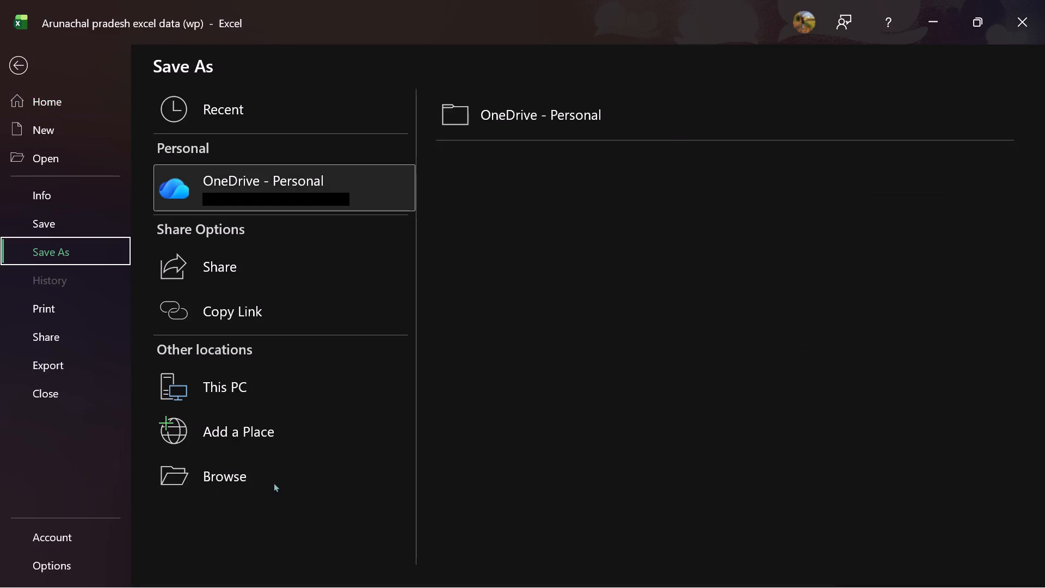
{"action": "left_click", "coordinate": [273, 482]}
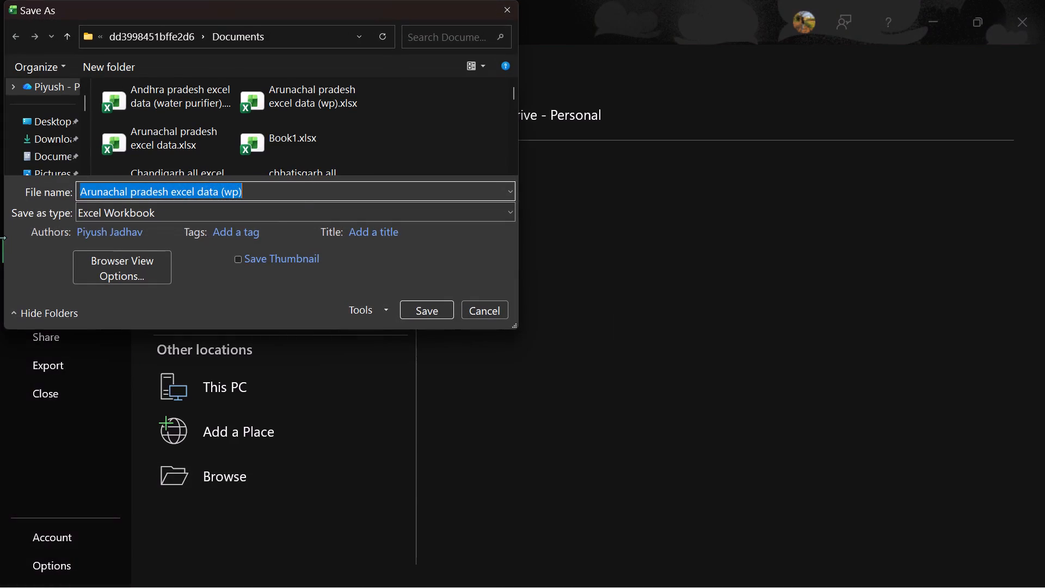
{"action": "scroll", "coordinate": [55, 146], "scroll_direction": "down", "scroll_amount": 3}
{"action": "left_click", "coordinate": [67, 97]}
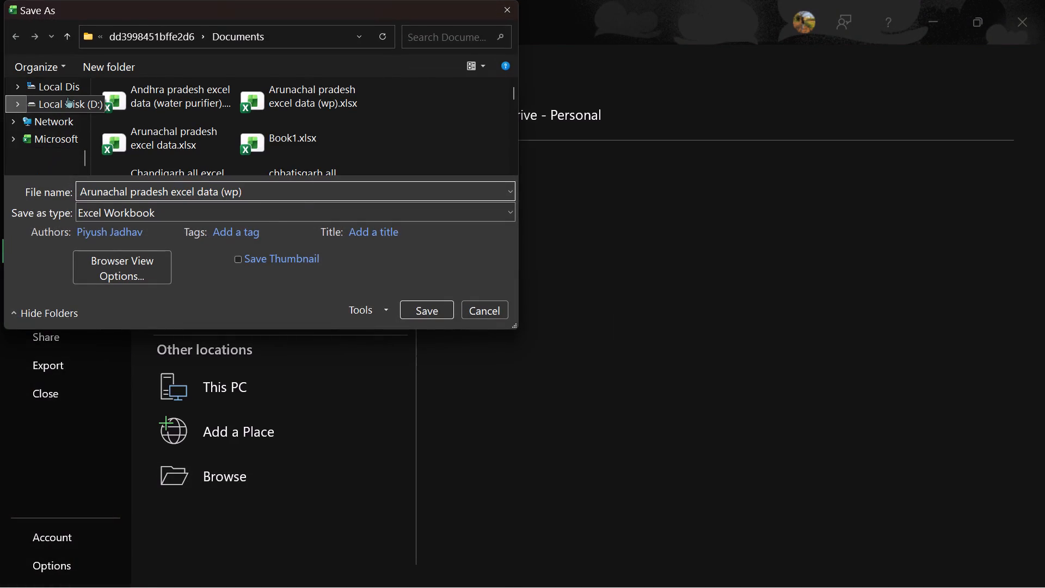
{"action": "double_click", "coordinate": [184, 107]}
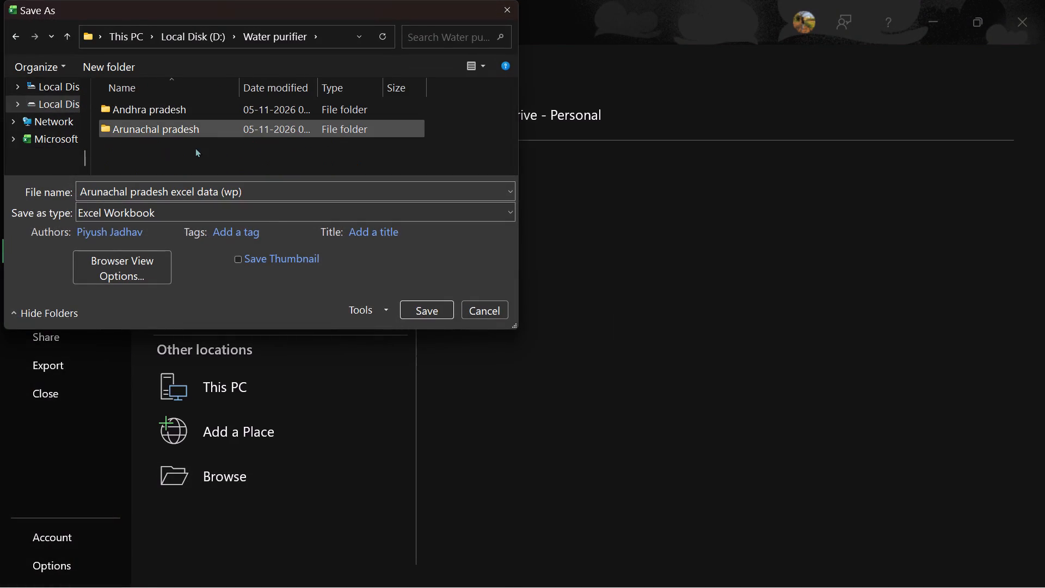
{"action": "double_click", "coordinate": [206, 132]}
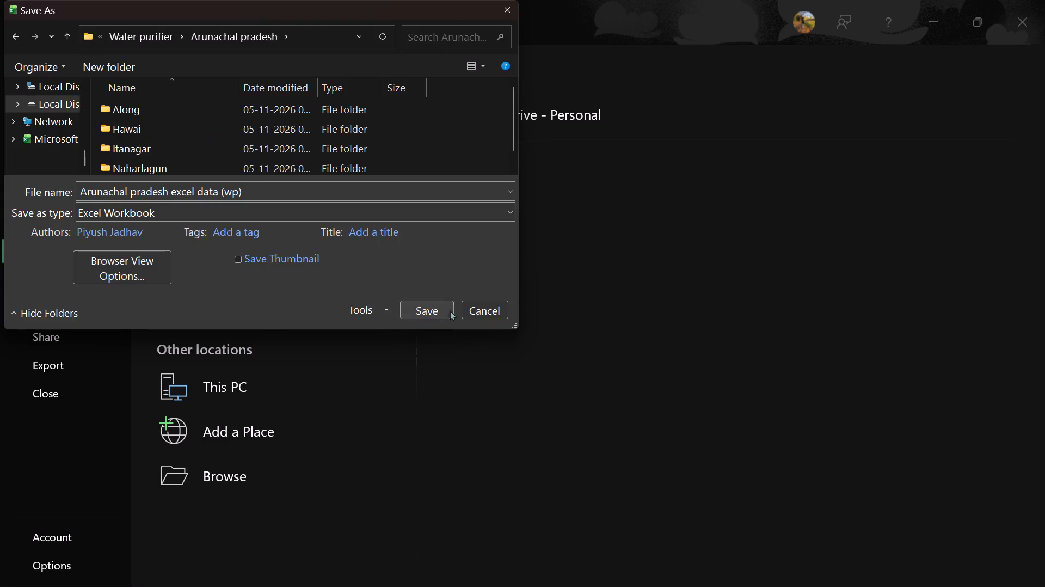
{"action": "left_click", "coordinate": [428, 309]}
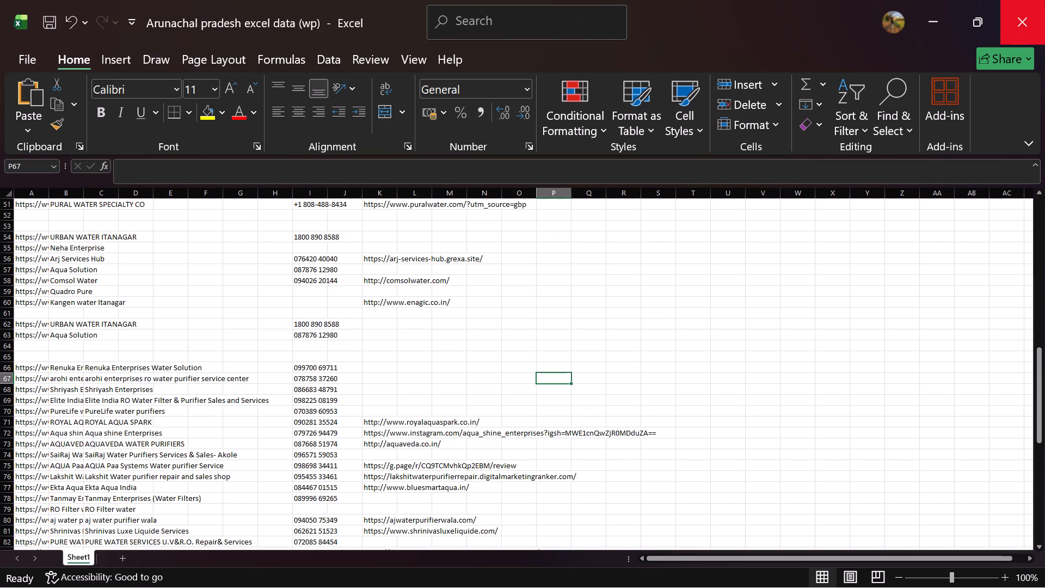
Close the finished workbook, the Palin folder window and the browser window.
{"action": "left_click", "coordinate": [1044, 0]}
{"action": "right_click", "coordinate": [1044, 0]}
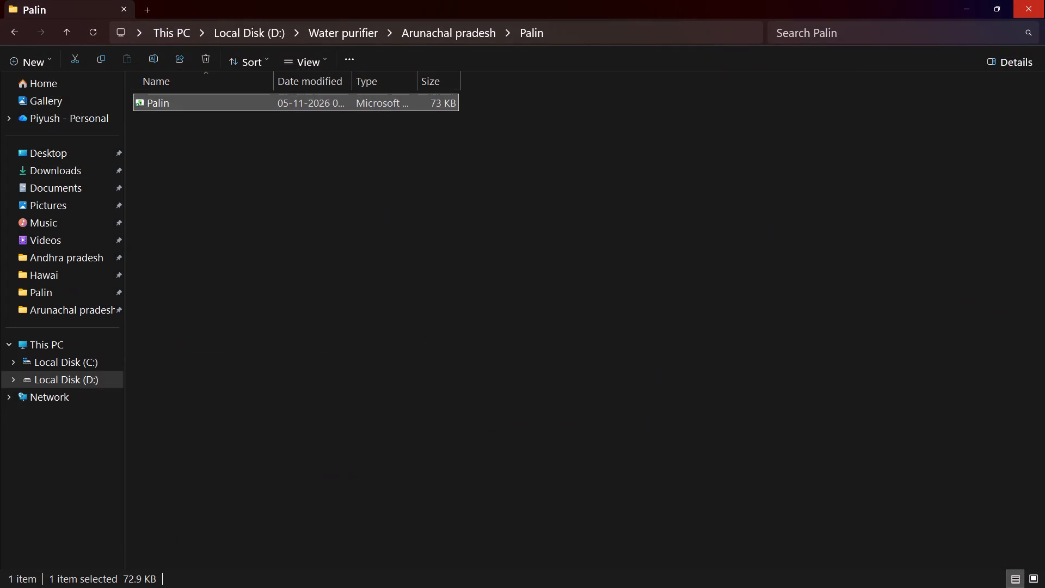
{"action": "left_click", "coordinate": [1044, 0]}
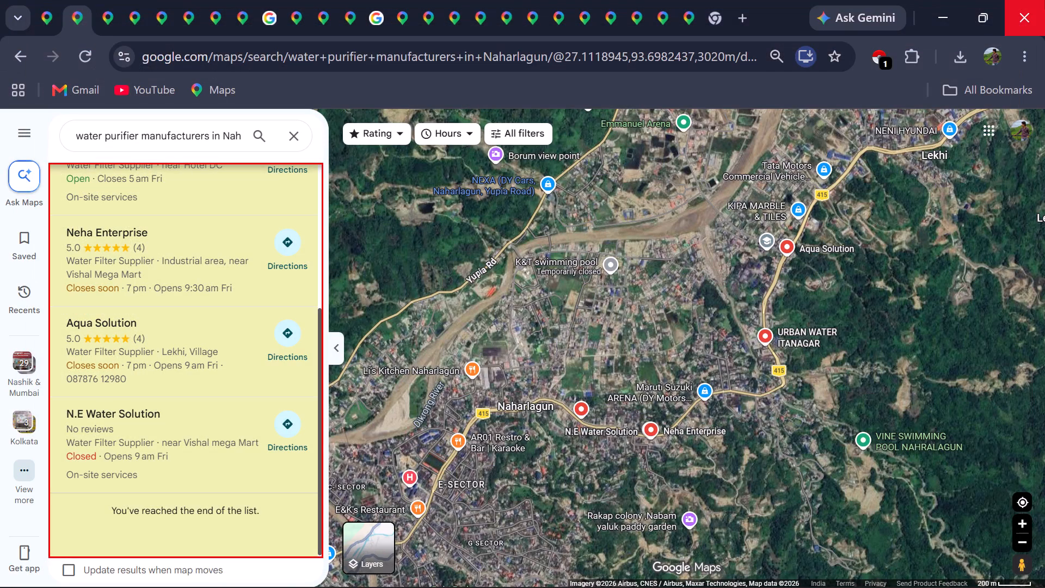
{"action": "left_click", "coordinate": [1044, 0]}
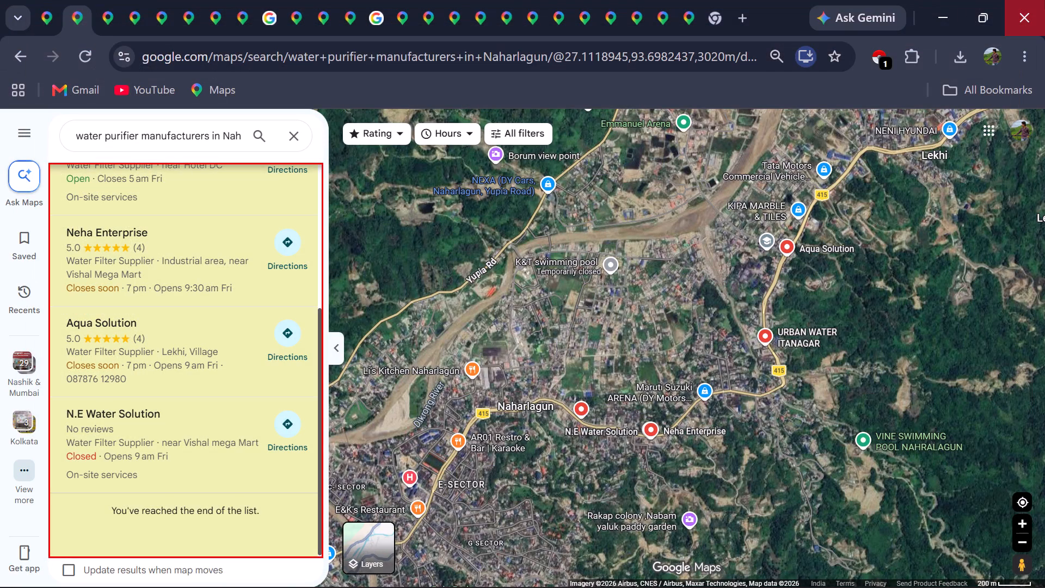